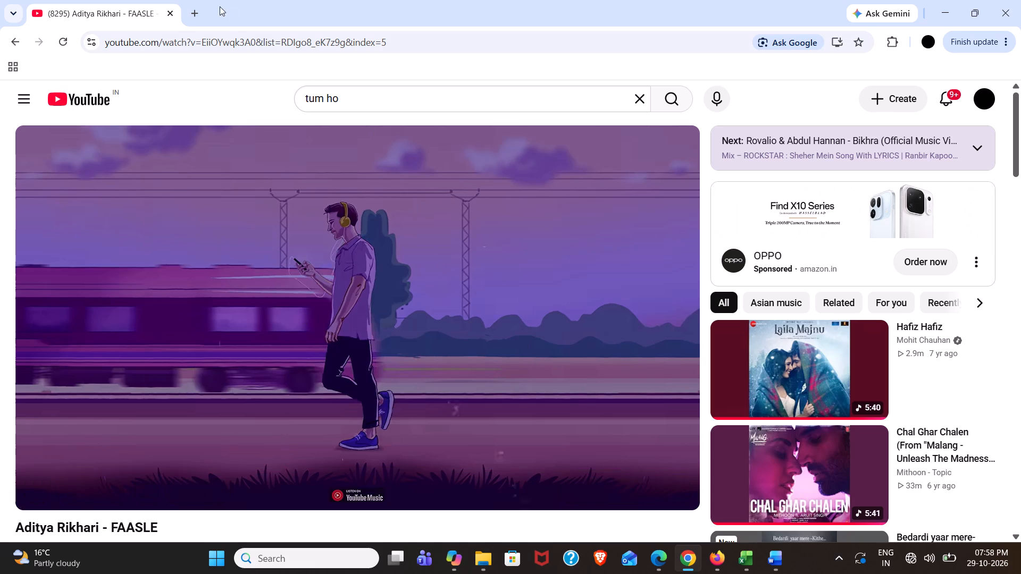
# Open a new browser tab.
pyautogui.click(195, 11)
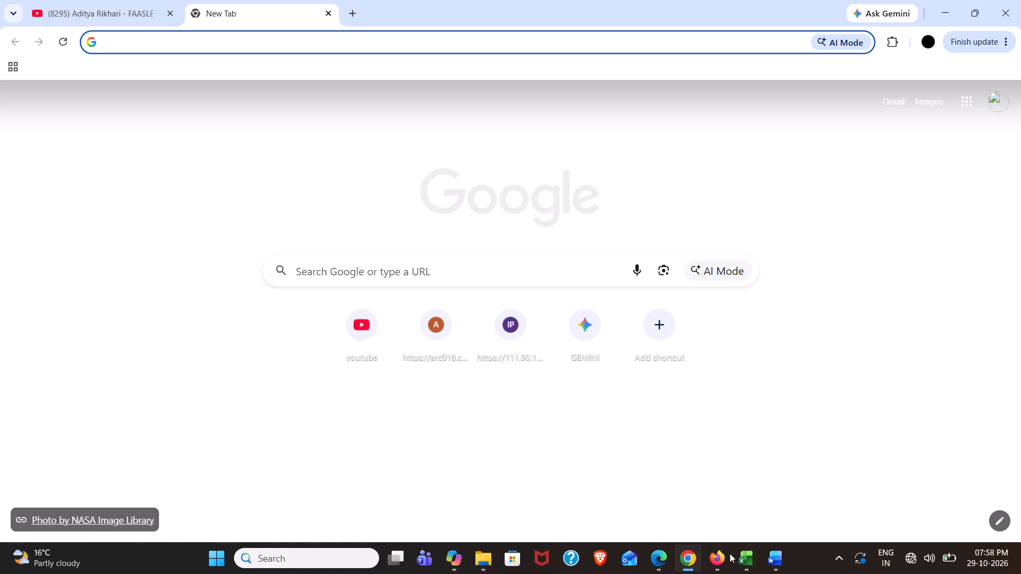
# Switch to the DOC-20261024-WA0035 workbook in Excel and create a new blank workbook from there.
pyautogui.click(748, 566)
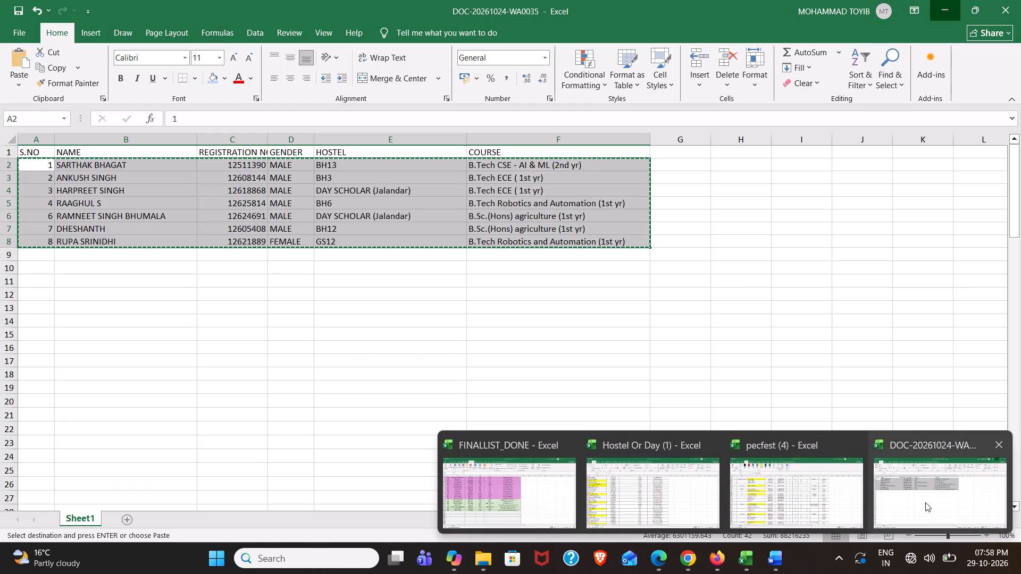
pyautogui.click(925, 502)
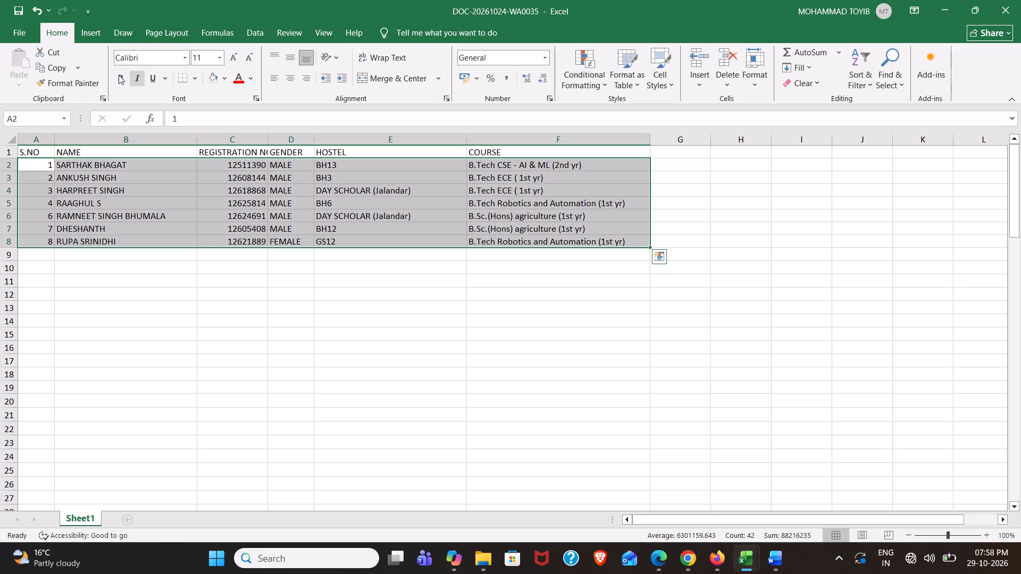
pyautogui.click(22, 30)
pyautogui.click(44, 90)
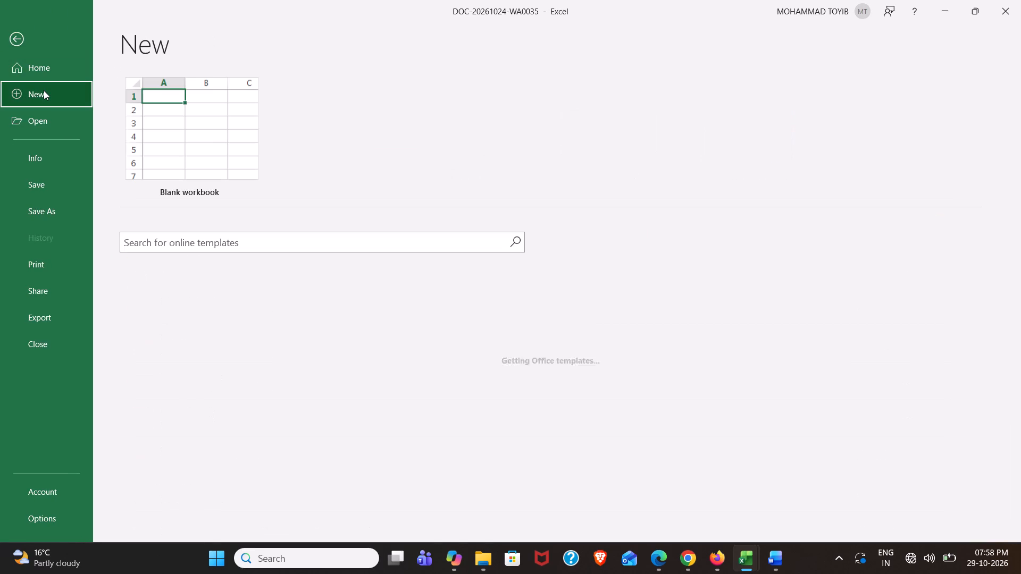
pyautogui.click(160, 142)
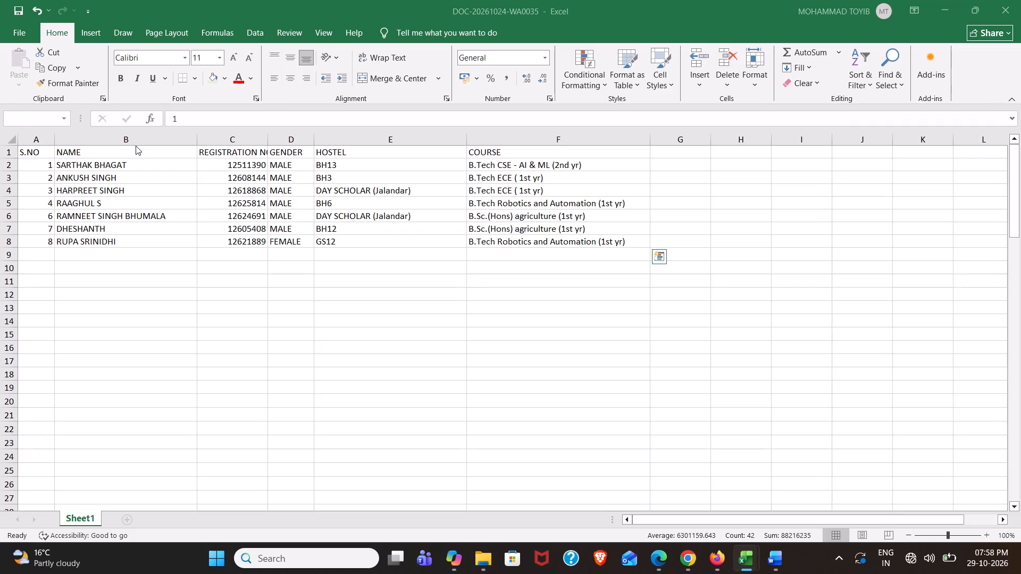
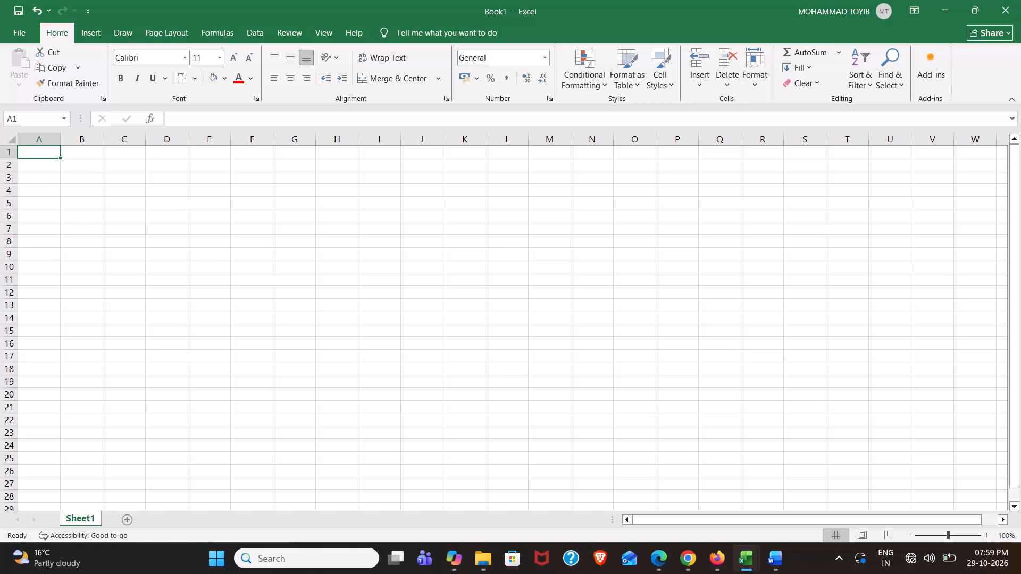
# Connect the computer to the LPU Wireless Wi-Fi network.
pyautogui.click(942, 560)
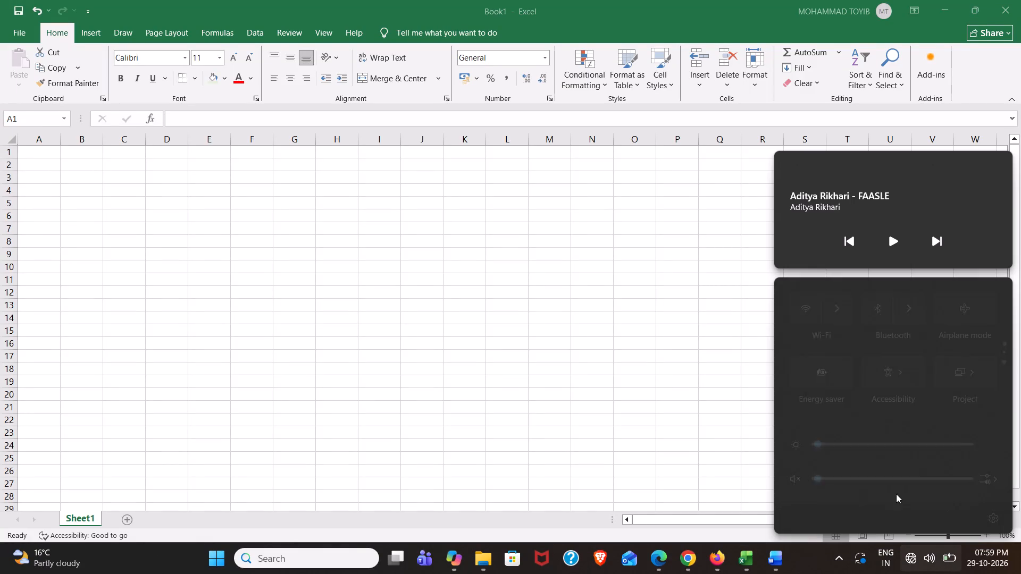
pyautogui.click(850, 312)
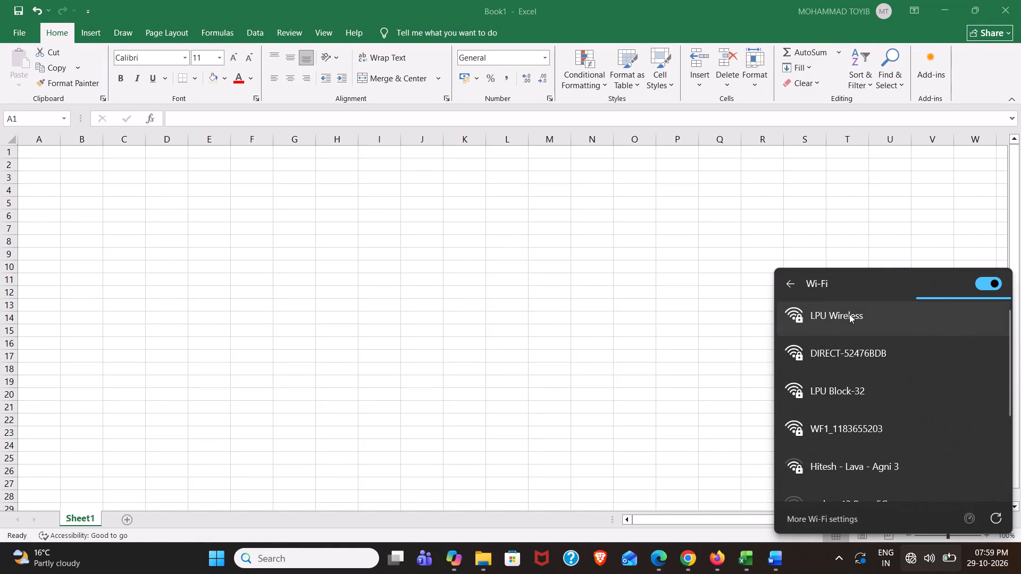
pyautogui.click(860, 324)
pyautogui.click(931, 379)
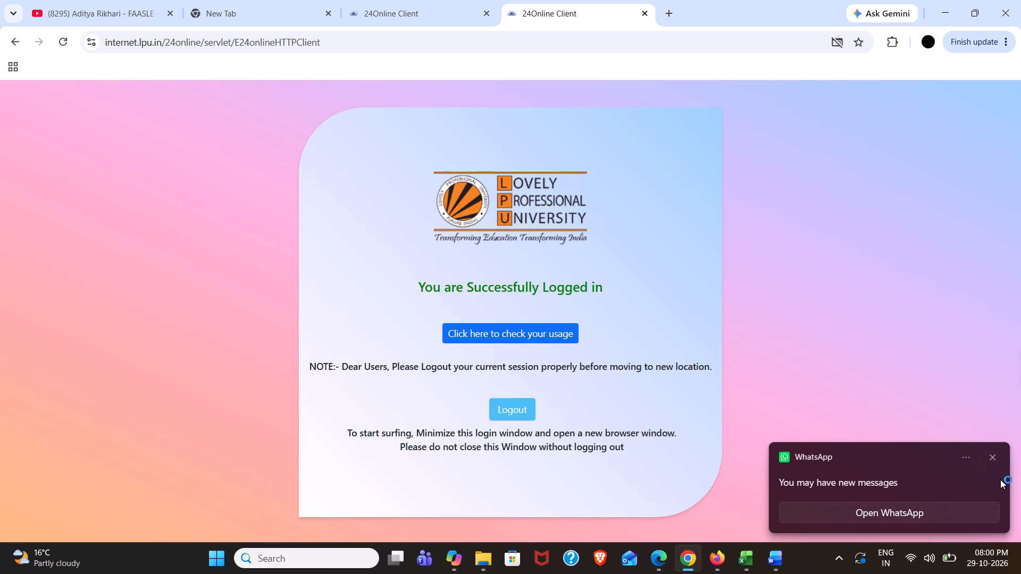
# Dismiss the WhatsApp new-message notification.
pyautogui.click(997, 463)
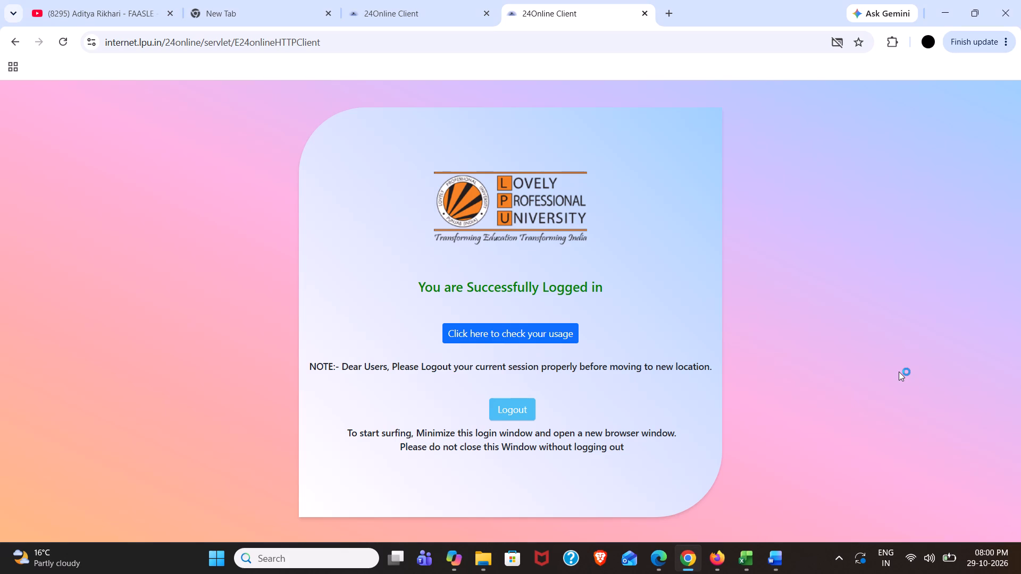
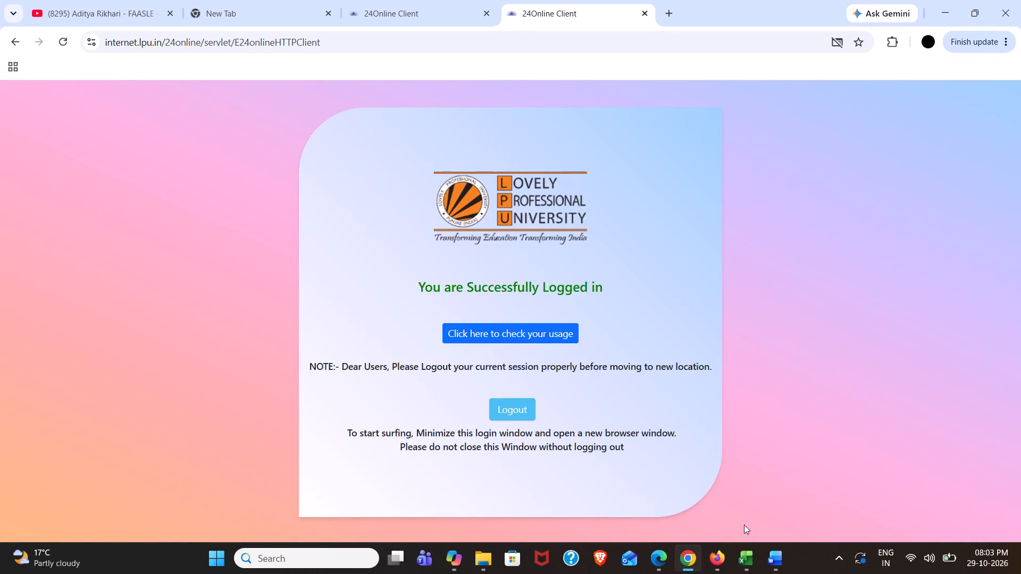
# Switch to the blank Book1 workbook in Excel.
pyautogui.click(752, 573)
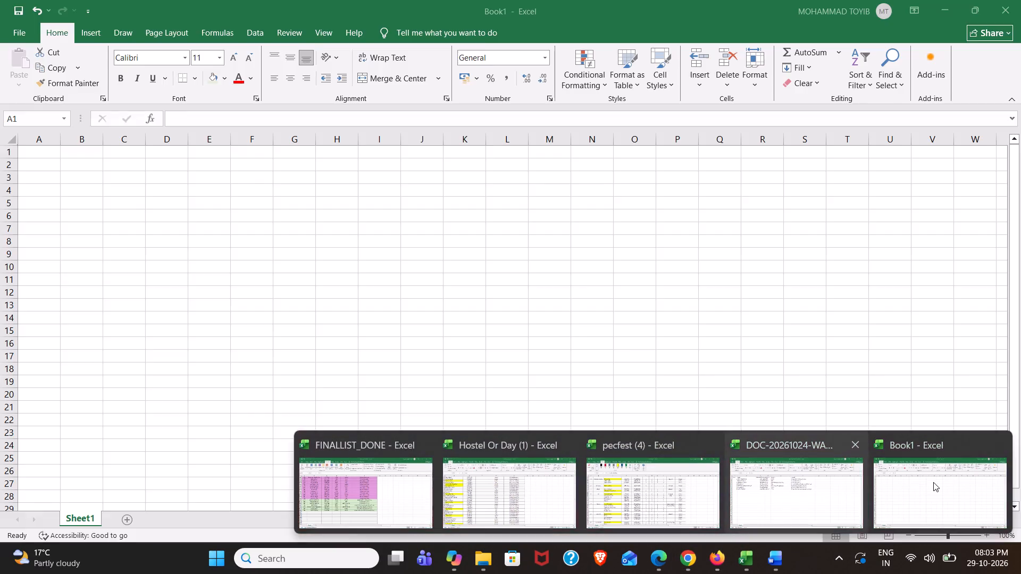
pyautogui.click(934, 481)
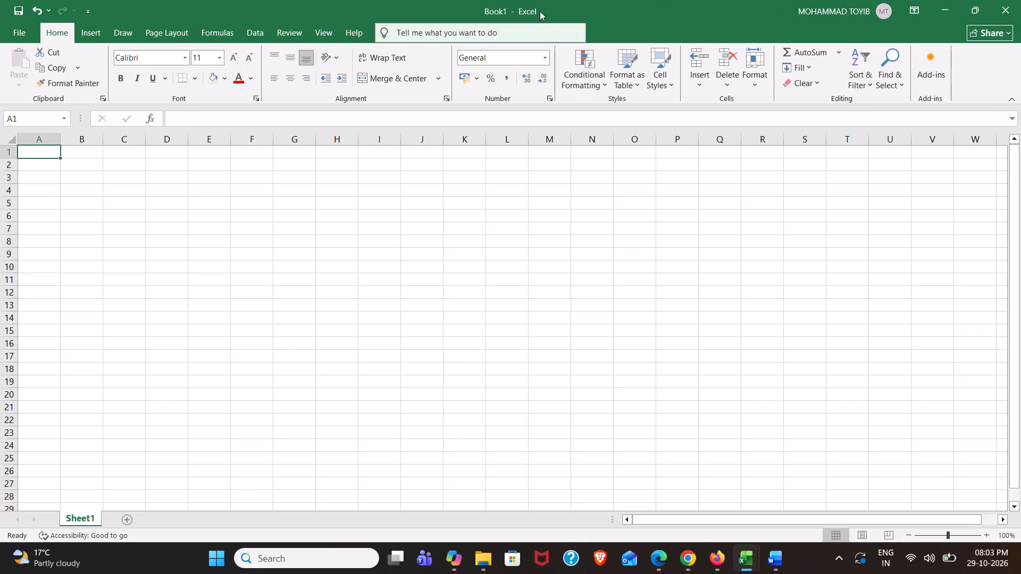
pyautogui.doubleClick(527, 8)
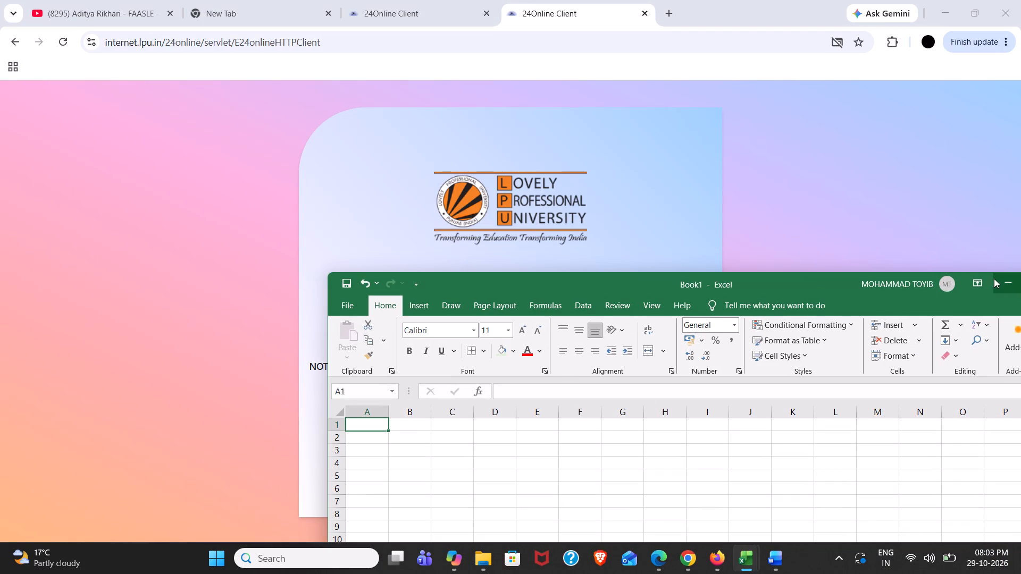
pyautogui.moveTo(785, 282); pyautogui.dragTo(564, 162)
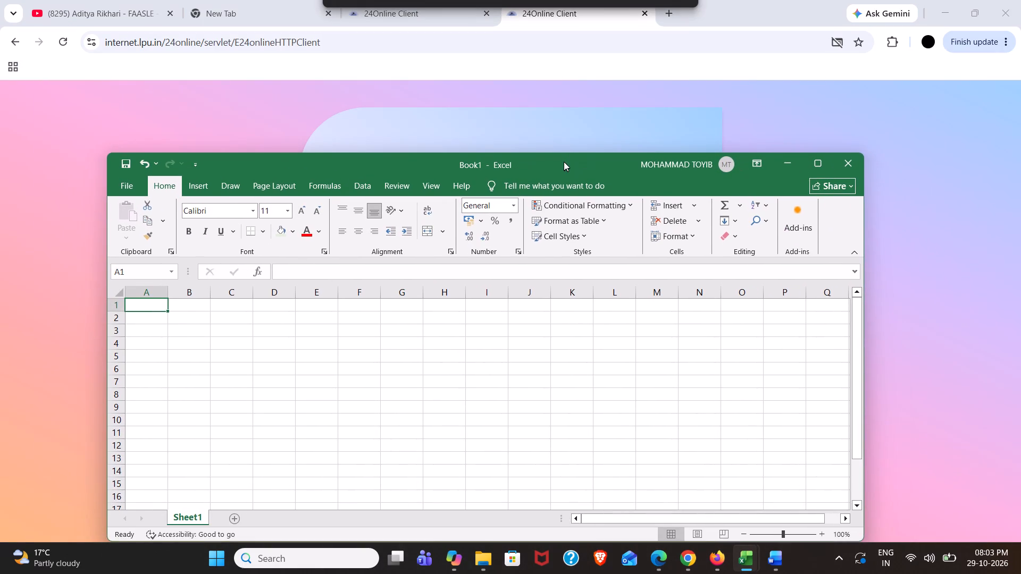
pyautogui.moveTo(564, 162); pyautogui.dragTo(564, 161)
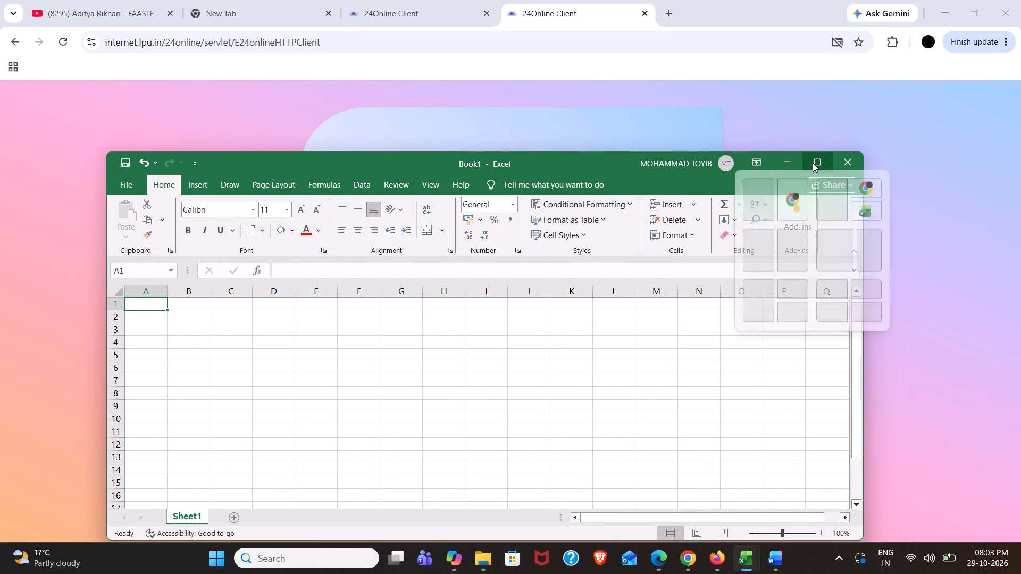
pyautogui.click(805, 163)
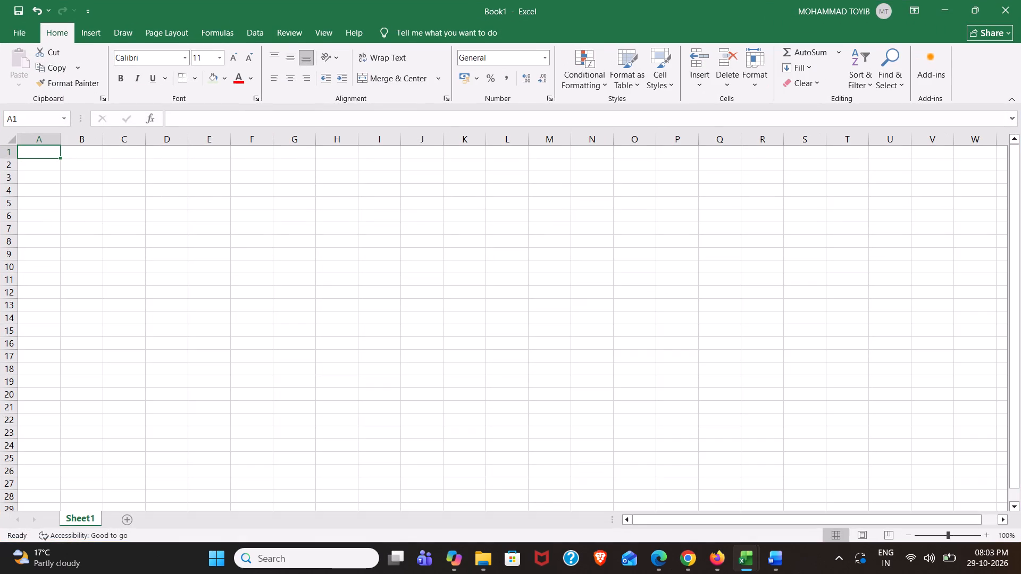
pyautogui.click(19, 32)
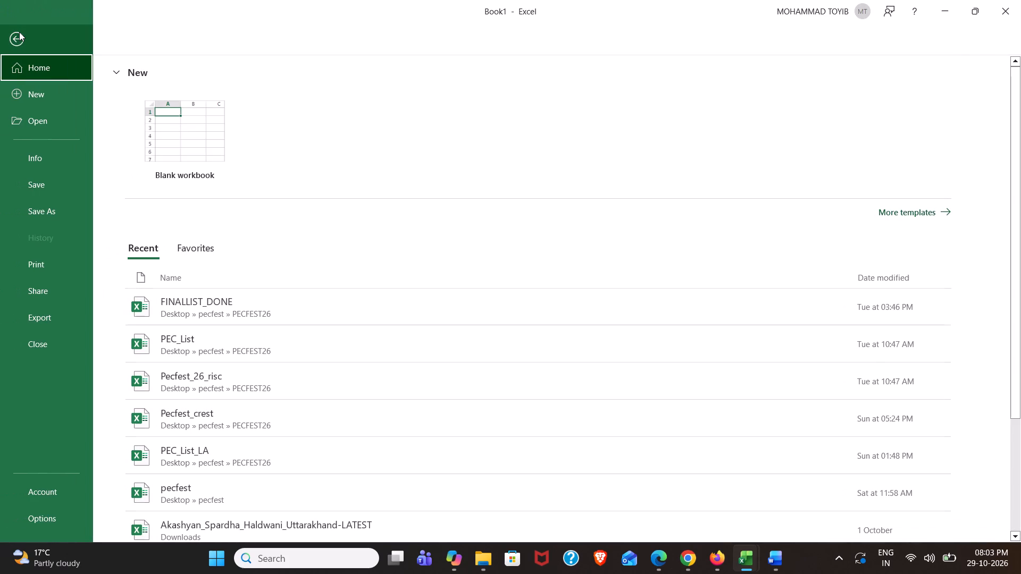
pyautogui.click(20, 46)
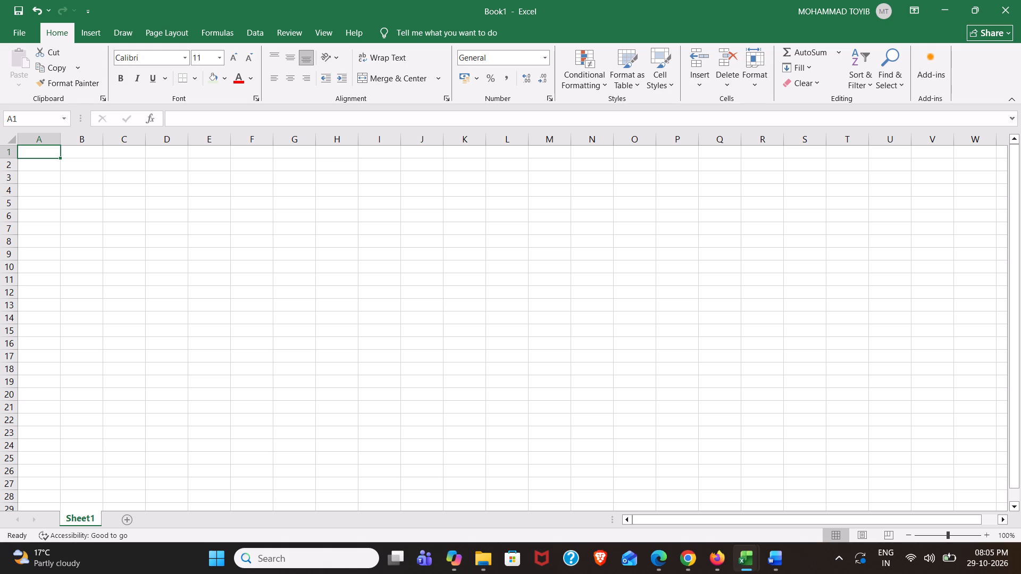
# Enter the heading "S.NO." in cell A1 and make it bold.
pyautogui.write('S.')
pyautogui.press('o')
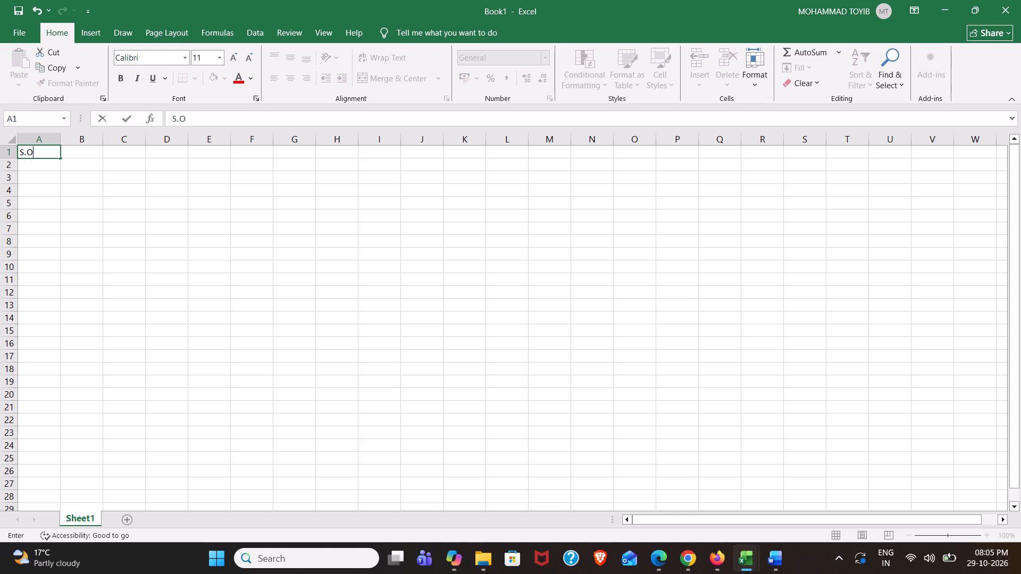
pyautogui.press('BackSpace')
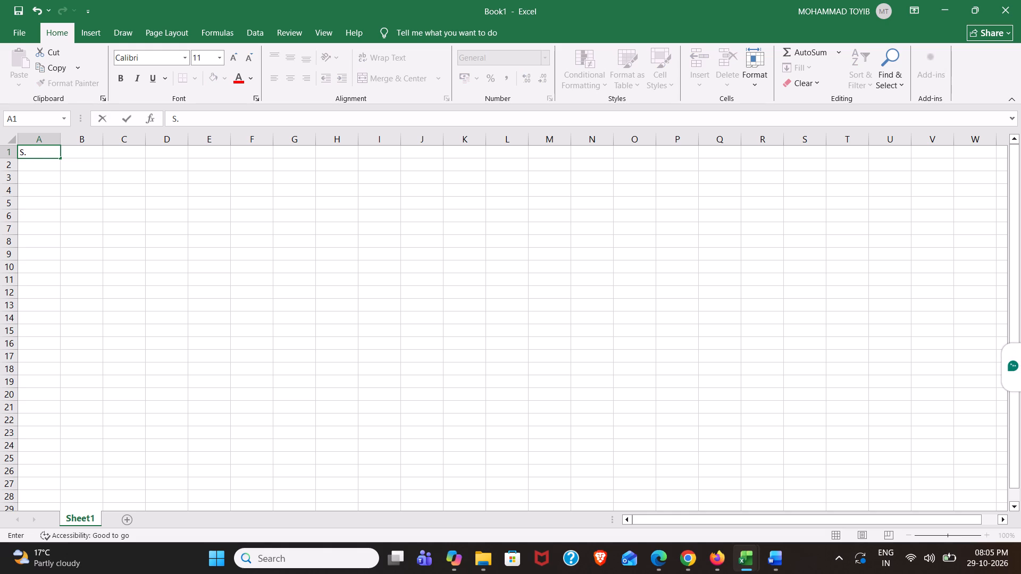
pyautogui.write('NO')
pyautogui.press('.')
pyautogui.click(124, 78)
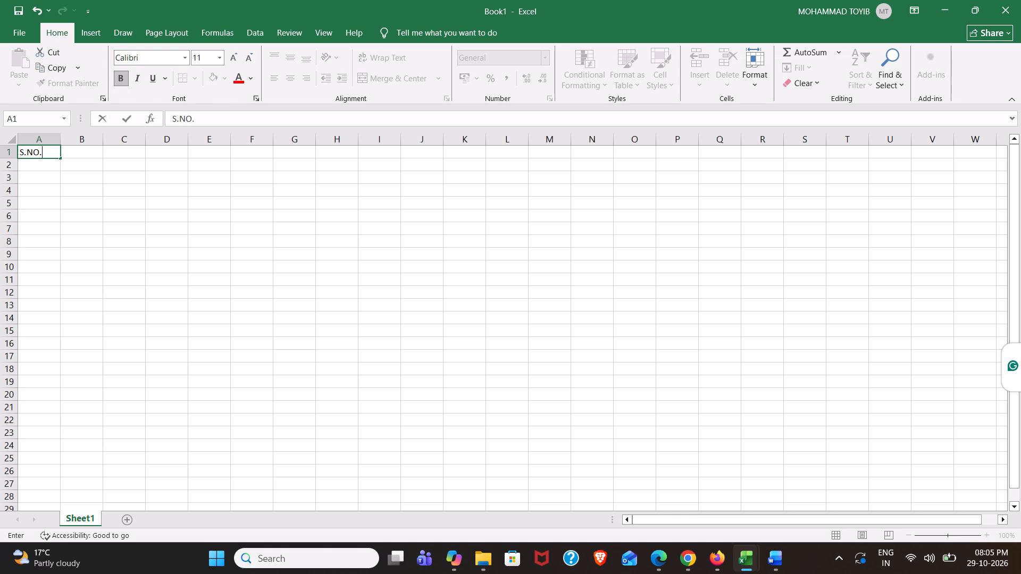
pyautogui.moveTo(201, 121); pyautogui.dragTo(112, 121)
pyautogui.click(114, 88)
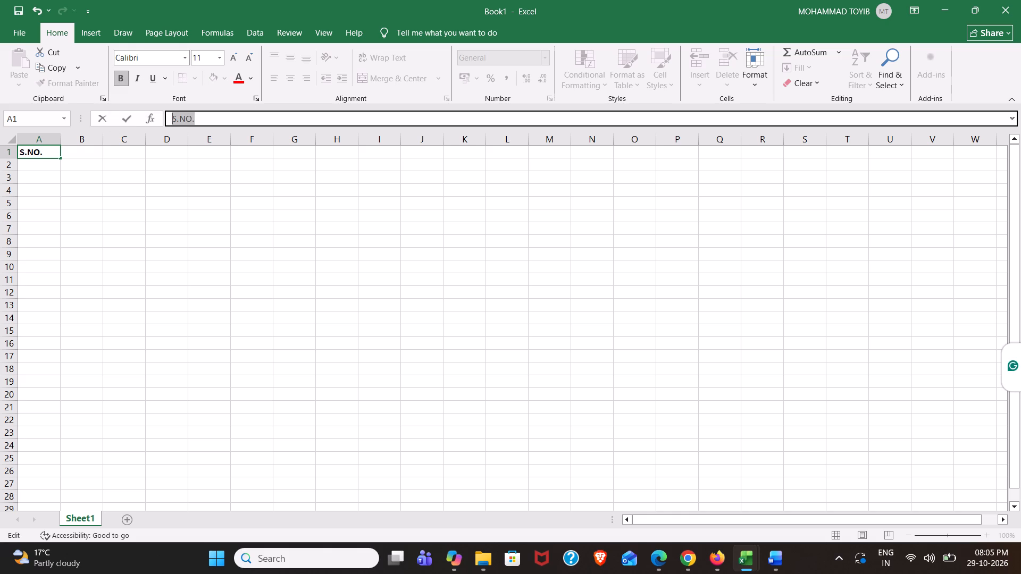
# Enter 1 in cell A2 and fill it down the S.NO. column to A25.
pyautogui.click(47, 161)
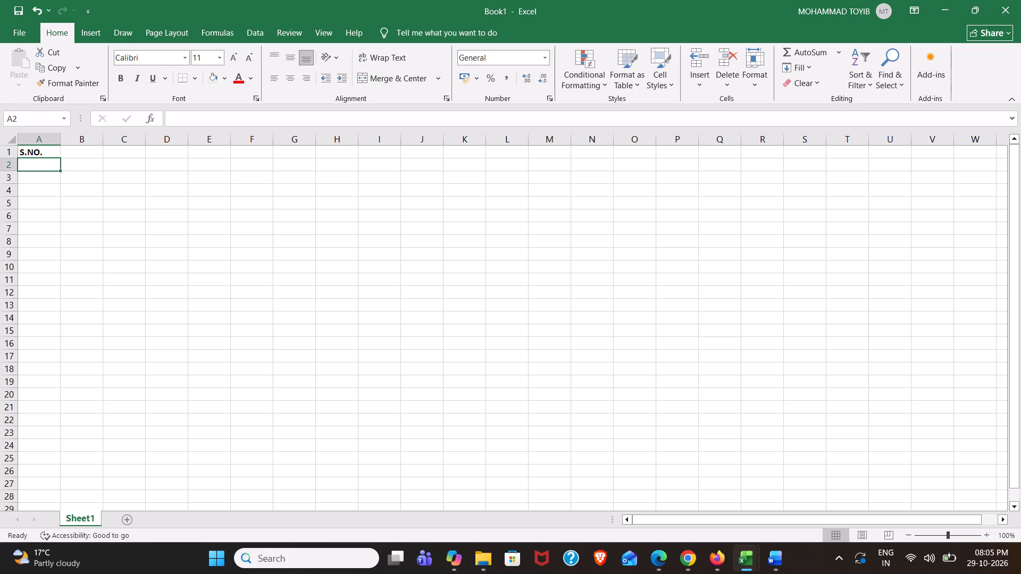
pyautogui.press('1')
pyautogui.moveTo(61, 171); pyautogui.dragTo(45, 463)
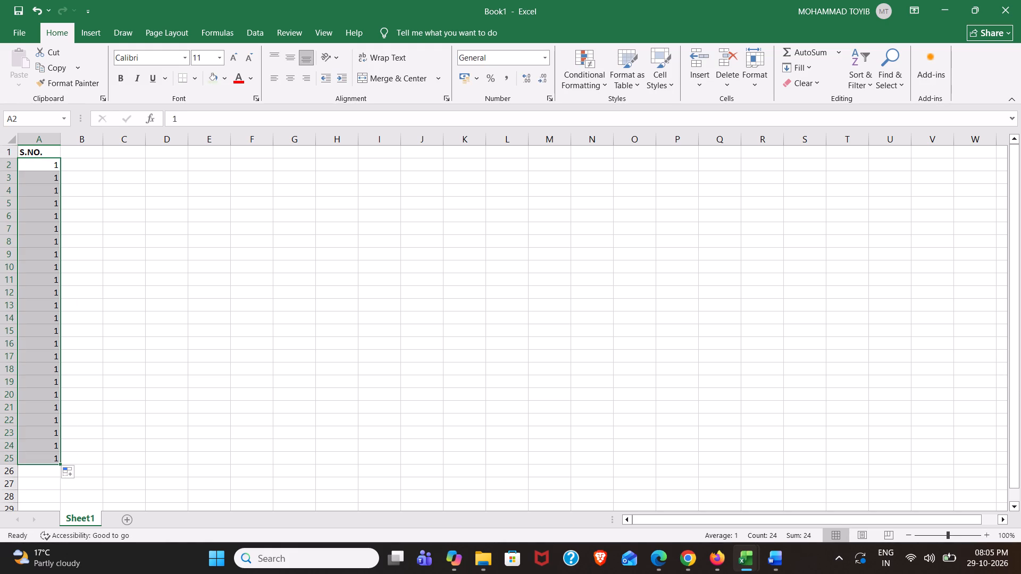
# Enter the heading "NAME" in cell B1 and make it bold.
pyautogui.click(89, 157)
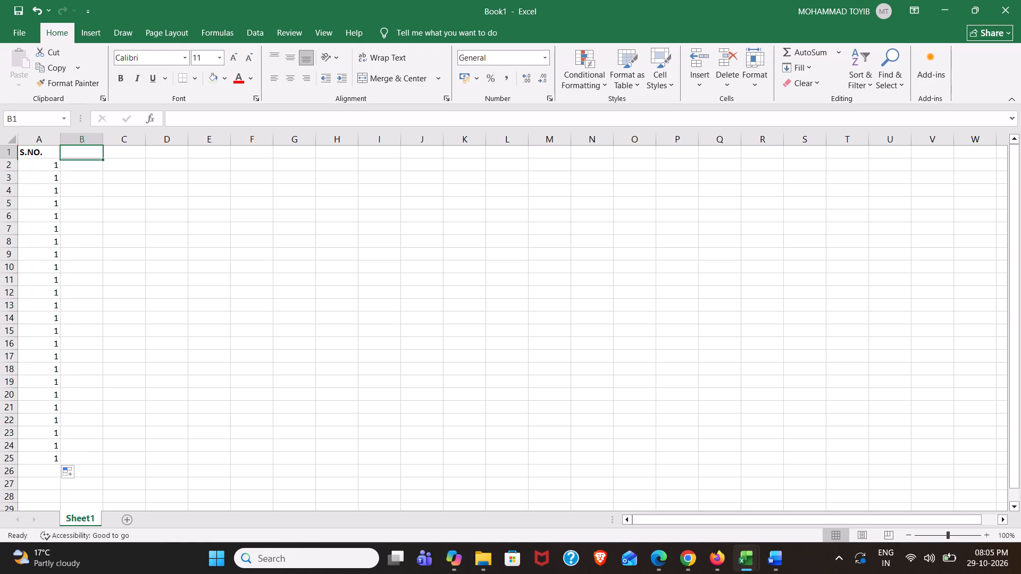
pyautogui.press('a')
pyautogui.press('BackSpace')
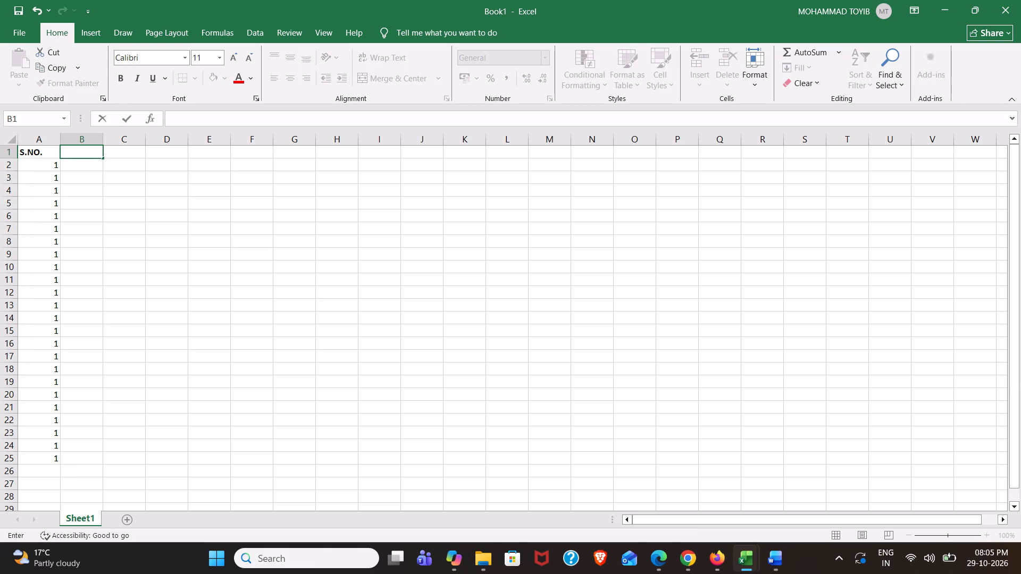
pyautogui.click(118, 79)
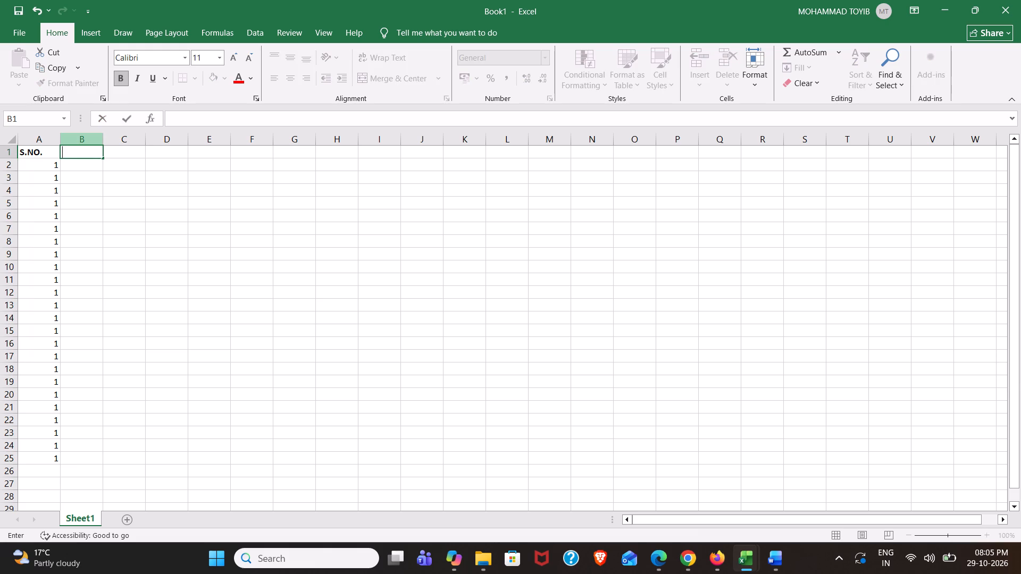
pyautogui.press('a')
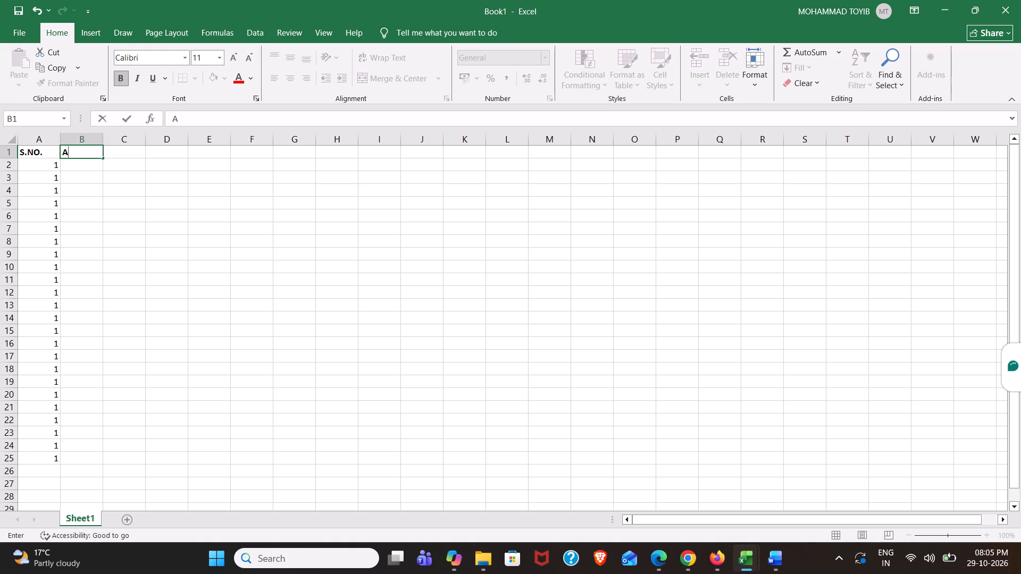
pyautogui.click(88, 150)
pyautogui.press('BackSpace')
pyautogui.press('BackSpace')
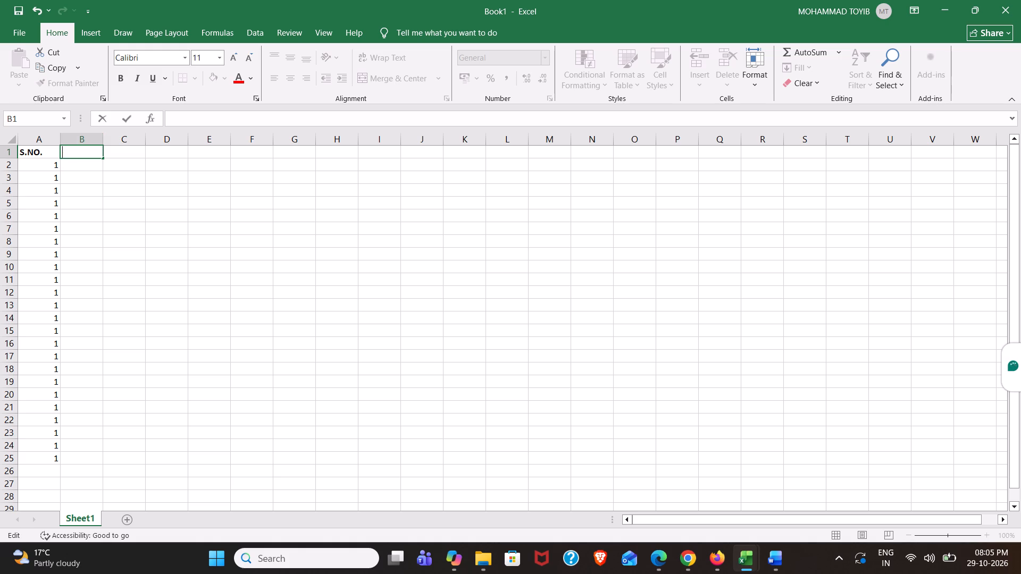
pyautogui.write('NAMW')
pyautogui.press('BackSpace')
pyautogui.press('e')
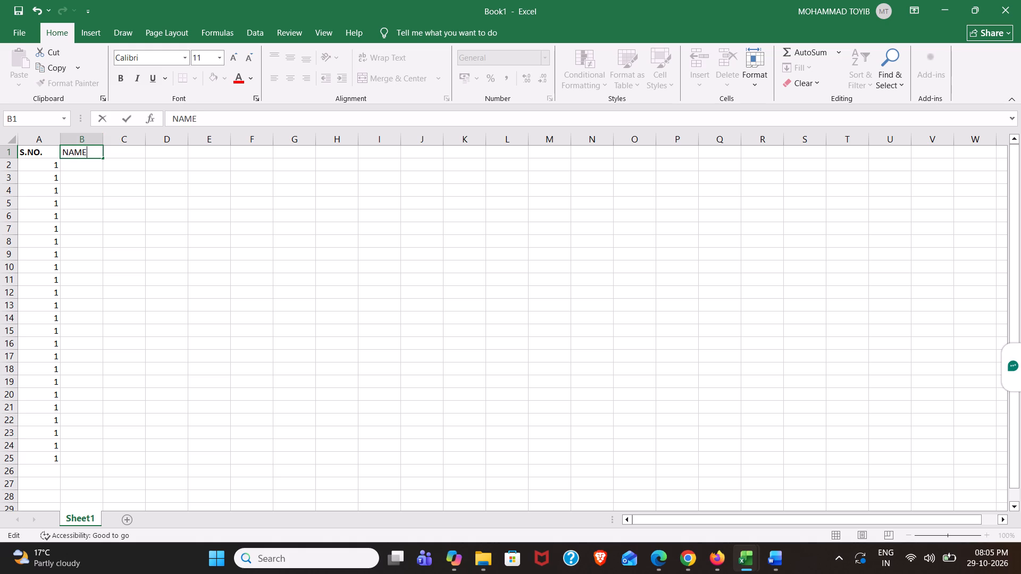
pyautogui.doubleClick(89, 152)
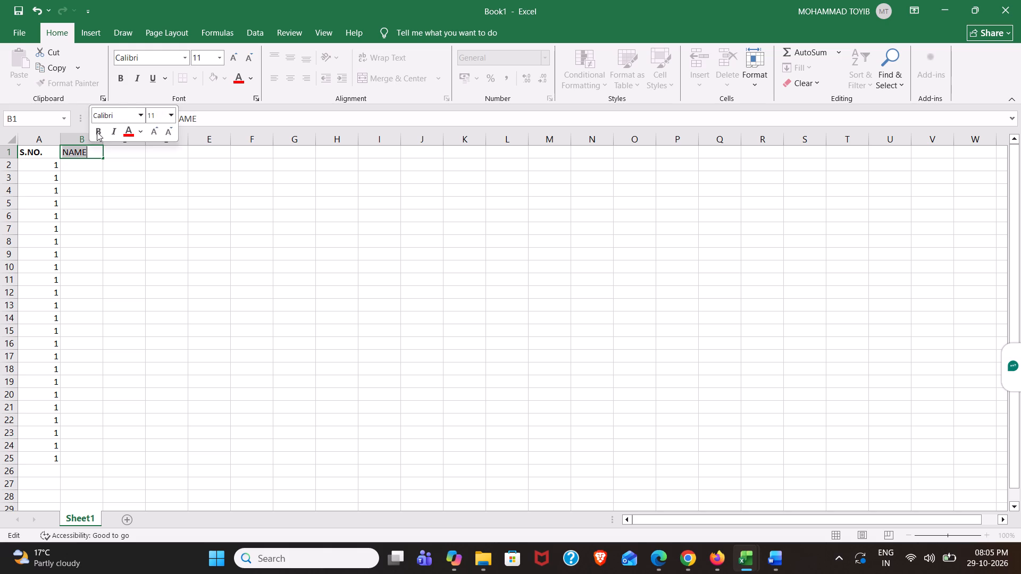
pyautogui.click(122, 85)
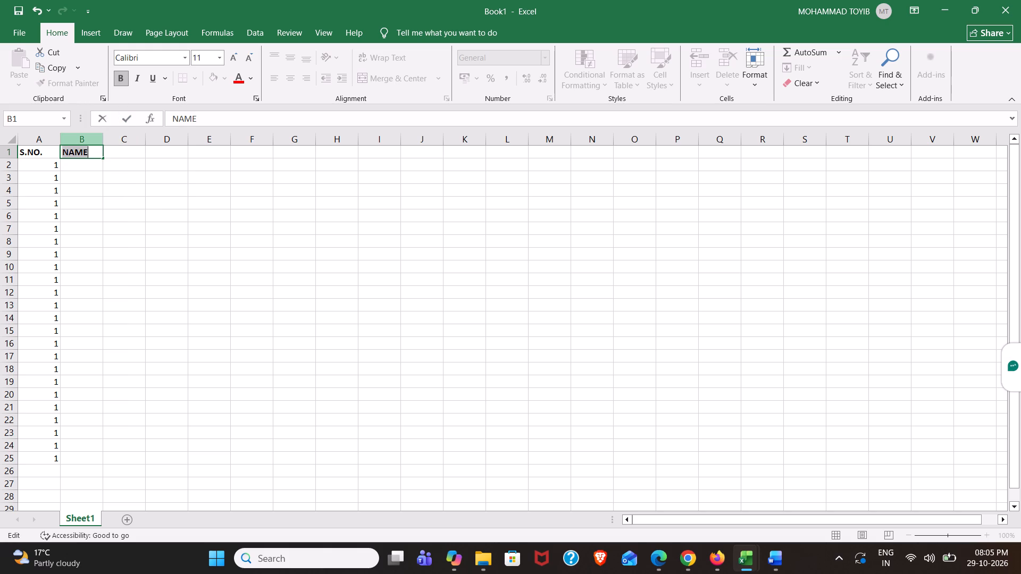
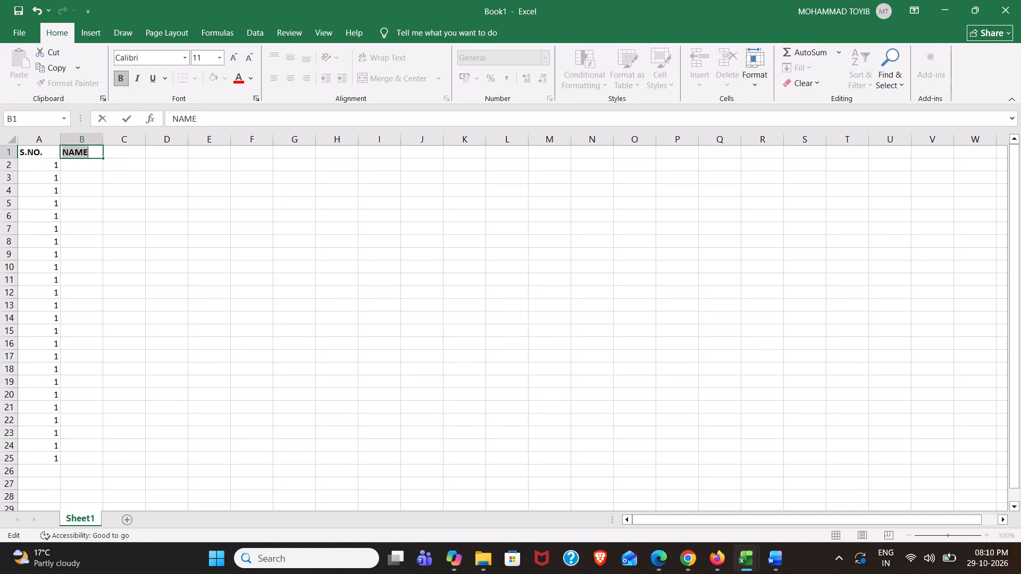
# Widen column B, which holds the NAME heading, to roughly two and a half times the default column width.
pyautogui.click(135, 172)
pyautogui.click(101, 153)
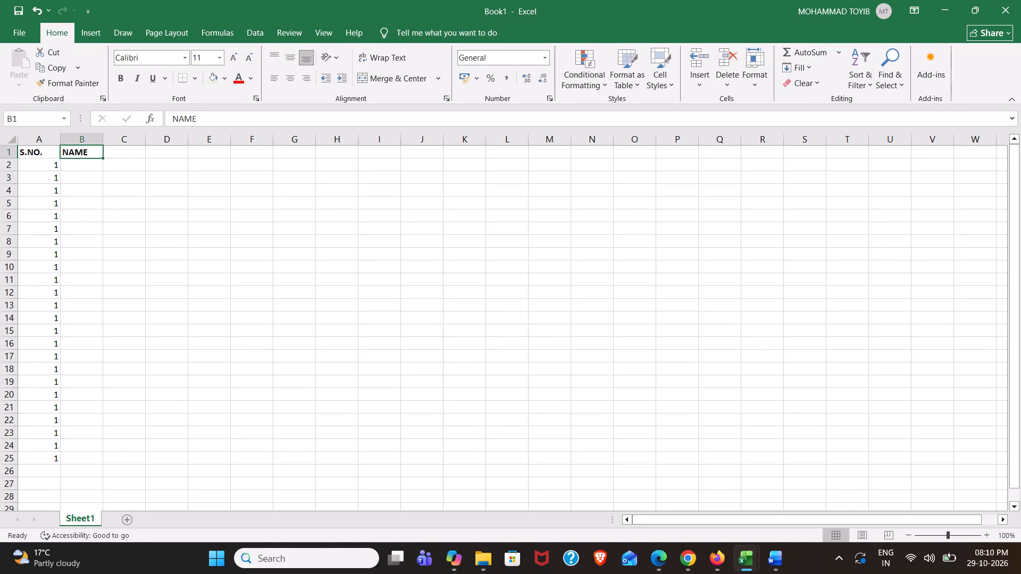
pyautogui.moveTo(104, 139); pyautogui.dragTo(110, 142)
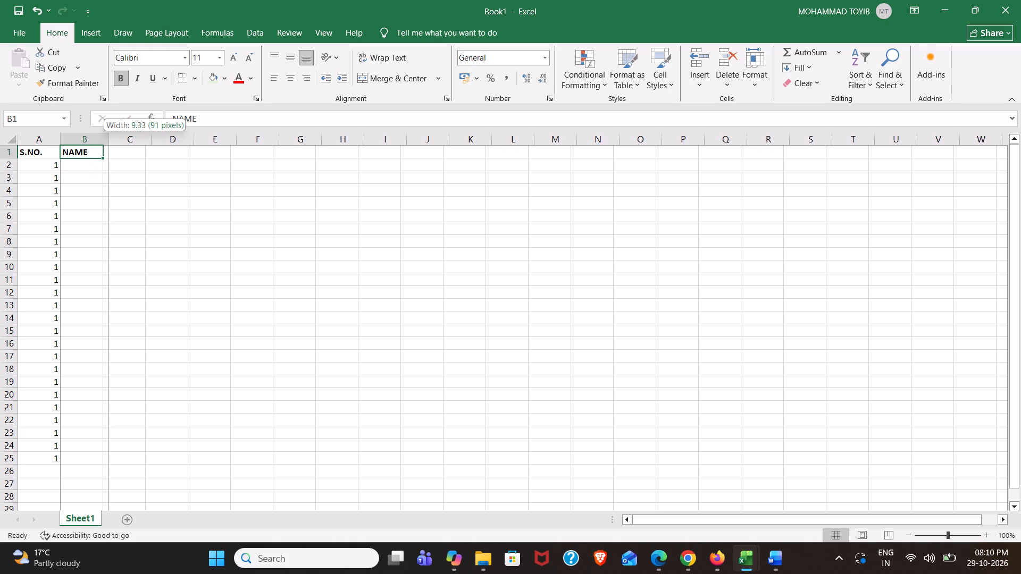
pyautogui.moveTo(110, 142); pyautogui.dragTo(175, 139)
# Center the NAME heading horizontally in cell B1.
pyautogui.doubleClick(190, 119)
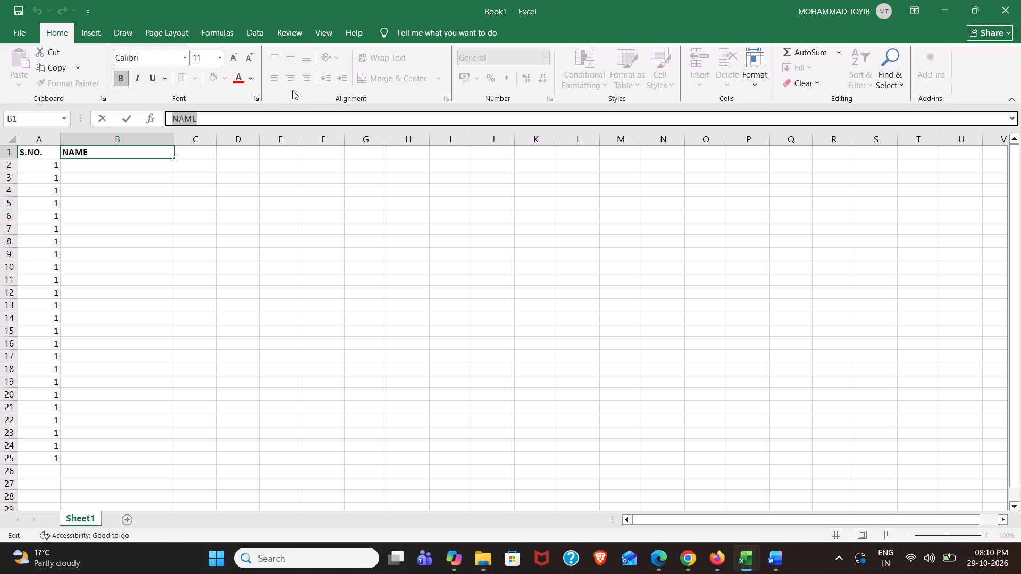
pyautogui.click(311, 241)
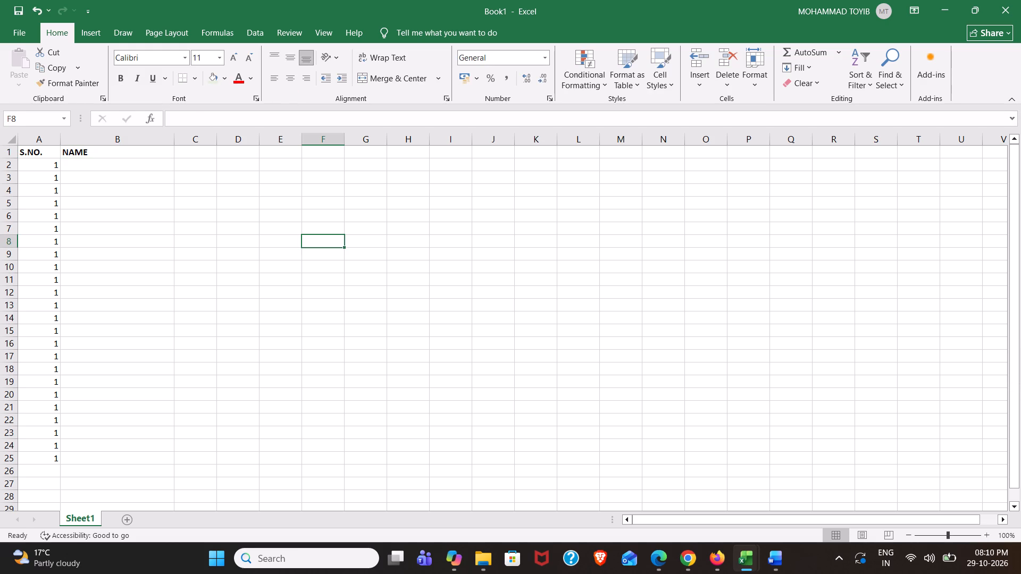
pyautogui.click(152, 154)
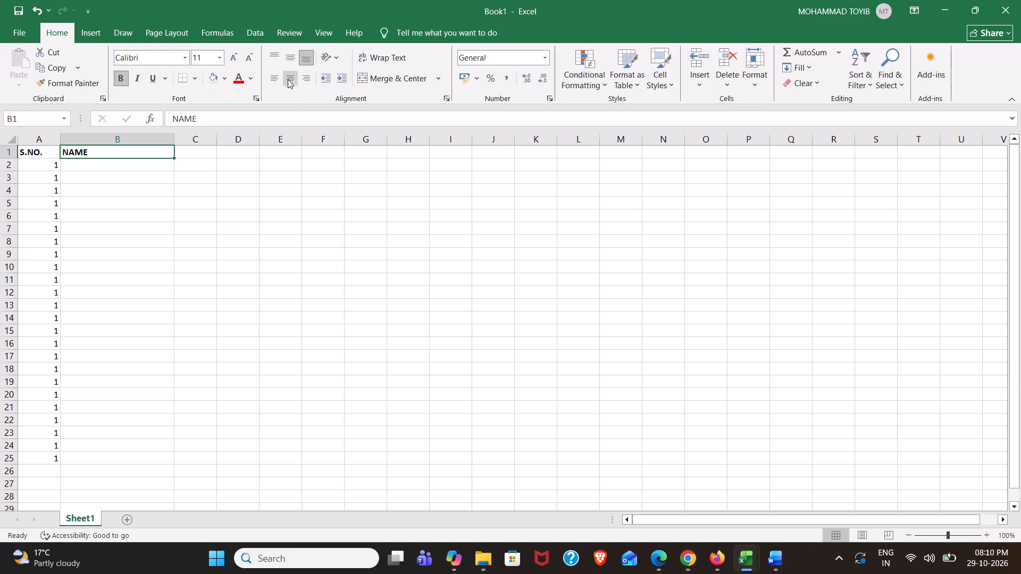
pyautogui.click(290, 72)
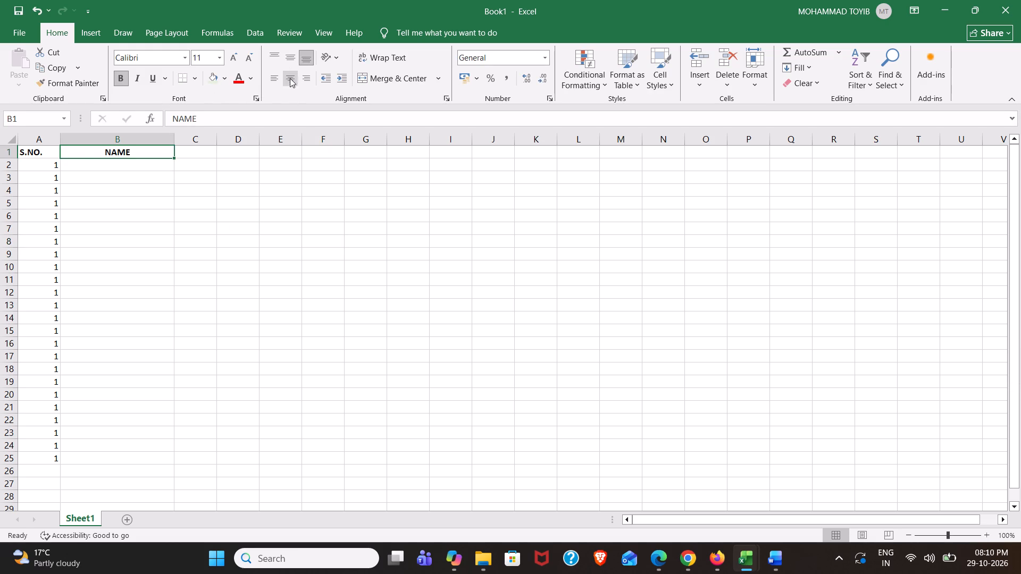
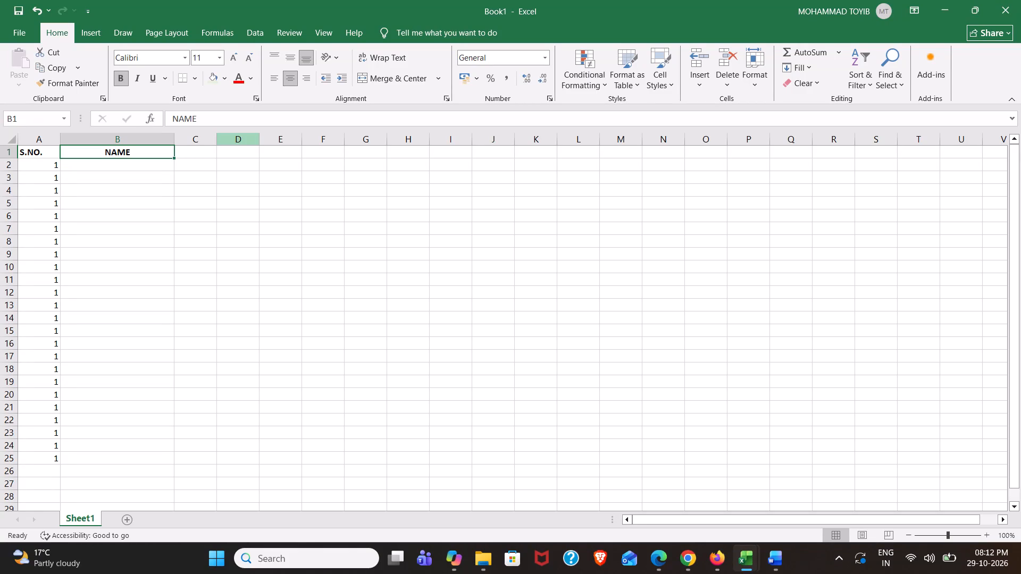
# Undo the recent centering of the NAME heading and the widening of column B.
pyautogui.click(150, 168)
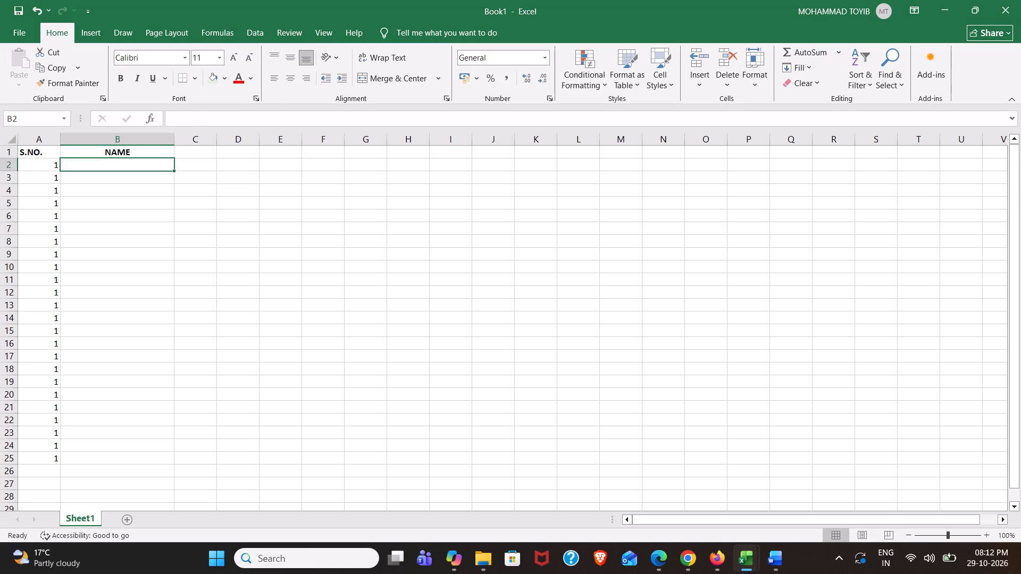
pyautogui.hotkey('ctrl', 'z')
pyautogui.hotkey('ctrl', 'z')
pyautogui.hotkey('ctrl', 'z')
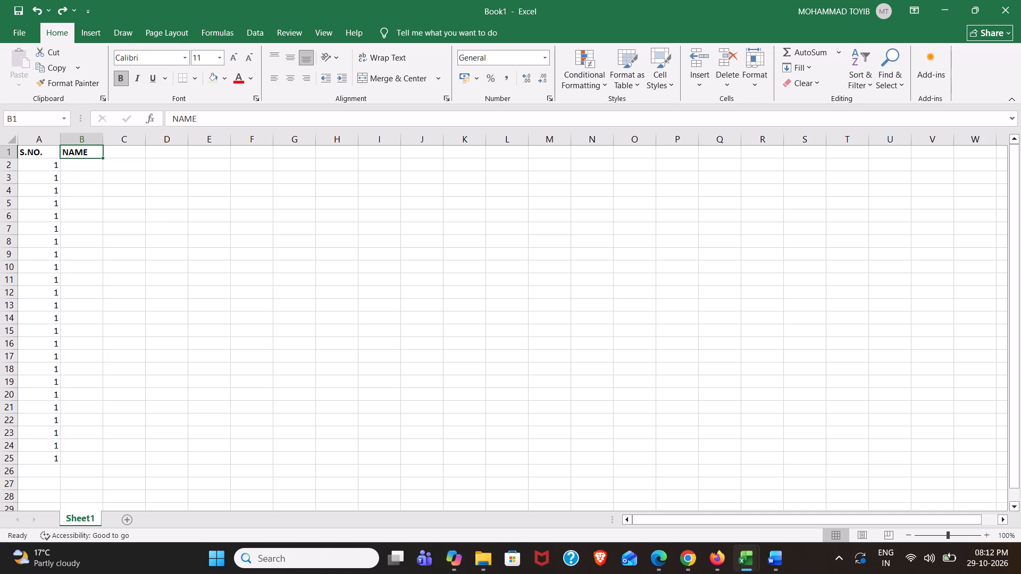
# Widen column B, which holds the NAME heading, to nearly two and a half times the default column width.
pyautogui.moveTo(103, 142); pyautogui.dragTo(164, 142)
# Clear the repeated 1s under the S.NO. heading from cells A2 through A25.
pyautogui.moveTo(51, 164); pyautogui.dragTo(60, 226)
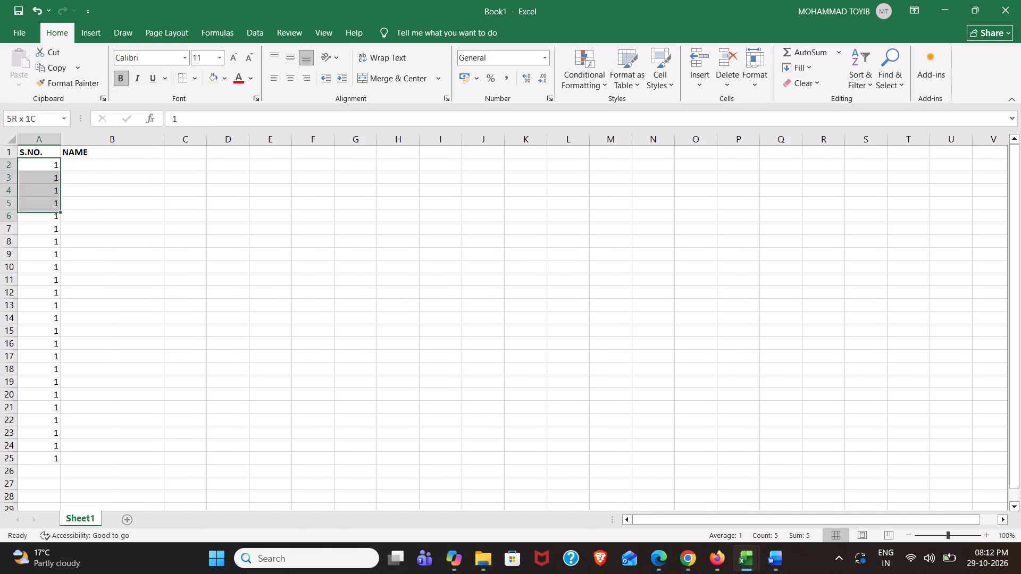
pyautogui.moveTo(60, 226); pyautogui.dragTo(40, 458)
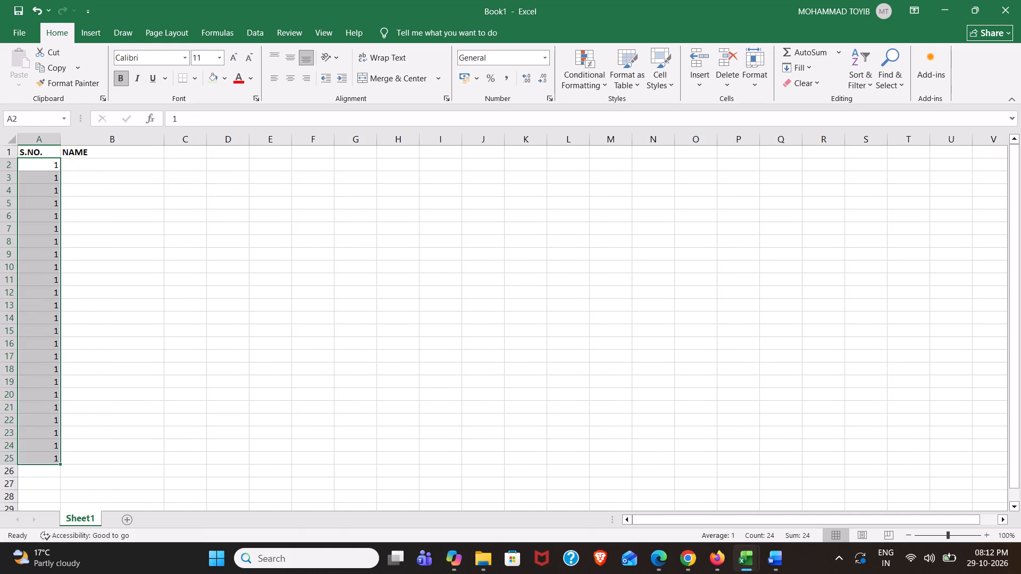
pyautogui.press('BackSpace')
pyautogui.press('BackSpace')
pyautogui.press('BackSpace')
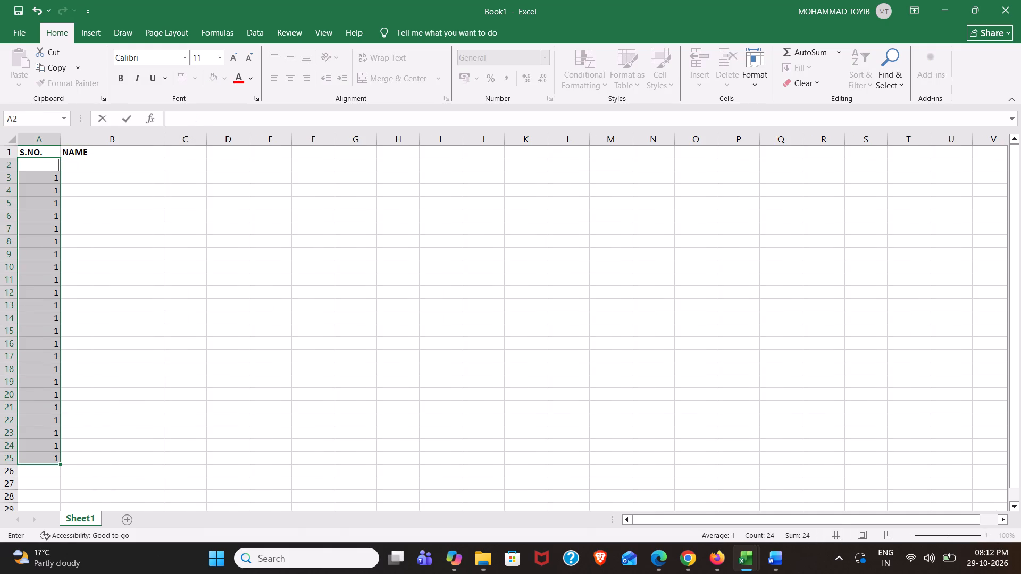
pyautogui.press('BackSpace')
pyautogui.press('BackSpace')
pyautogui.press('Delete')
pyautogui.press('BackSpace')
pyautogui.press('Delete')
pyautogui.press('Delete')
pyautogui.press('Delete')
pyautogui.click(151, 361)
pyautogui.moveTo(56, 180); pyautogui.dragTo(56, 317)
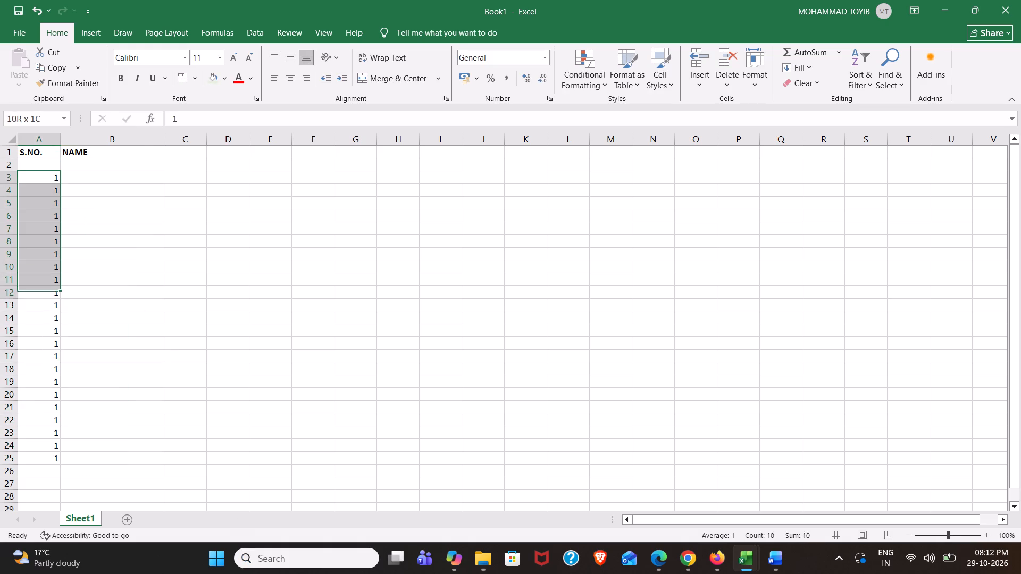
pyautogui.moveTo(56, 317); pyautogui.dragTo(46, 458)
pyautogui.press('Delete')
pyautogui.click(138, 395)
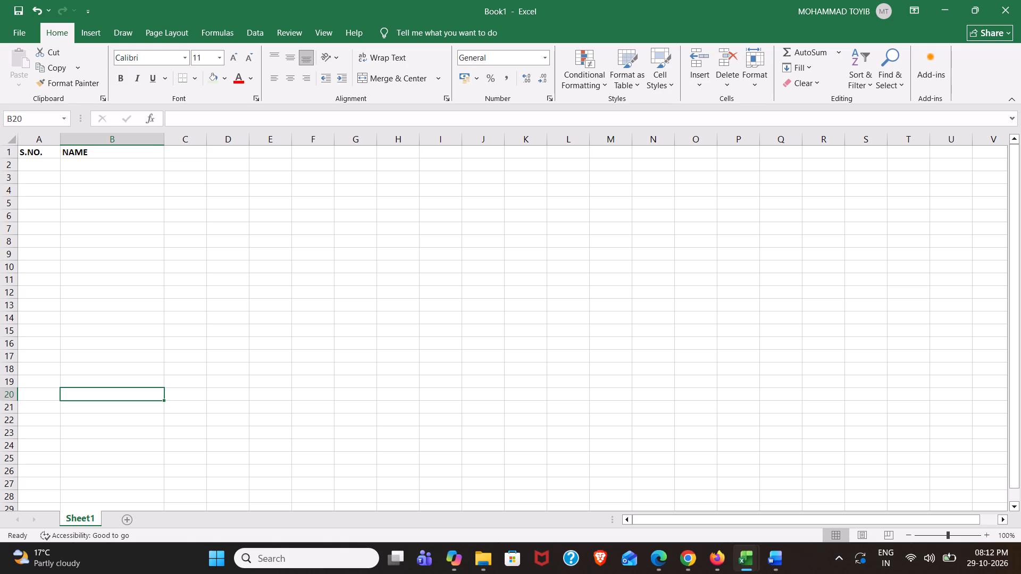
# Enter 1 in cell A2 and fill it down to A25 as a series, numbering the rows 1 to 24.
pyautogui.click(47, 165)
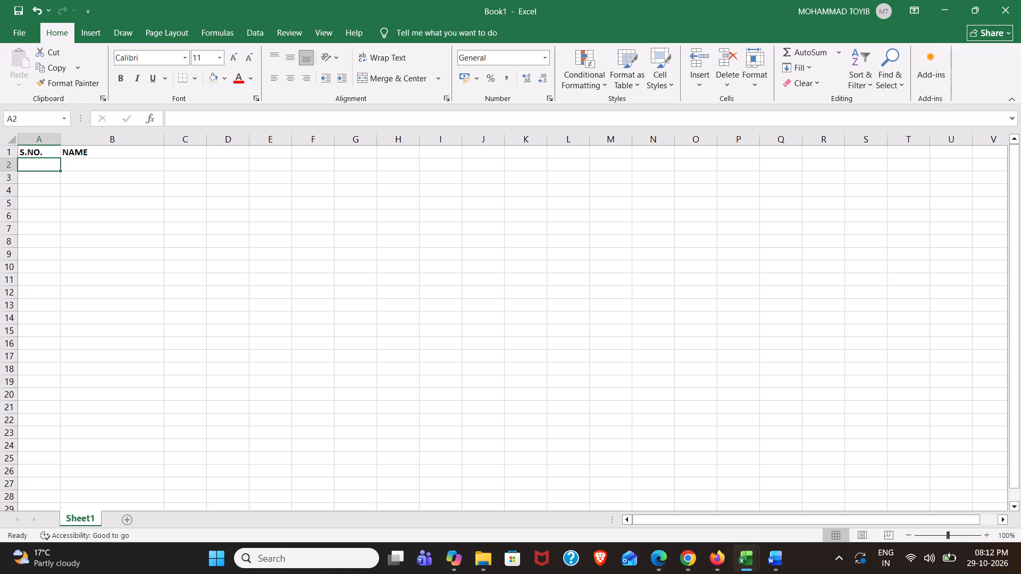
pyautogui.press('1')
pyautogui.moveTo(61, 171); pyautogui.dragTo(39, 458)
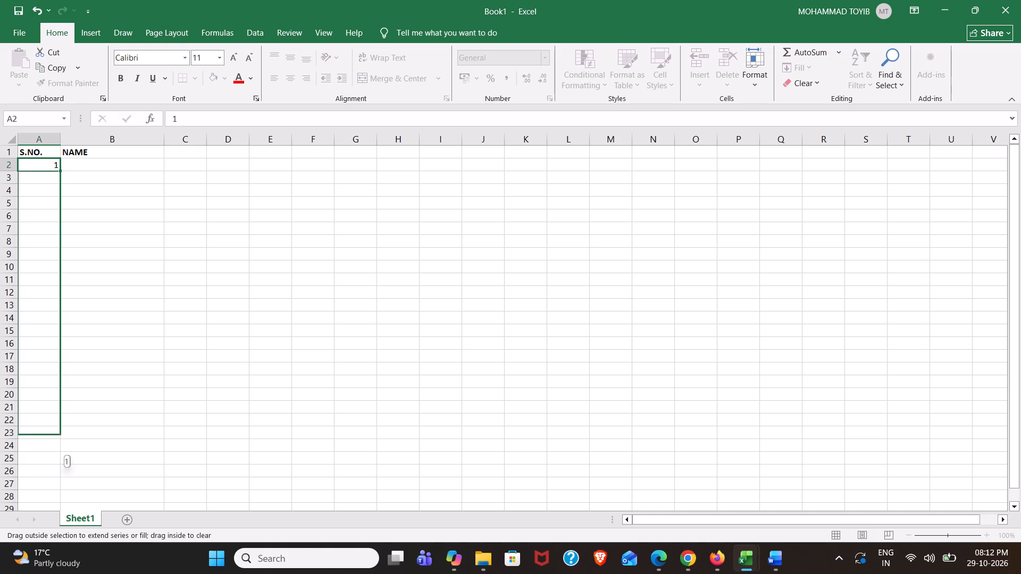
pyautogui.moveTo(39, 458); pyautogui.dragTo(39, 470)
pyautogui.click(67, 472)
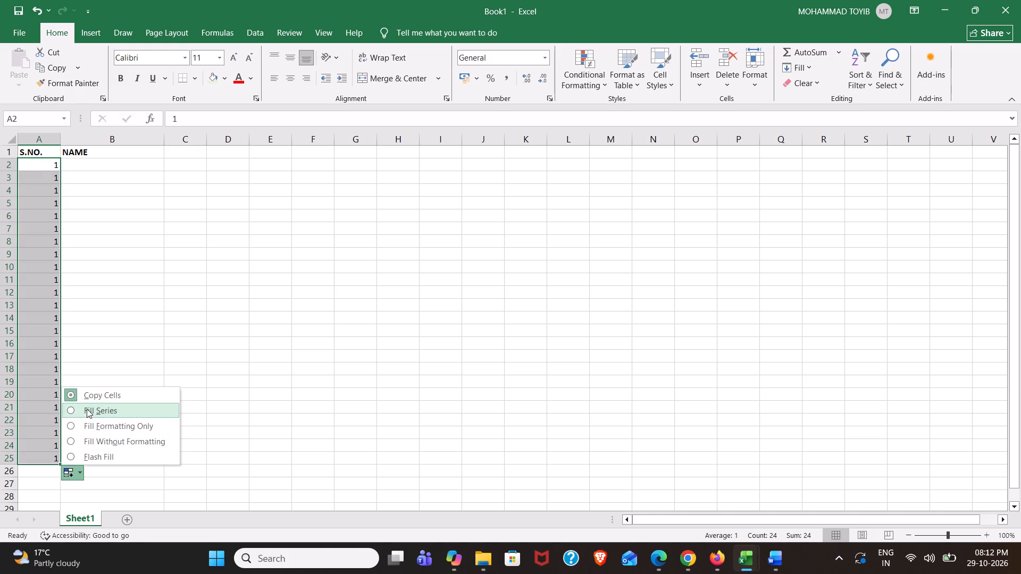
pyautogui.click(87, 409)
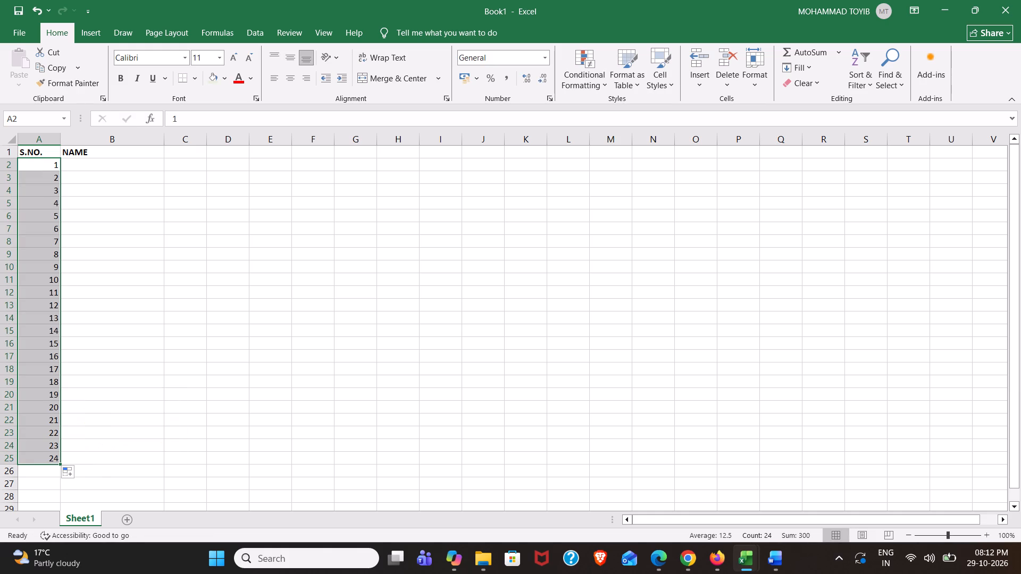
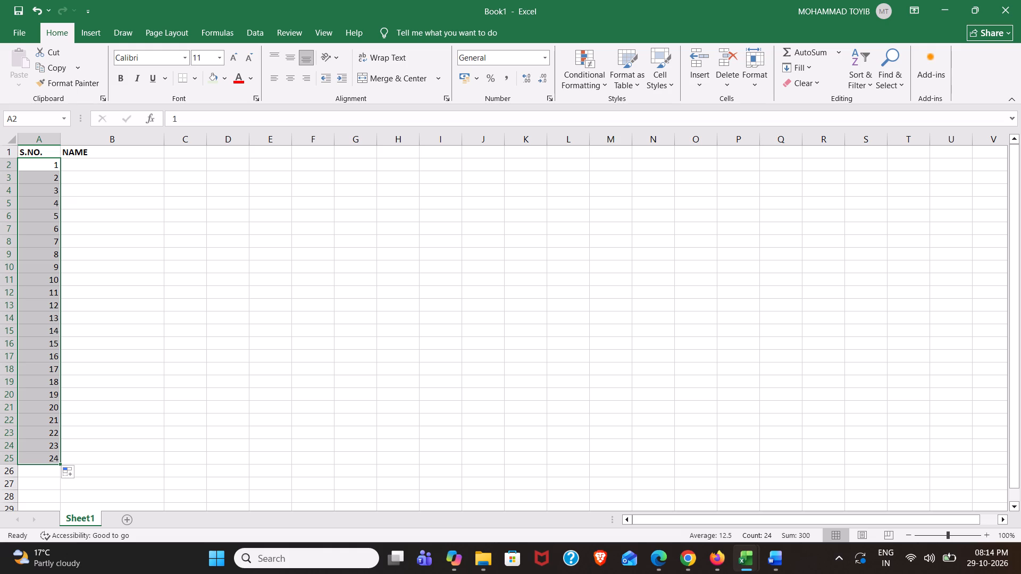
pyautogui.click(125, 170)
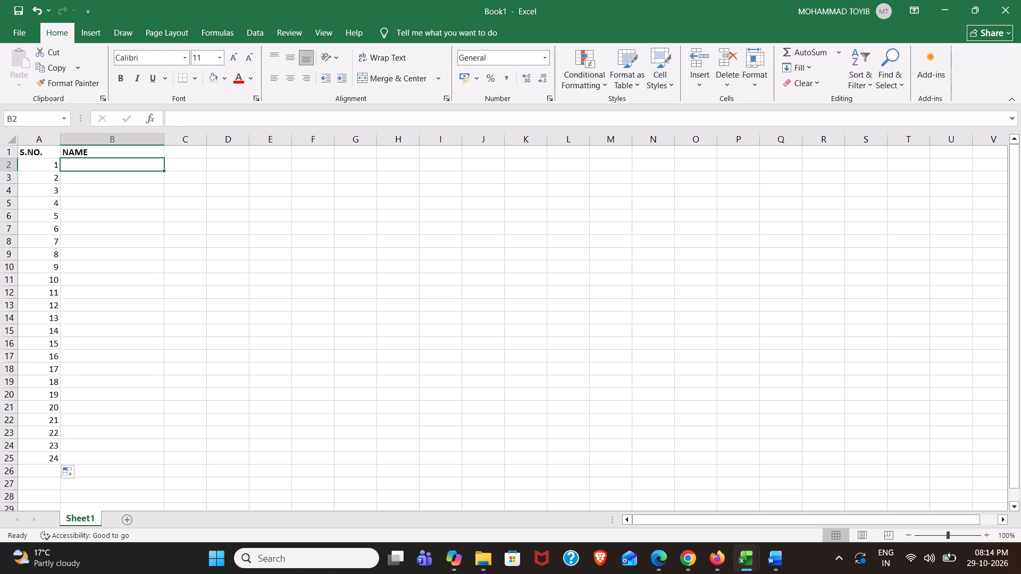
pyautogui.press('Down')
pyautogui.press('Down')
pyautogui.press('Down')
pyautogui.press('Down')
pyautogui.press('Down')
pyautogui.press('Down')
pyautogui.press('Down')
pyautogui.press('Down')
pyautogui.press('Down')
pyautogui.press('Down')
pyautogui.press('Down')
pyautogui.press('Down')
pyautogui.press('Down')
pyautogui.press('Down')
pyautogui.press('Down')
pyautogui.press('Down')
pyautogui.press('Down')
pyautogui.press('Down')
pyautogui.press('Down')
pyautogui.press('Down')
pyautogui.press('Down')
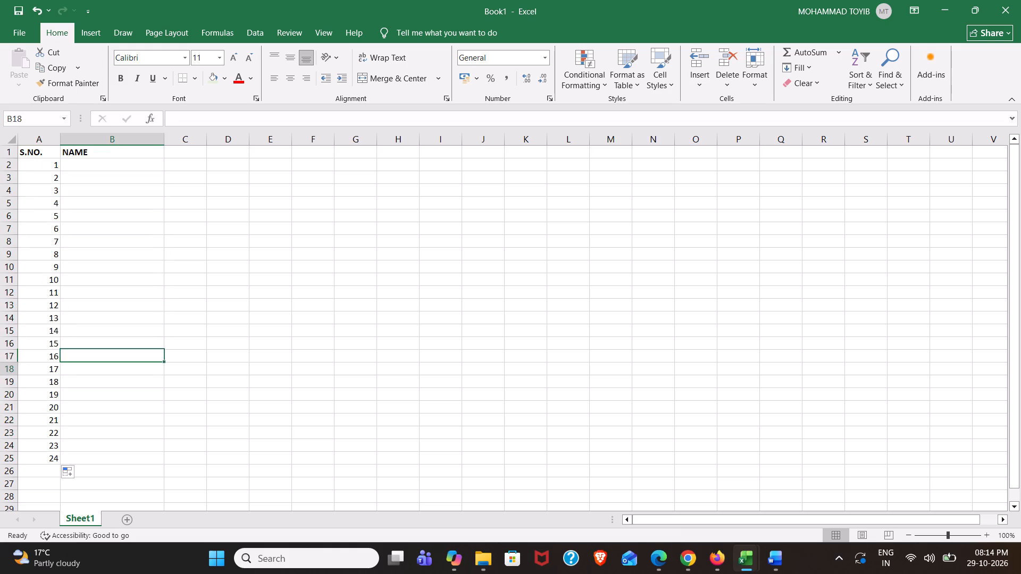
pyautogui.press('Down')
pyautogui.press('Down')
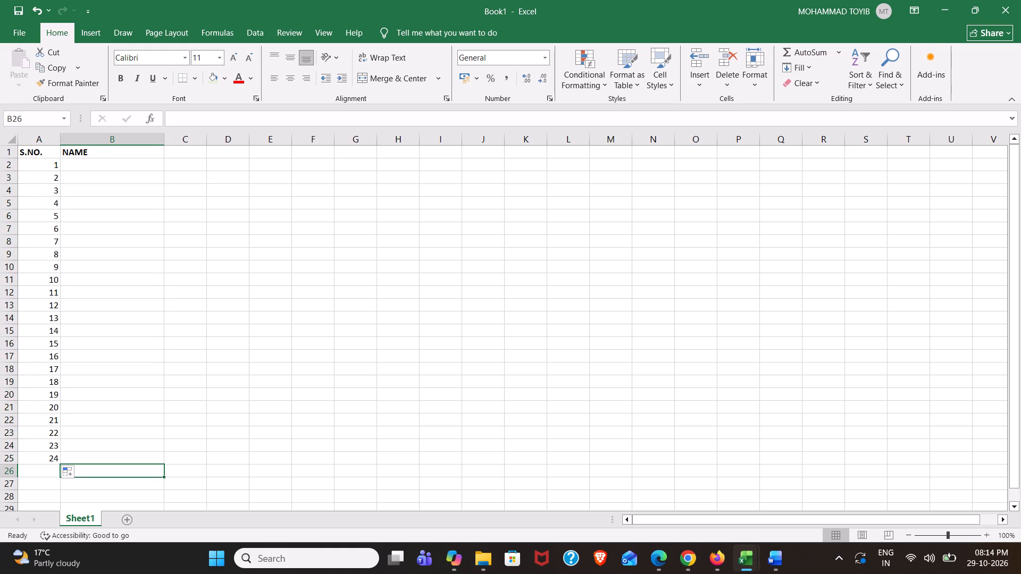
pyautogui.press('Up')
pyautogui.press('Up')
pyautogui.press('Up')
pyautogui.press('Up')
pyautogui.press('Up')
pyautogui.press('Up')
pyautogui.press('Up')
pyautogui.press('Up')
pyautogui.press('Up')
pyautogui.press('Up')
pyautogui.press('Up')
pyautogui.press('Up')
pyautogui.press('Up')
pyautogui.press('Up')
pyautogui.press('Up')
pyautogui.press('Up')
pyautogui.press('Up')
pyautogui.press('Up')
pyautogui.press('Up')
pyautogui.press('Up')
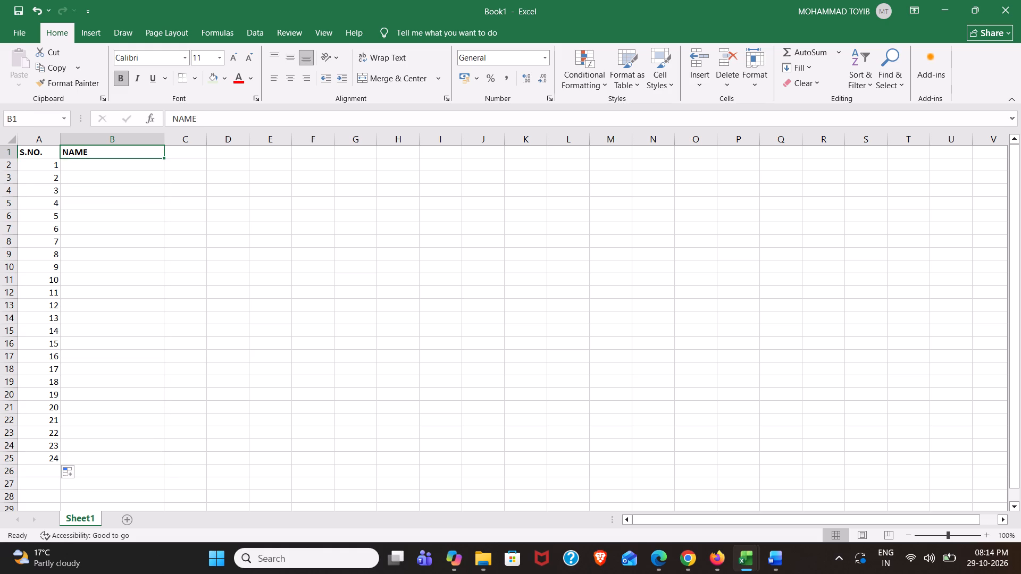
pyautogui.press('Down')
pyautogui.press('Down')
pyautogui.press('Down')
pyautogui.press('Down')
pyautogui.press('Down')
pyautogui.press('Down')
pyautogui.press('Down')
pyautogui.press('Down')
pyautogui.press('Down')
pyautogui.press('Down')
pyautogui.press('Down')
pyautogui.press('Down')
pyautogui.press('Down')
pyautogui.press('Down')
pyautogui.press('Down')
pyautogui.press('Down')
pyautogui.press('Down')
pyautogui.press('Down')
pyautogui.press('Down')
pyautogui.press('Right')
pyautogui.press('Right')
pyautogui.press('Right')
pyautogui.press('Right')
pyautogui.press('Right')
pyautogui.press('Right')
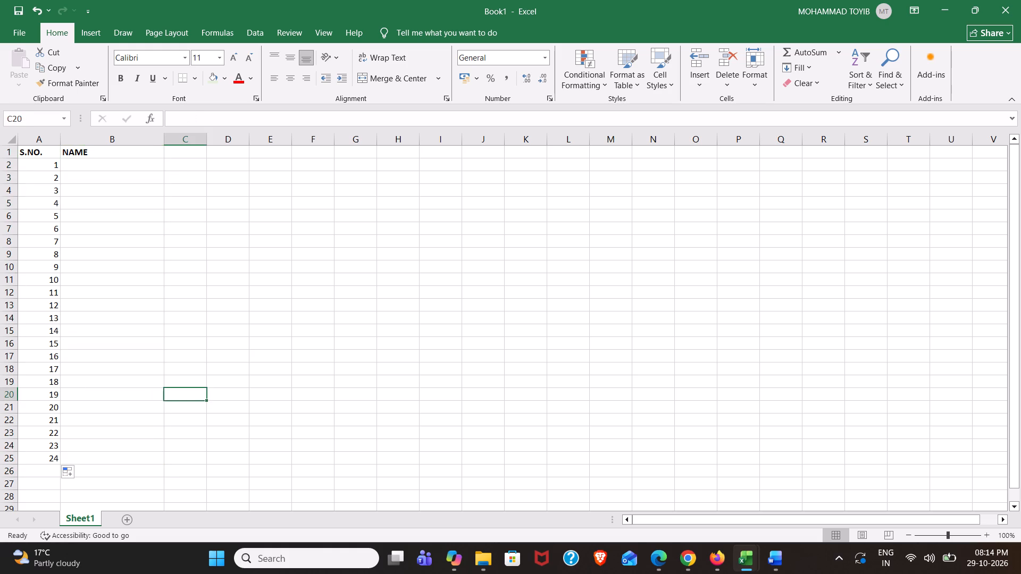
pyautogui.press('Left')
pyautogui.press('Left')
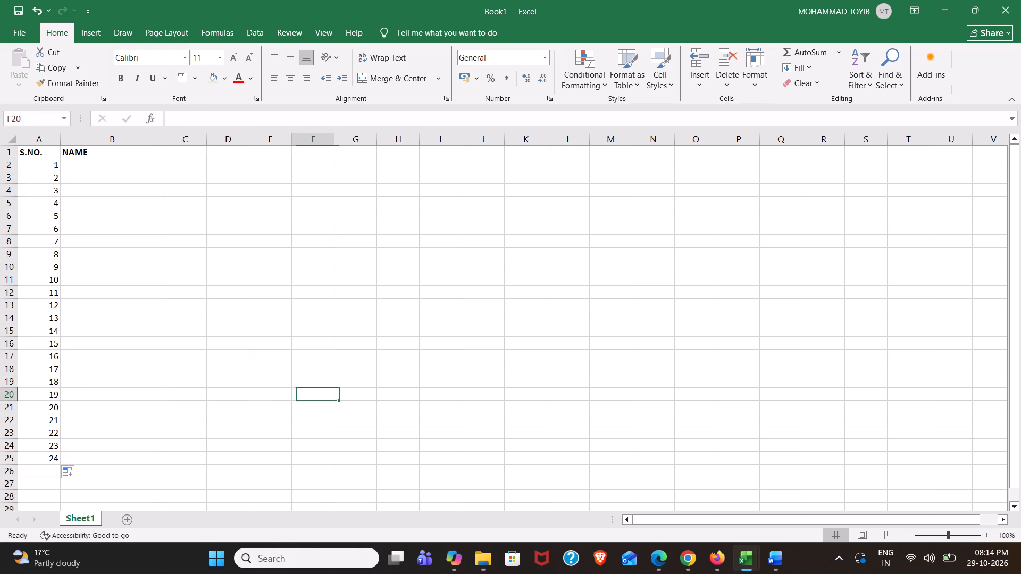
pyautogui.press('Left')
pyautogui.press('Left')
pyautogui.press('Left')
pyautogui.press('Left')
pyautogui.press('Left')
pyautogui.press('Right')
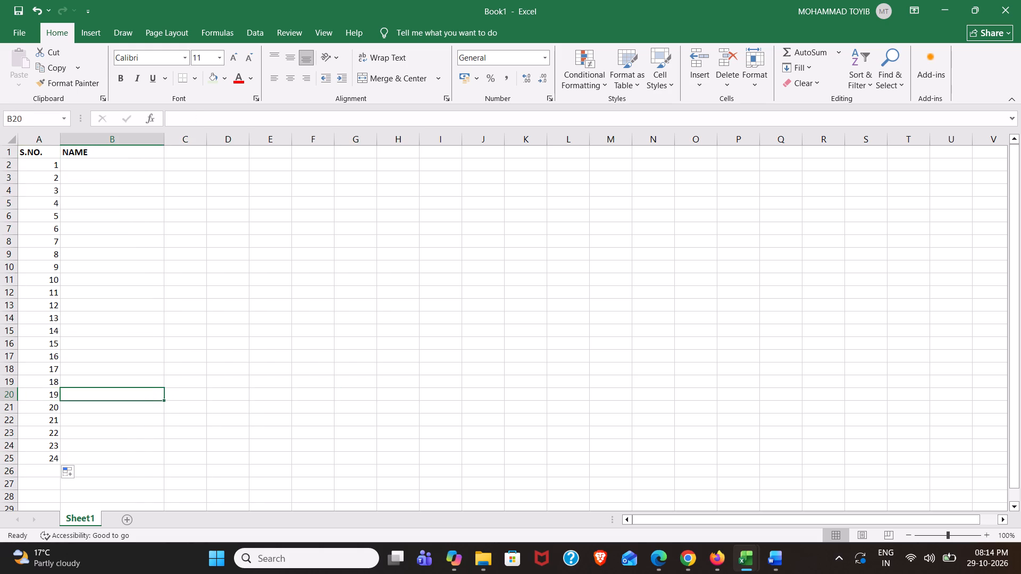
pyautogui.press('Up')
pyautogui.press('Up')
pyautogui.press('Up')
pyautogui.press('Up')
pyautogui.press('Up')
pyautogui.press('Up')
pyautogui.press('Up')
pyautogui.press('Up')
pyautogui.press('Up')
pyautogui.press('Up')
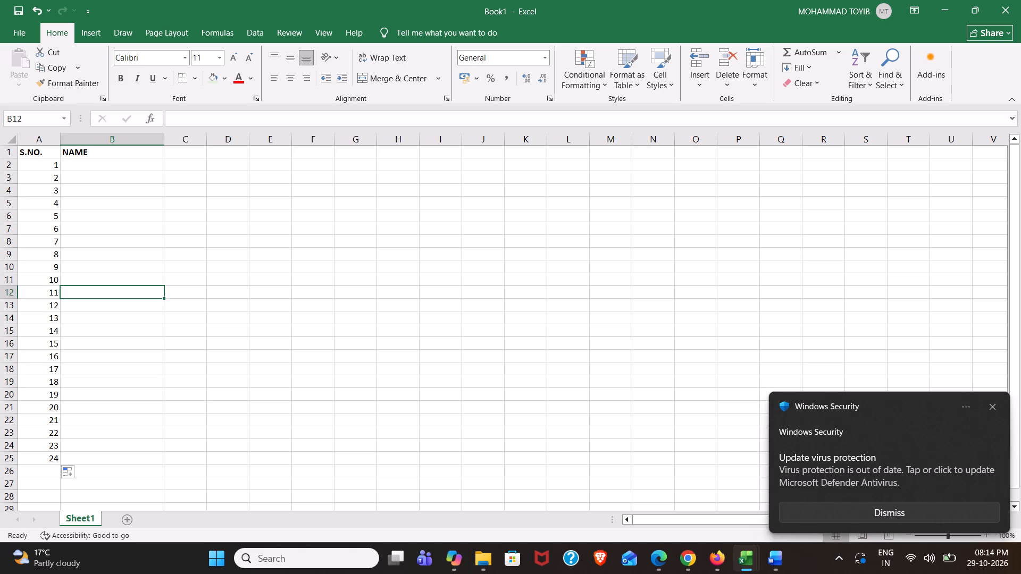
# Dismiss the Windows Security notification about updating virus protection.
pyautogui.click(992, 407)
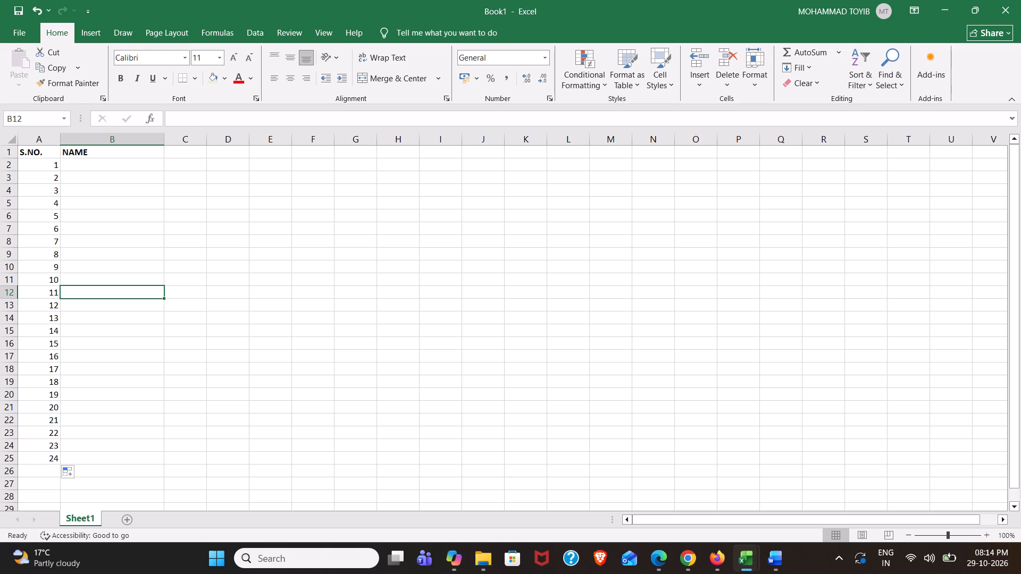
# Enter the first student's full name in cell B2 under the NAME heading, with each word capitalised.
pyautogui.click(82, 165)
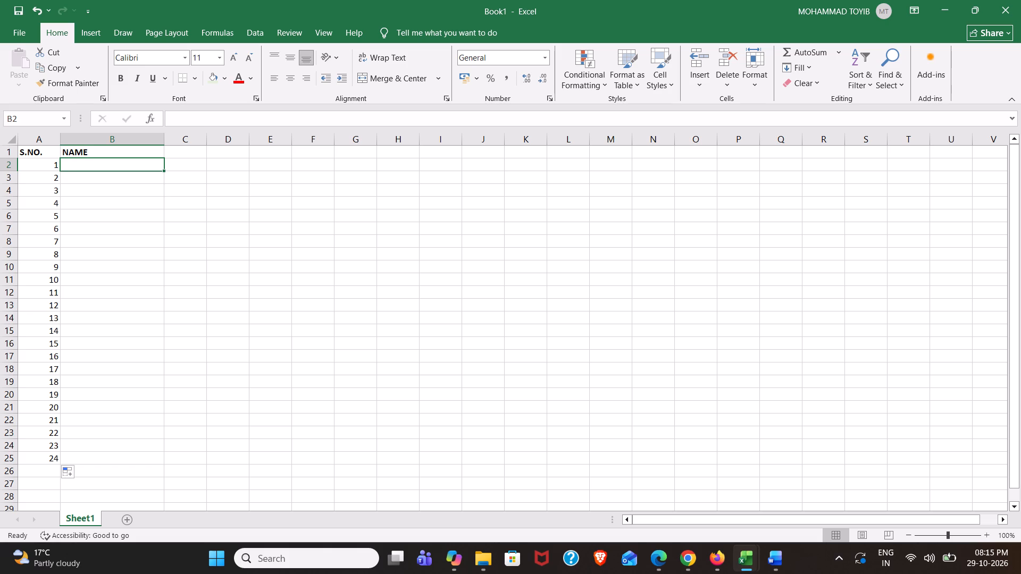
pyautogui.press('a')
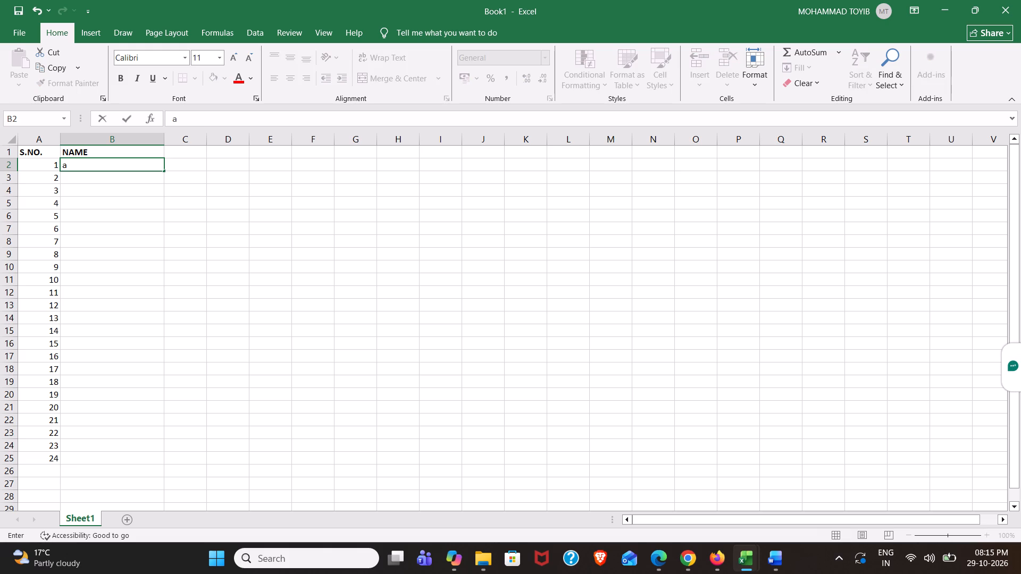
pyautogui.press('BackSpace')
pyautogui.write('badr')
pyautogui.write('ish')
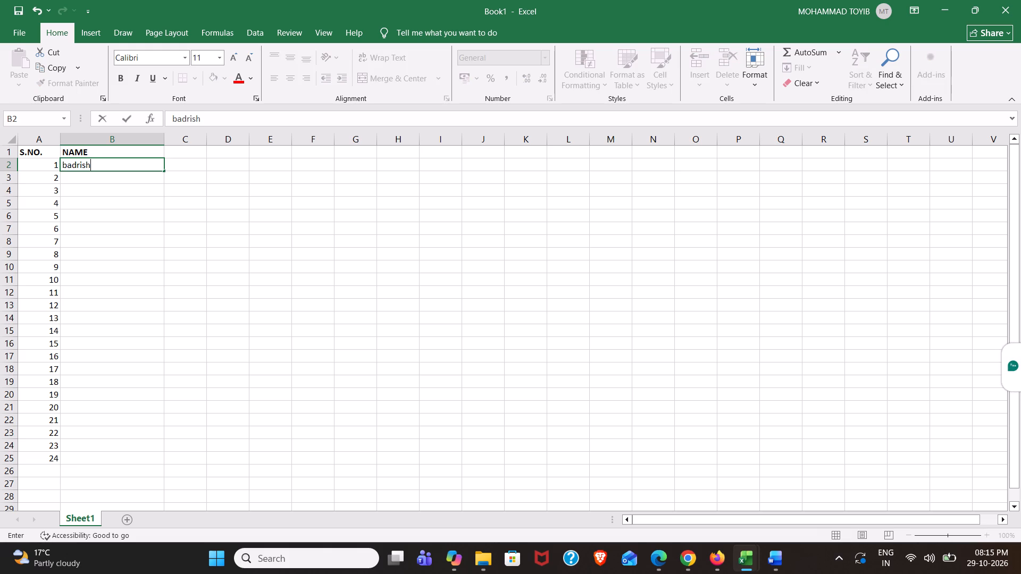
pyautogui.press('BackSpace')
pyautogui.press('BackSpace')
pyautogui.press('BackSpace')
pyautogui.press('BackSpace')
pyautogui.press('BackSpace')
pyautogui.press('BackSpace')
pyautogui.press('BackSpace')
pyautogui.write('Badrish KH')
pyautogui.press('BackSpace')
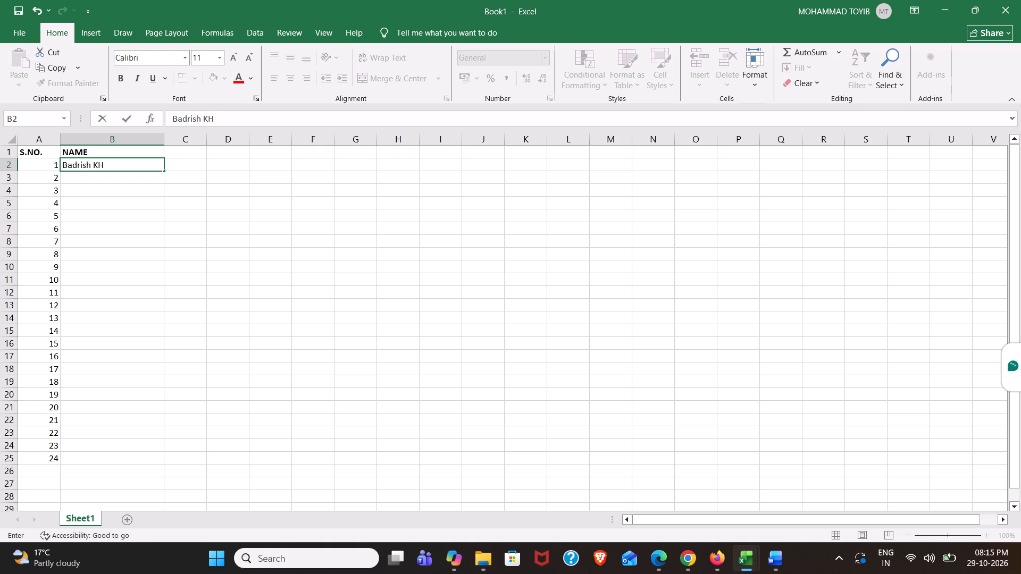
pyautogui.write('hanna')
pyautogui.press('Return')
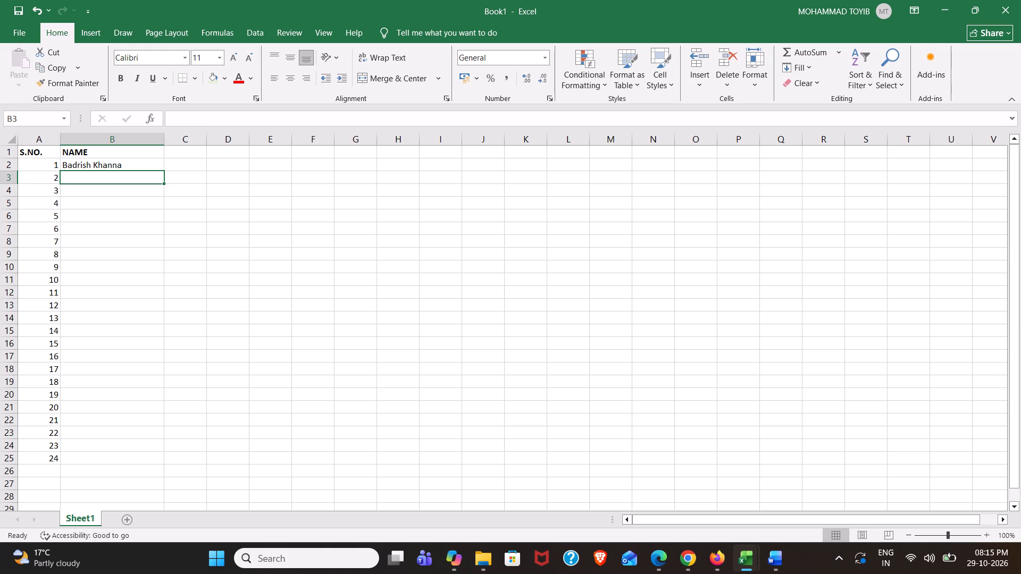
# Enter the names of the students numbered 2 to 4 in cells B3 through B5.
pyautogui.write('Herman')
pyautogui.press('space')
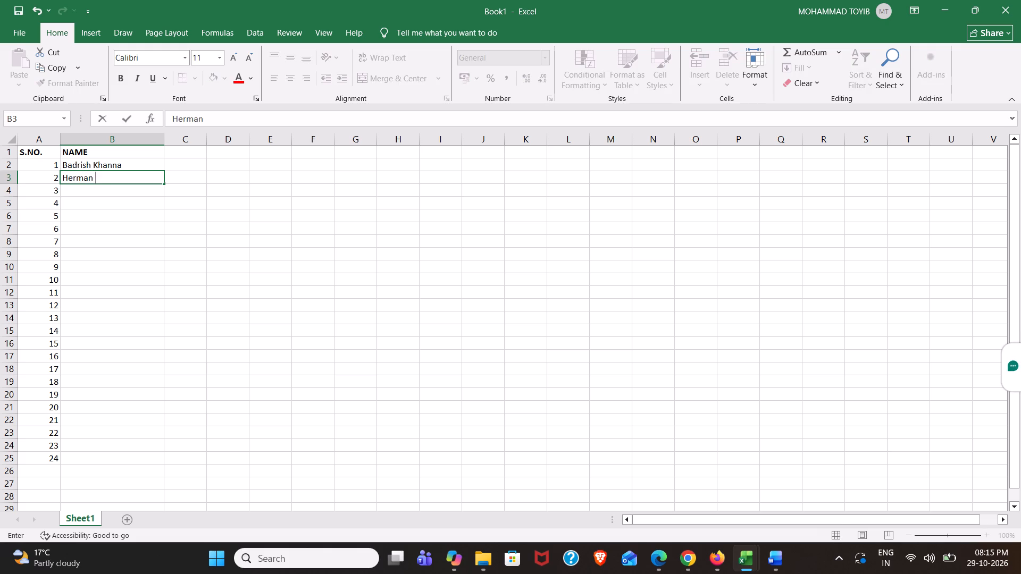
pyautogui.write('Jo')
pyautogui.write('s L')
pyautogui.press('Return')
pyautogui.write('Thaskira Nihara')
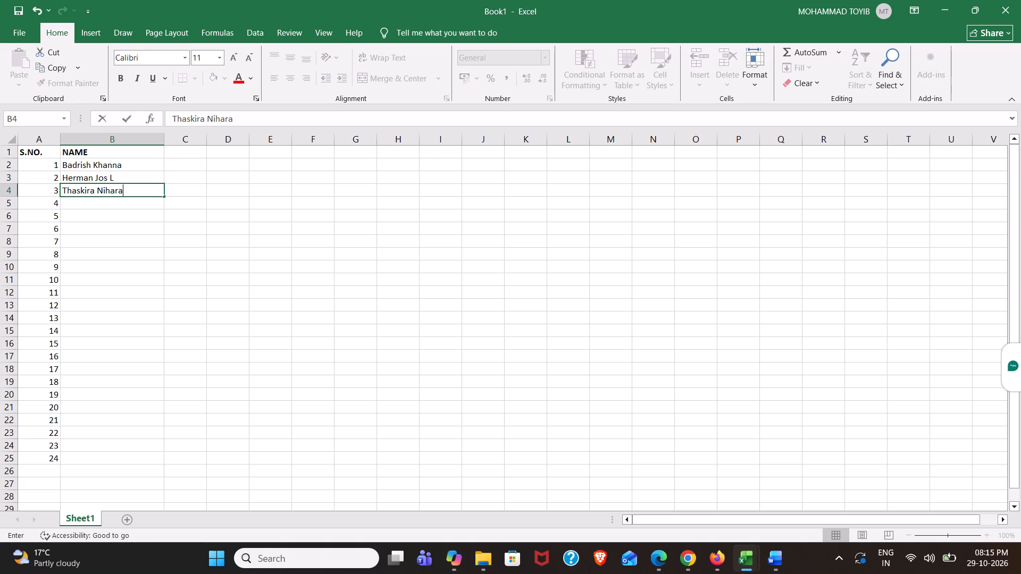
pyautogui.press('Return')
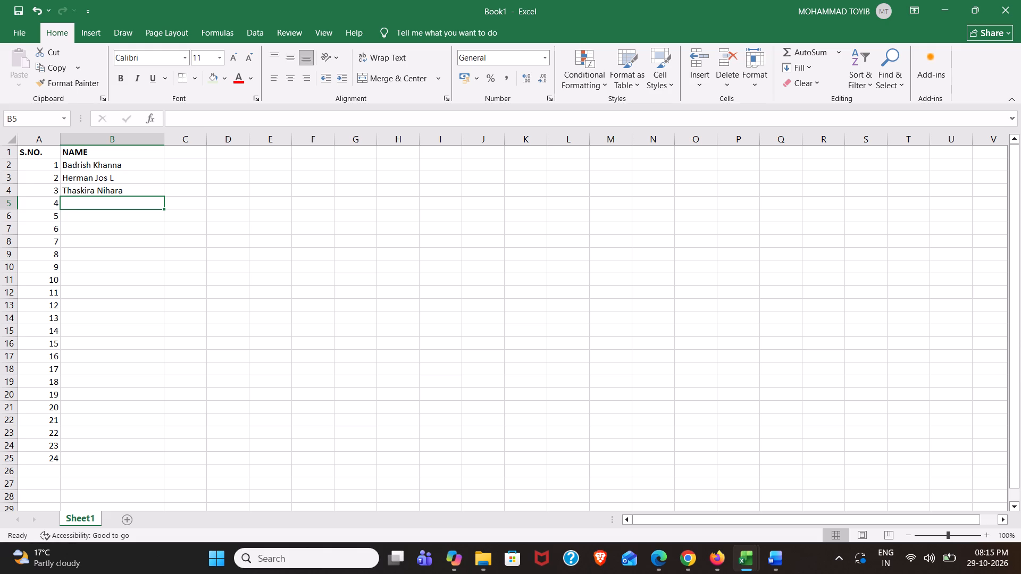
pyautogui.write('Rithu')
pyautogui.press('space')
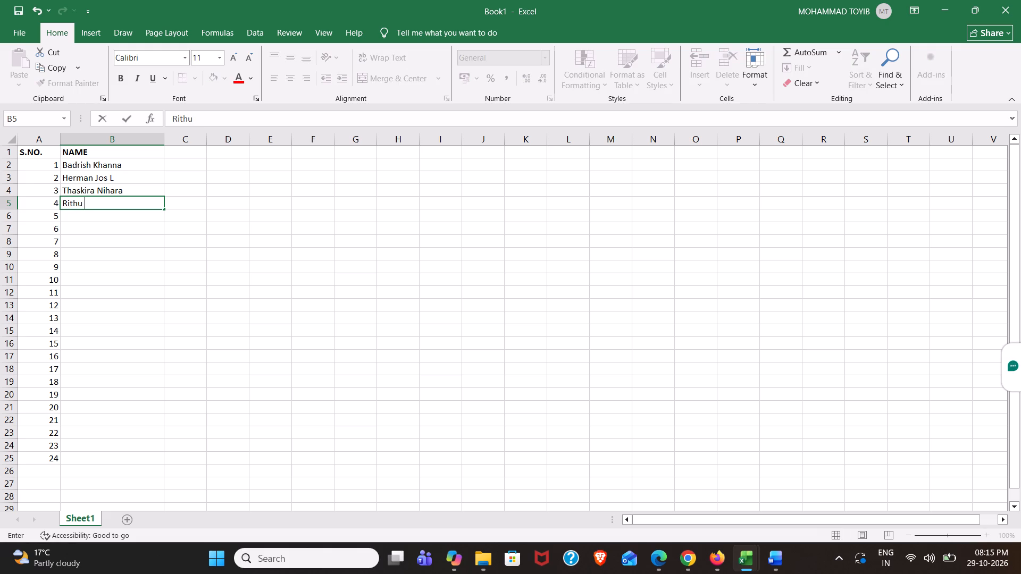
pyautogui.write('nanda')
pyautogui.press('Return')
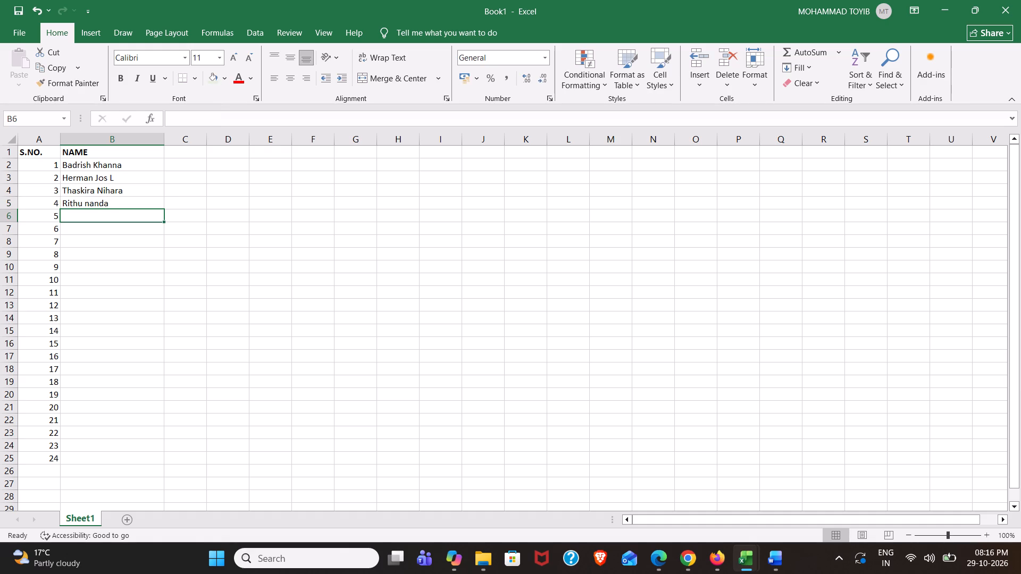
# Enter the names of the students numbered 5 and 6 in cells B6 and B7, with each word capitalised.
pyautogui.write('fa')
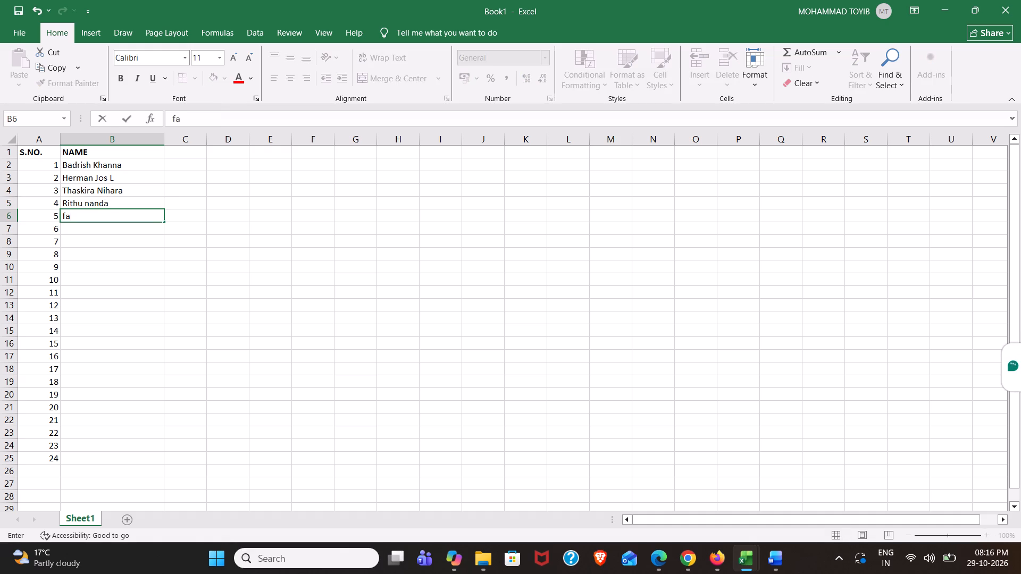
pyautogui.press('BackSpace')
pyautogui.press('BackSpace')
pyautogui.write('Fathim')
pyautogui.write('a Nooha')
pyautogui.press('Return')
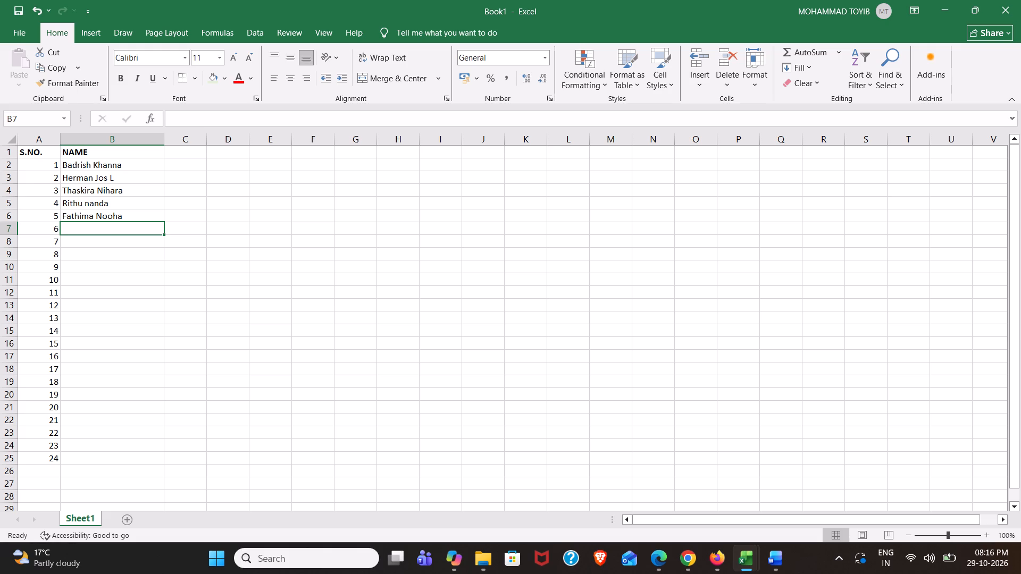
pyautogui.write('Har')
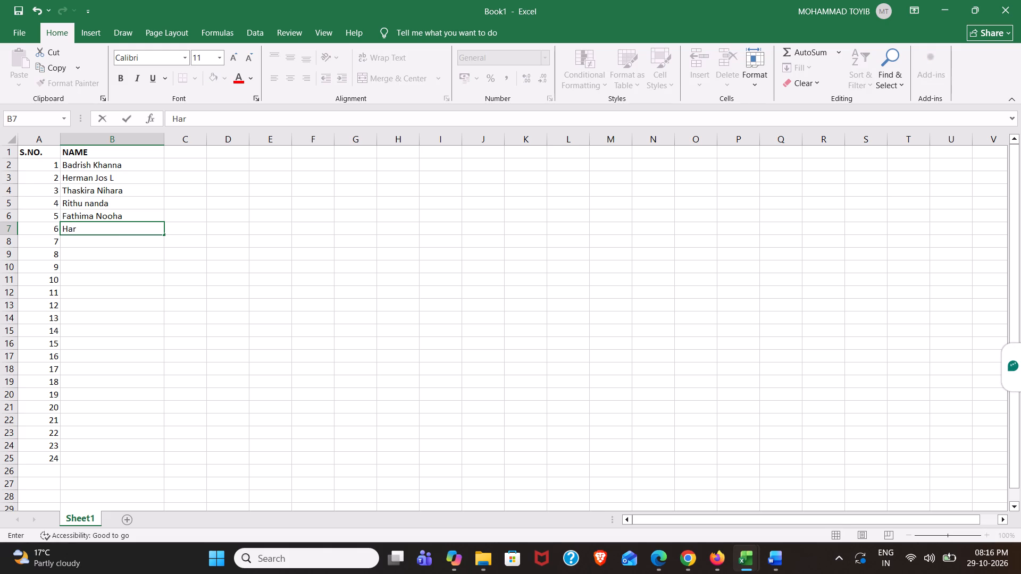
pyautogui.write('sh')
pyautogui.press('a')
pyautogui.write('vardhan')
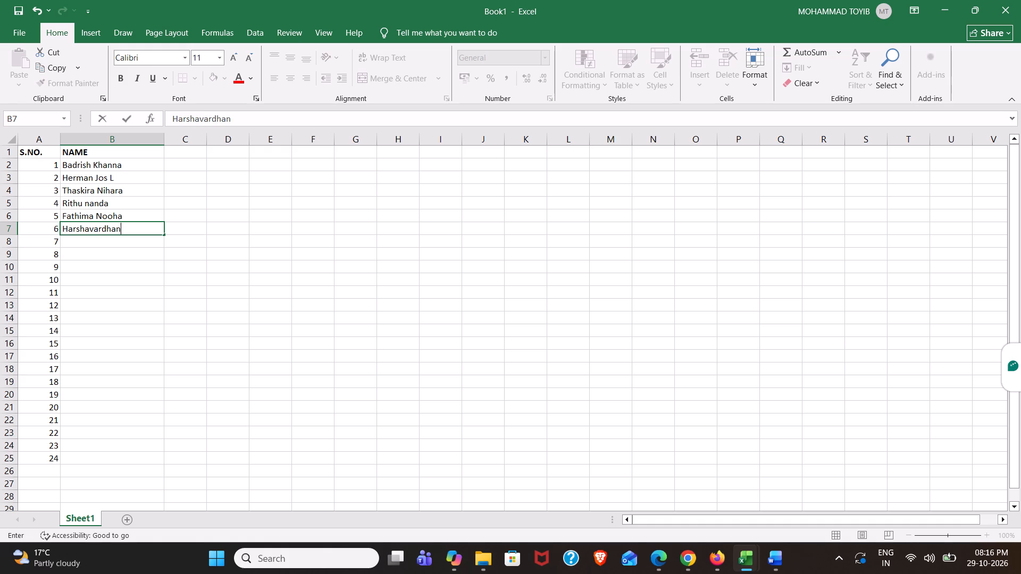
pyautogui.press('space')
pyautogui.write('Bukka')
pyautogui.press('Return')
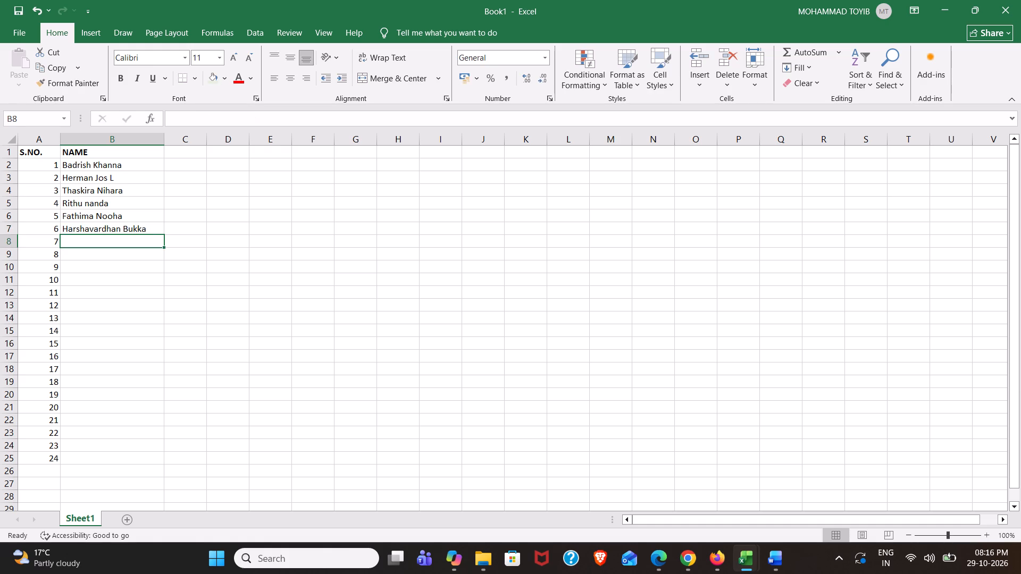
# Enter the seventh student's full name in cell B8, correcting the spelling of the surname's ending.
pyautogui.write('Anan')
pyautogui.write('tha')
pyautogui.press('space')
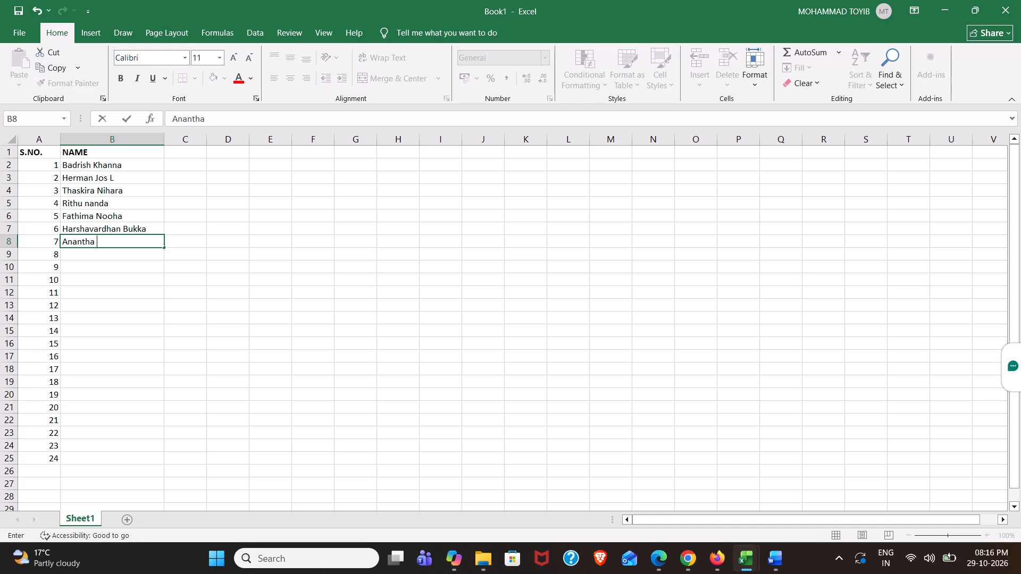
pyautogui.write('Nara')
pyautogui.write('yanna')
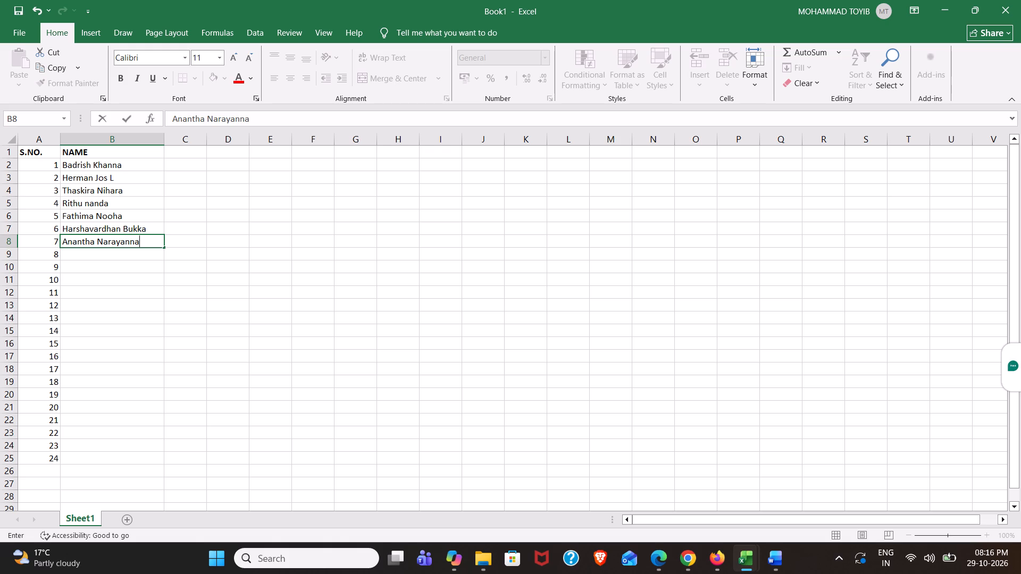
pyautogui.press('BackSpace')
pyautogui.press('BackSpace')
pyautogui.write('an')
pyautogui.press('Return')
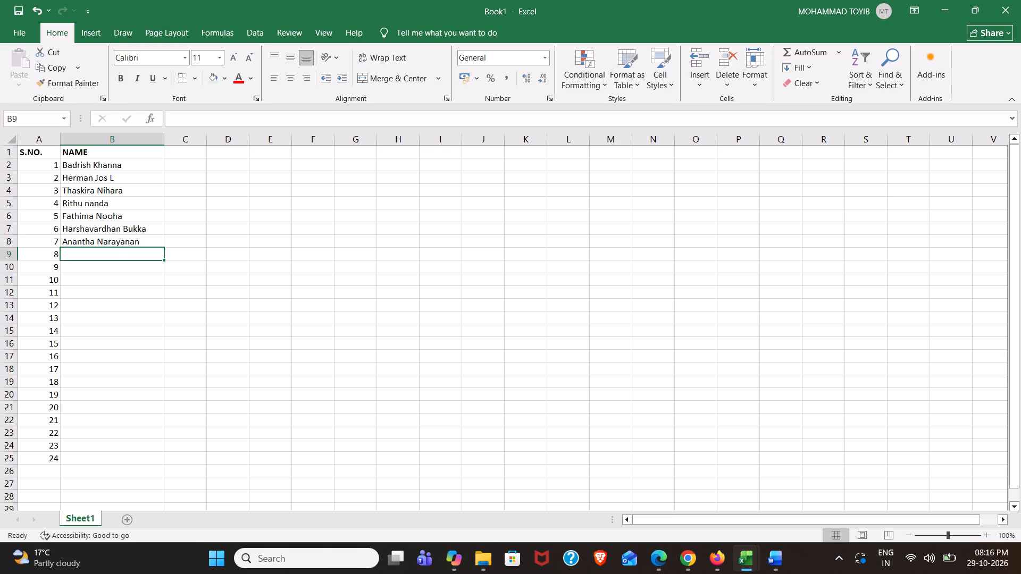
# Enter the single names Bandana, Aleena and Keerti for students 8 to 10 in cells B9 through B11.
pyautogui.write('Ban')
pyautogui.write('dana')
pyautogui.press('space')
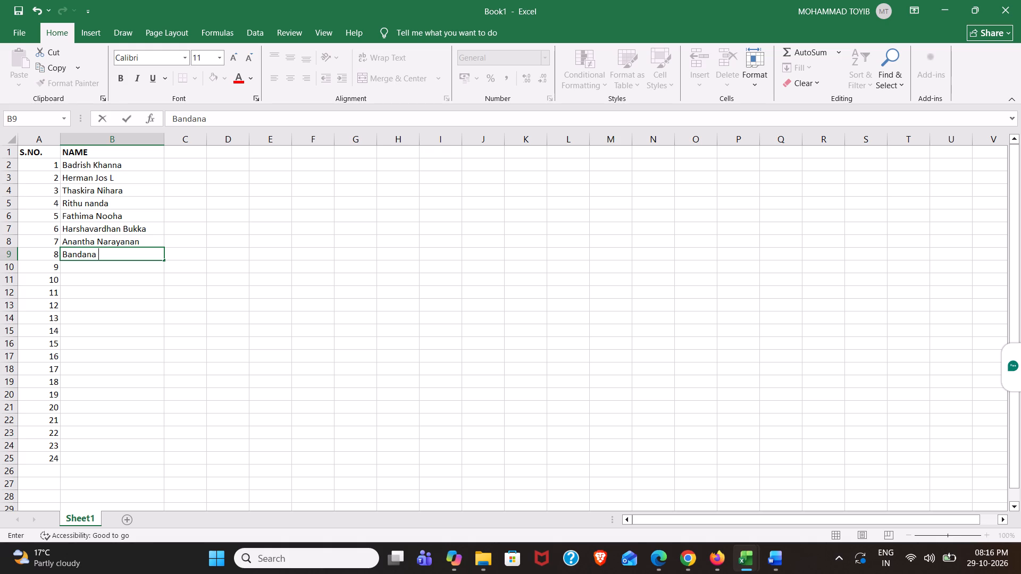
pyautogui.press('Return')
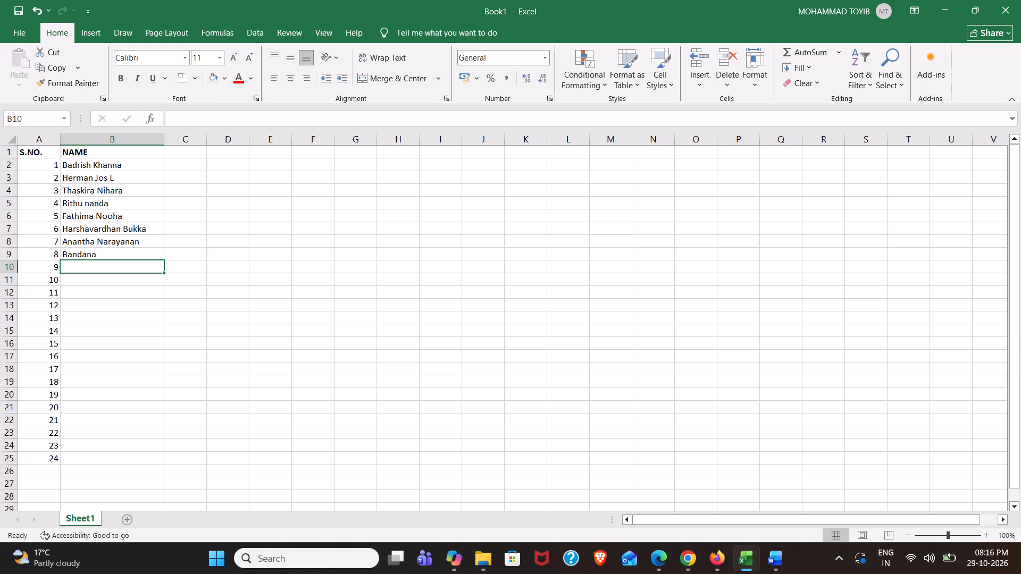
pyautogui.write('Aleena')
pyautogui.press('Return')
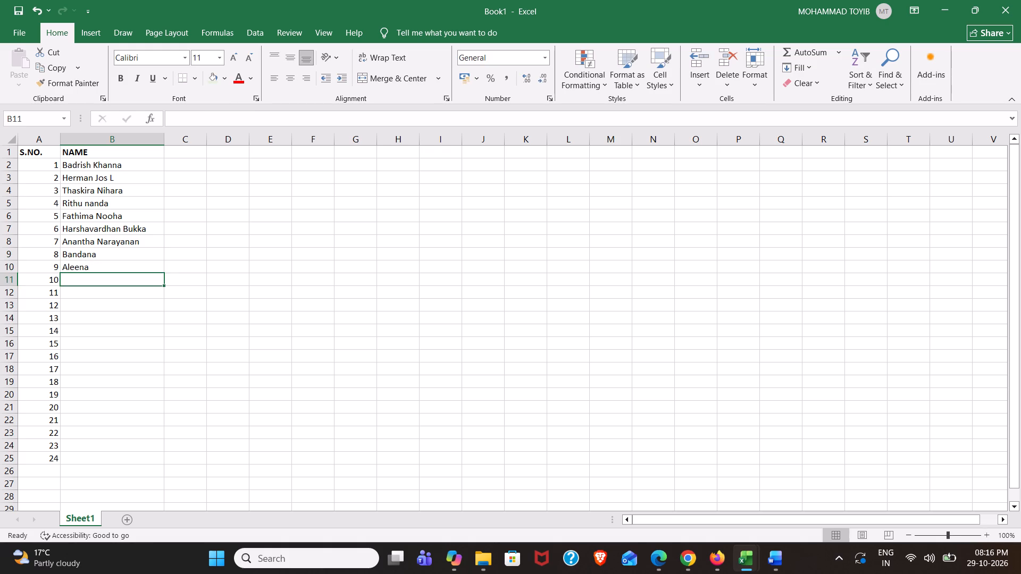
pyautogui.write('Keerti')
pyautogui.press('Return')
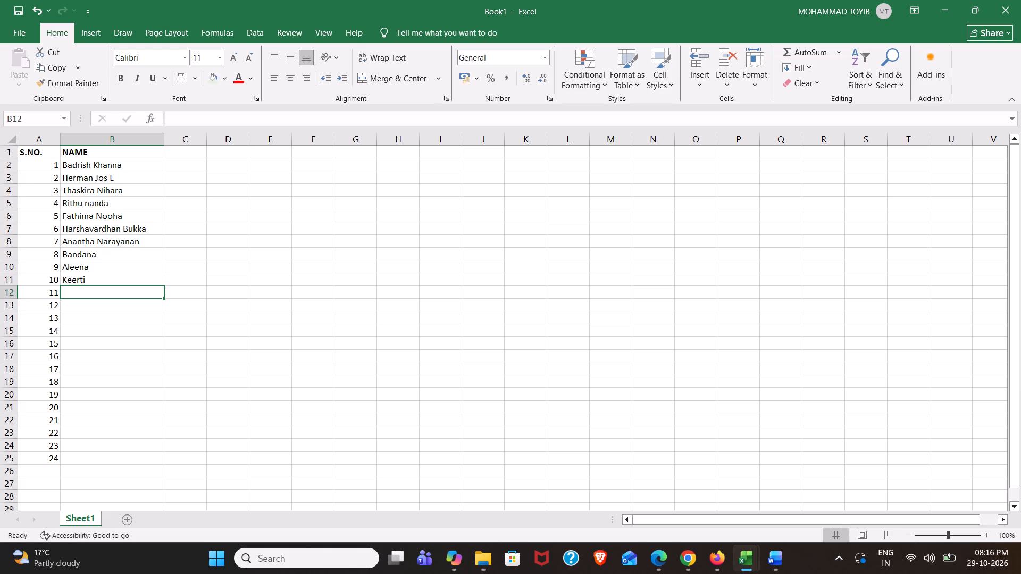
# Enter the full names of the students numbered 11 and 12 in cells B12 and B13, with each word capitalised.
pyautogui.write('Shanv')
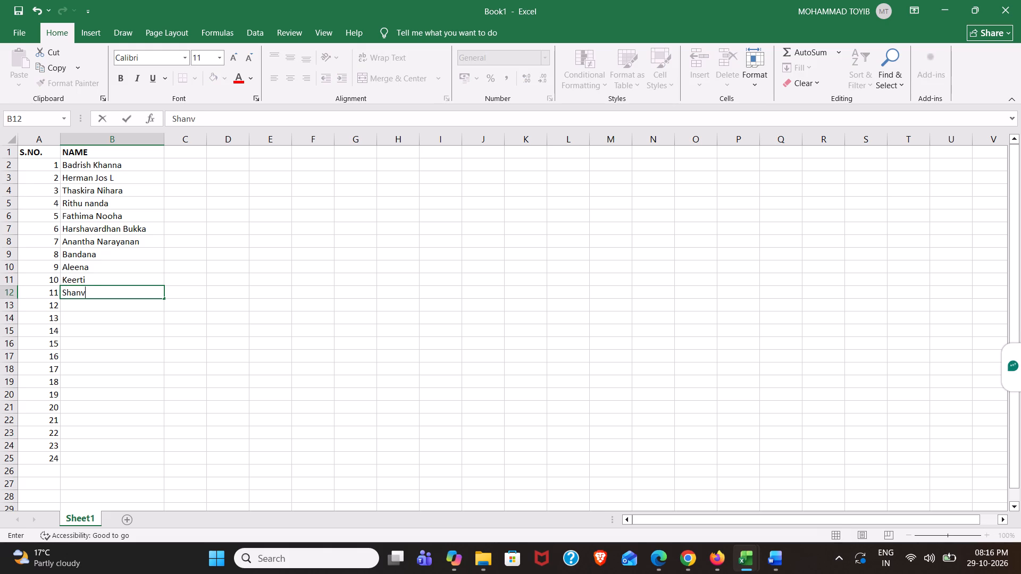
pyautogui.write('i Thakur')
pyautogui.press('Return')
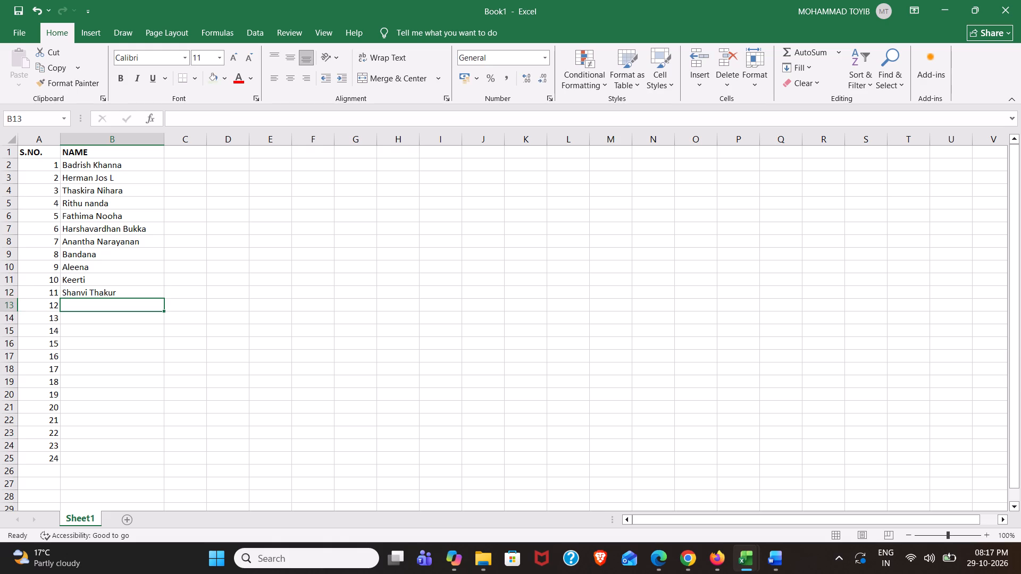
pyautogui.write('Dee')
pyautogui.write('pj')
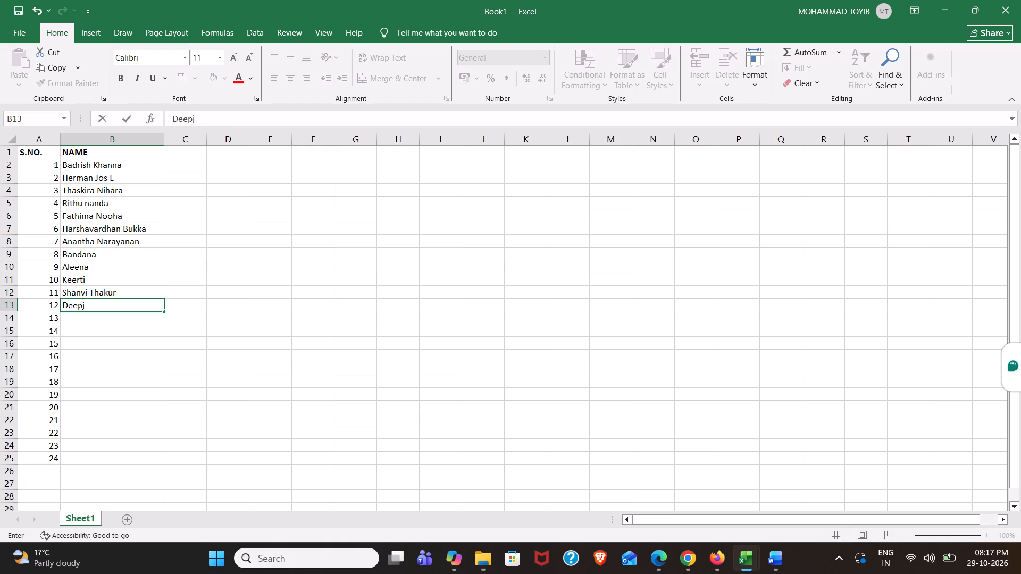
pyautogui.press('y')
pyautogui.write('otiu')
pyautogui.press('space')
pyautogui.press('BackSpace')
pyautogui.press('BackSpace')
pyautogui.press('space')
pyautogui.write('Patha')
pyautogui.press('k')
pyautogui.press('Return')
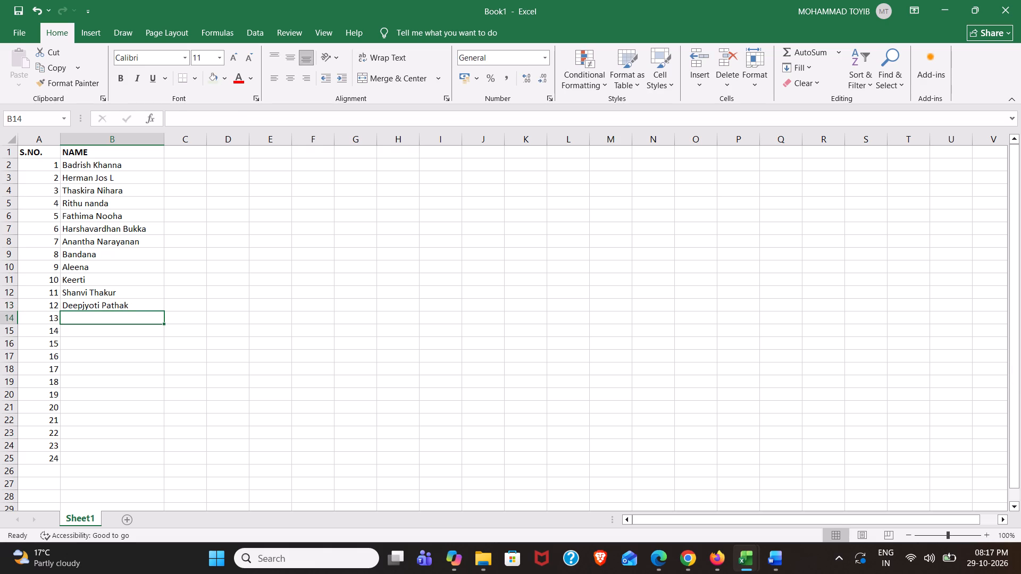
# Enter Neha for student 13 in cell B14 and the fourteenth student's full name in cell B15.
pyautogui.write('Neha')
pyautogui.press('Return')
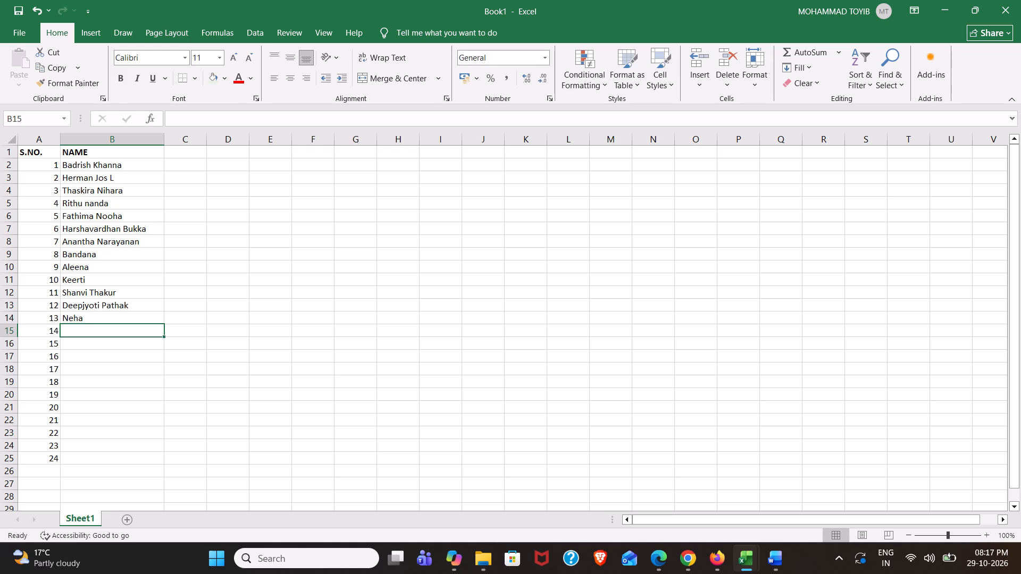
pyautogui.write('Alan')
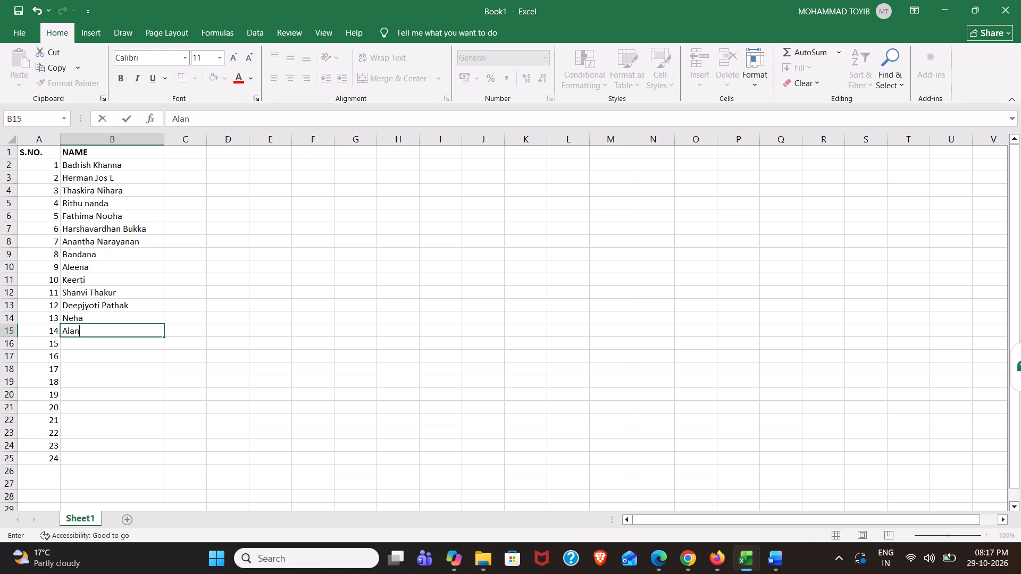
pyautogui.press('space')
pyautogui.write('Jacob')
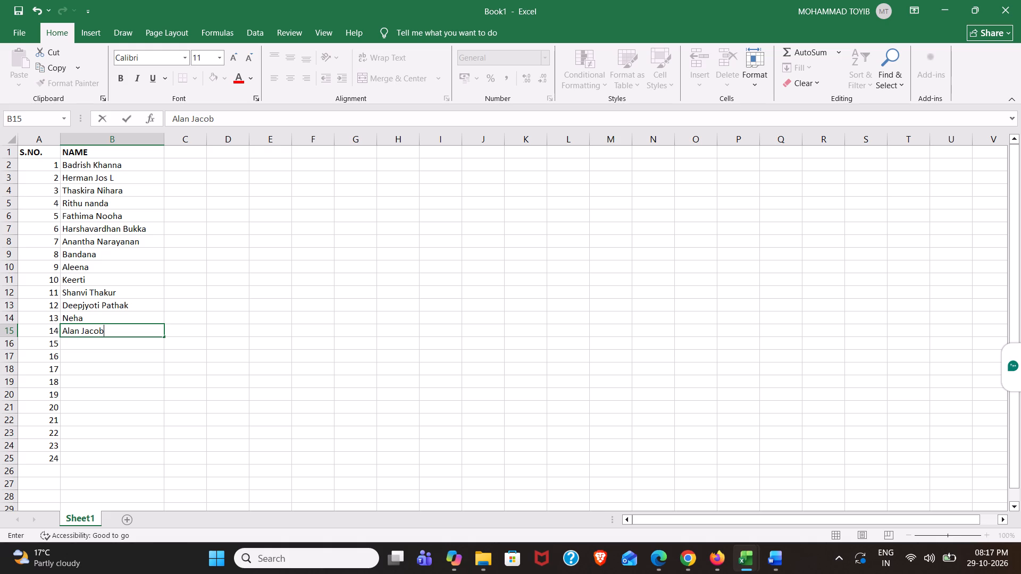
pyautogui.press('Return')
# Enter the fifteenth student's full name in cell B16, with only the second word capitalised.
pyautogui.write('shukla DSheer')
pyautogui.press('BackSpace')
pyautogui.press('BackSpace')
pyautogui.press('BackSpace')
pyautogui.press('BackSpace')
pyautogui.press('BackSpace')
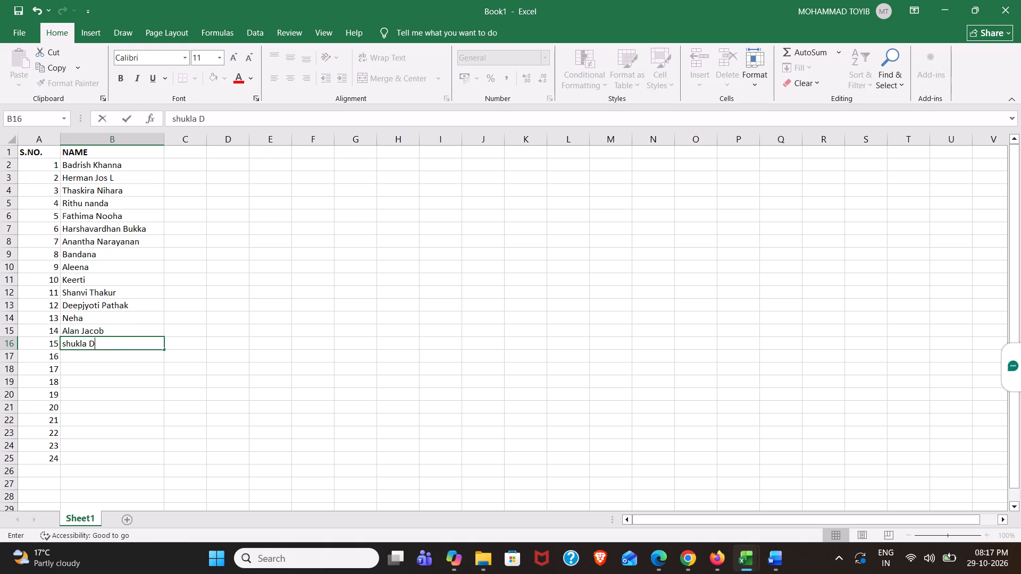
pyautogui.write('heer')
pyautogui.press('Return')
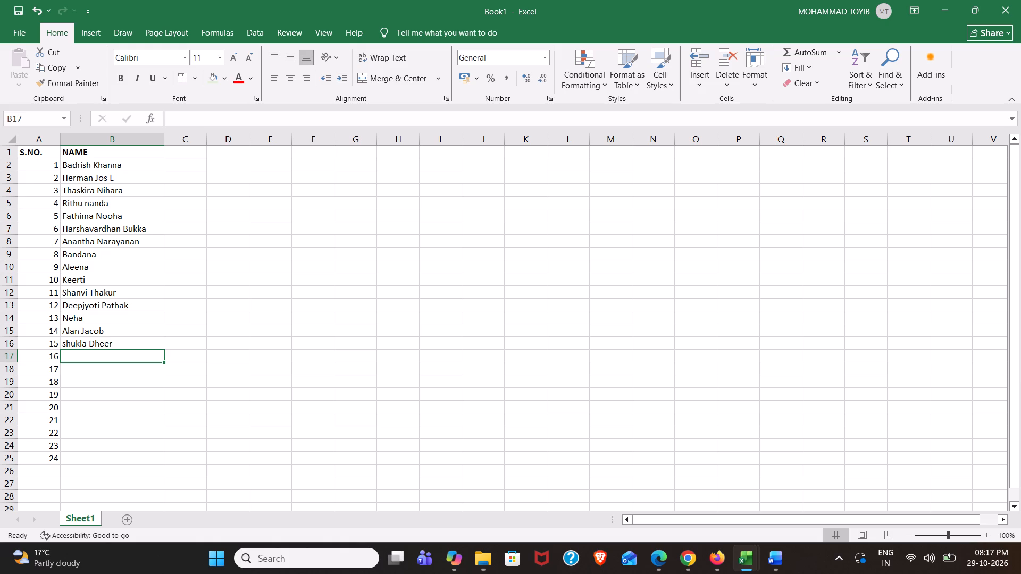
# Capitalise the first letter of the fifteenth student's name in cell B16 as S.
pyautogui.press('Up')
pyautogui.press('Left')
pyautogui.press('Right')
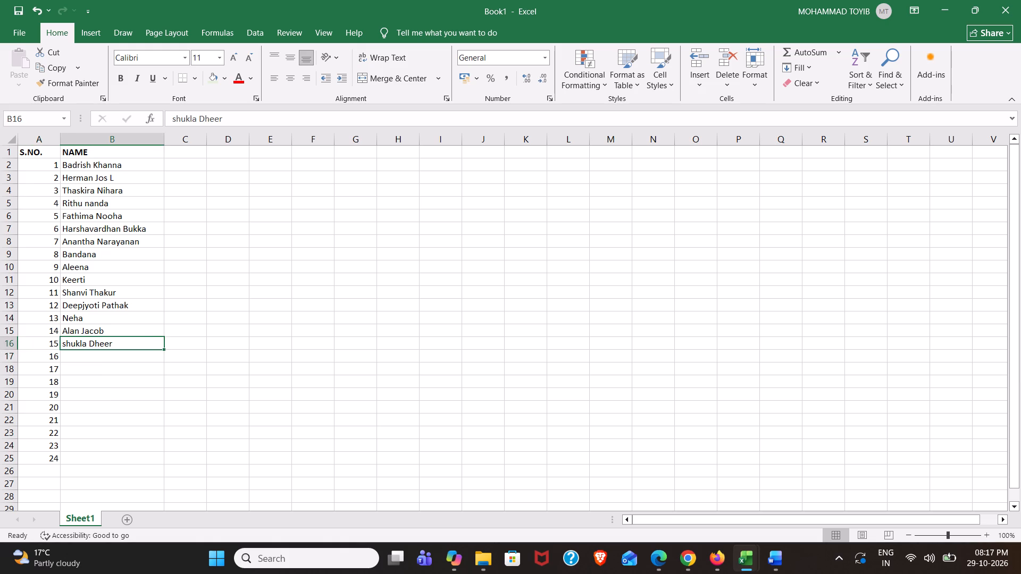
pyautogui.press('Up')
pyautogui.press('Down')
pyautogui.click(175, 118)
pyautogui.press('BackSpace')
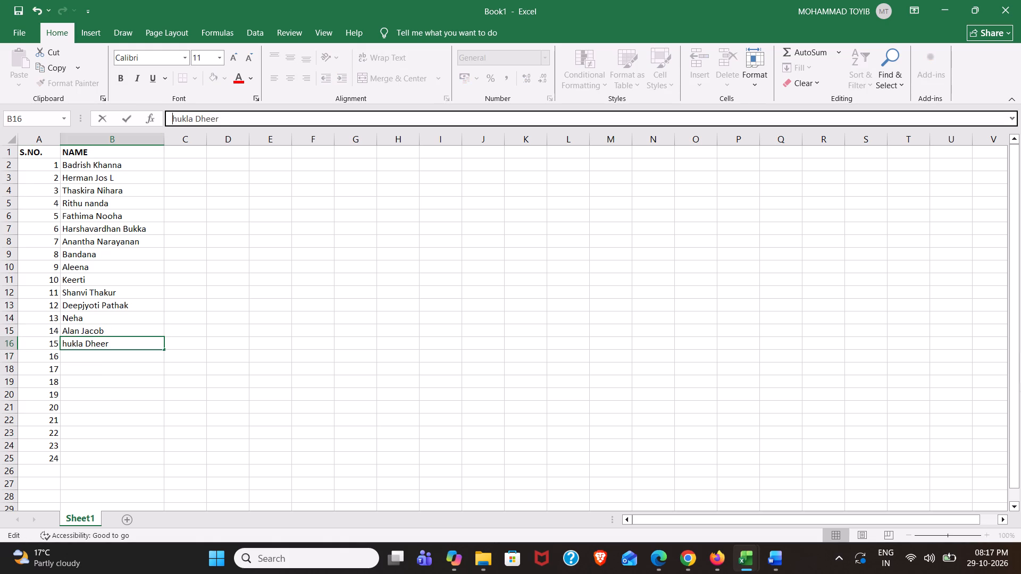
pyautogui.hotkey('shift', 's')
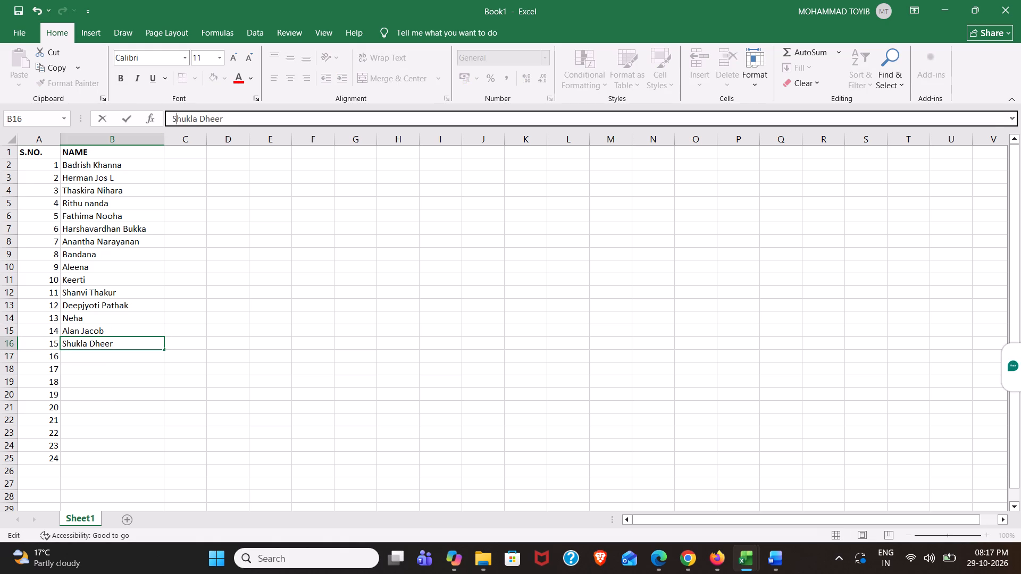
pyautogui.click(113, 353)
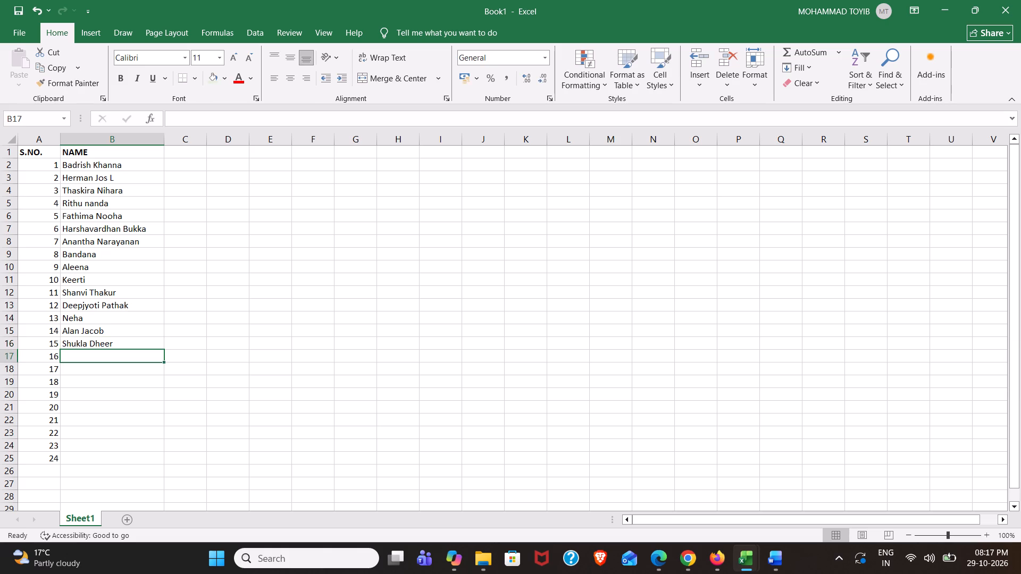
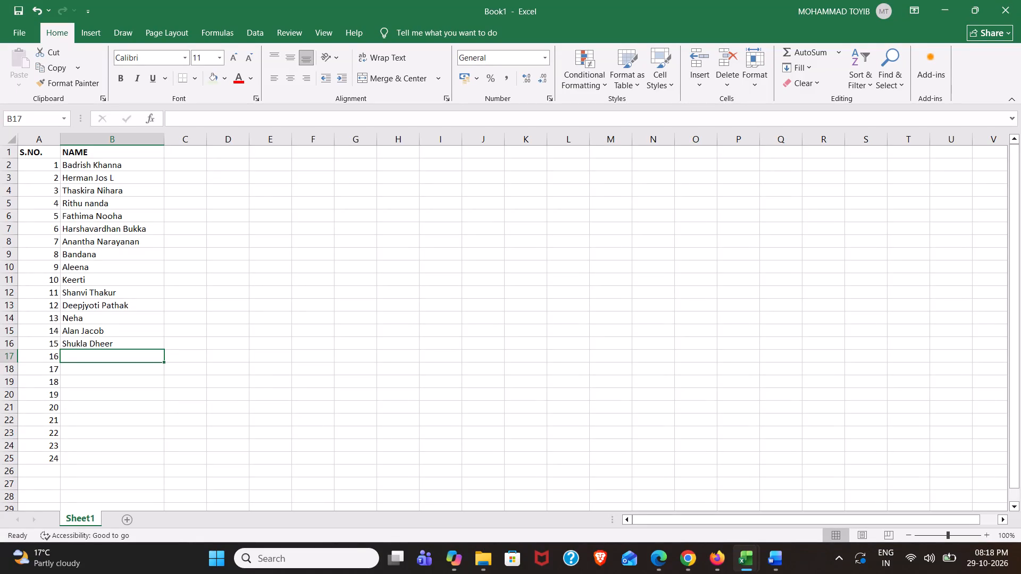
# Enter the sixteenth student's full name in cell B17 and Osheen for student 17 in cell B18.
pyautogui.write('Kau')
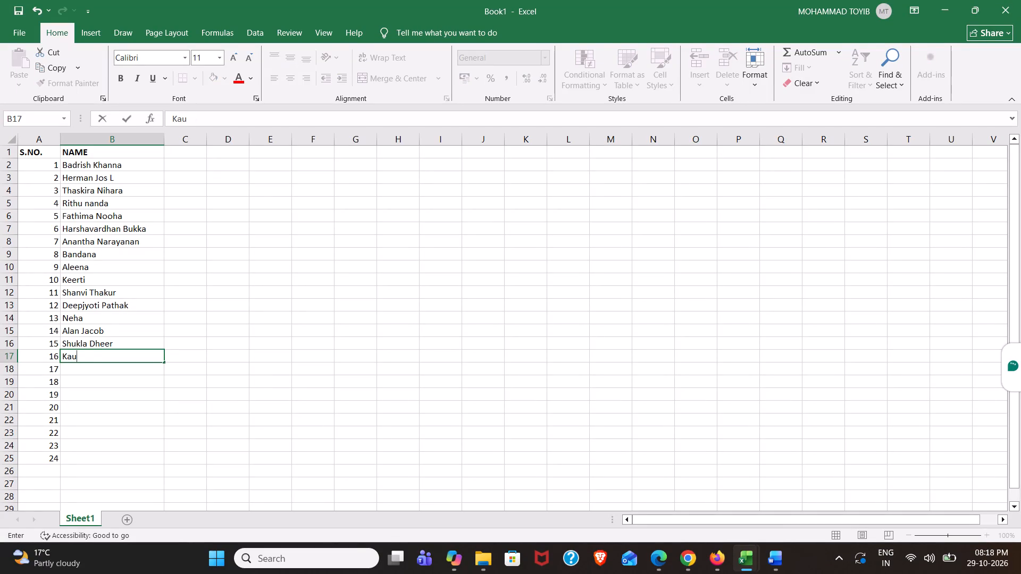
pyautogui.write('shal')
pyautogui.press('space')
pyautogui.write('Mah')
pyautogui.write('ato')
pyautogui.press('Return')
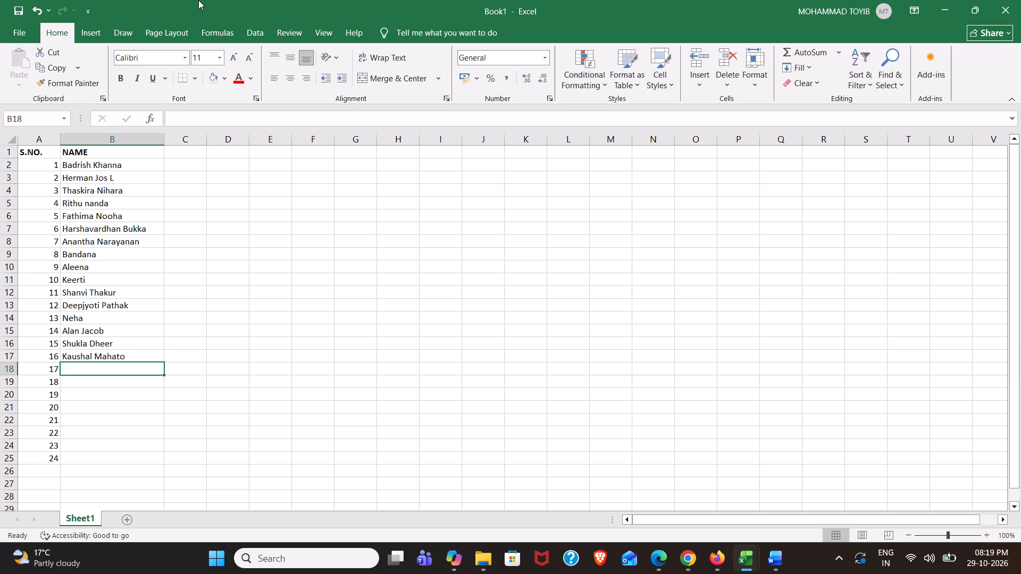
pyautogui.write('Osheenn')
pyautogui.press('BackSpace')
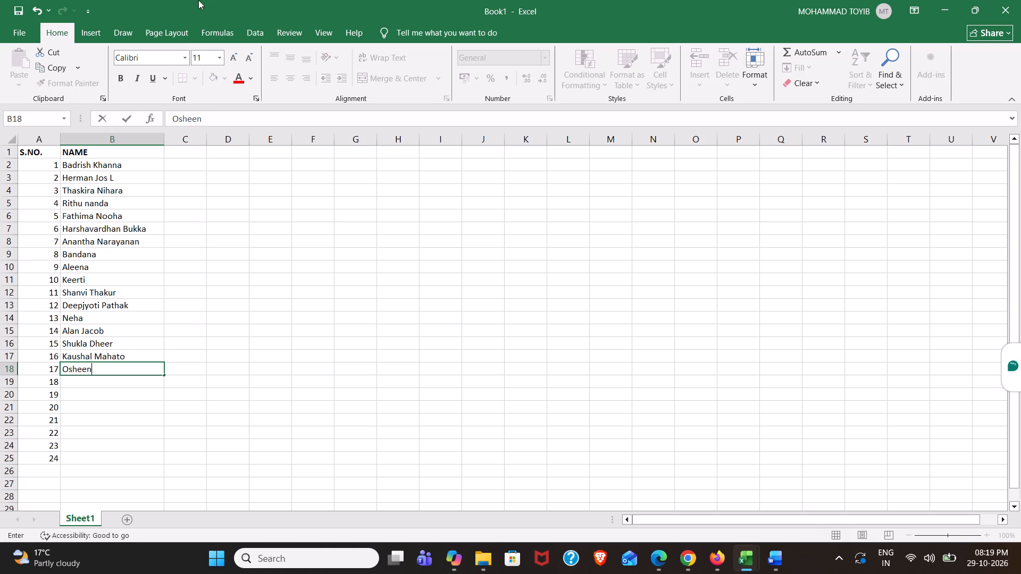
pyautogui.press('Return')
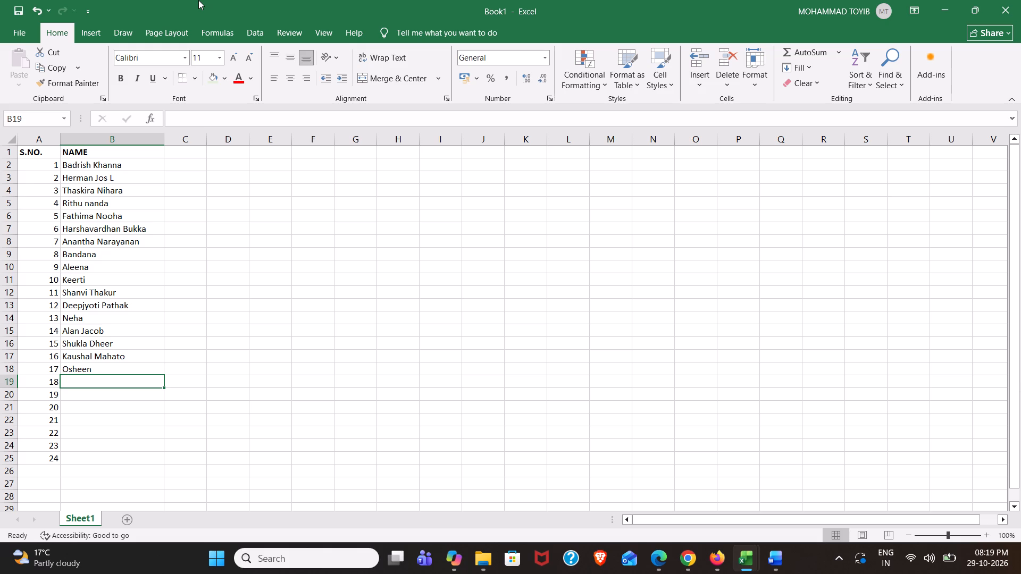
# Enter the eighteenth student's full name in cell B19 and Avni for student 19 in cell B20.
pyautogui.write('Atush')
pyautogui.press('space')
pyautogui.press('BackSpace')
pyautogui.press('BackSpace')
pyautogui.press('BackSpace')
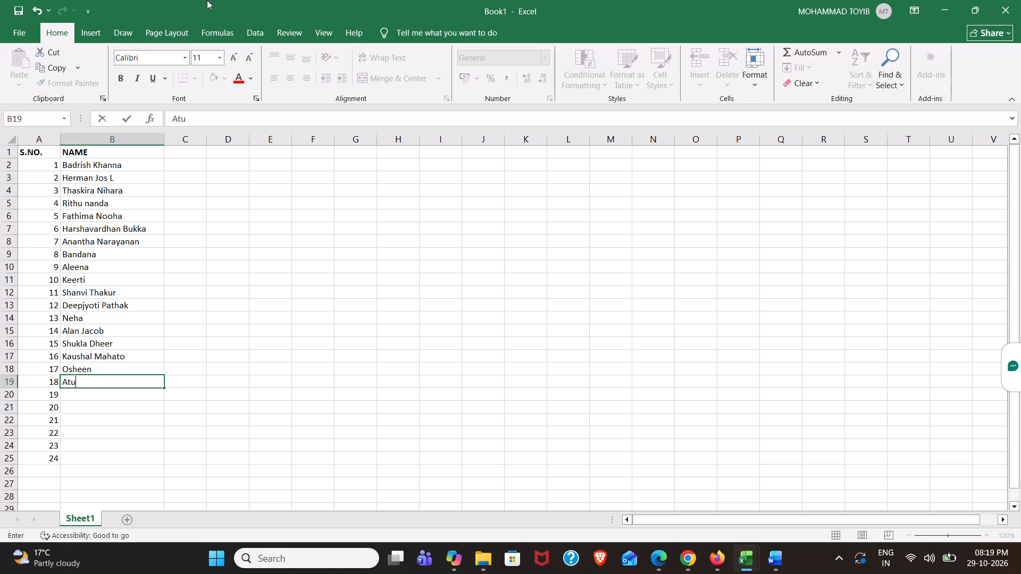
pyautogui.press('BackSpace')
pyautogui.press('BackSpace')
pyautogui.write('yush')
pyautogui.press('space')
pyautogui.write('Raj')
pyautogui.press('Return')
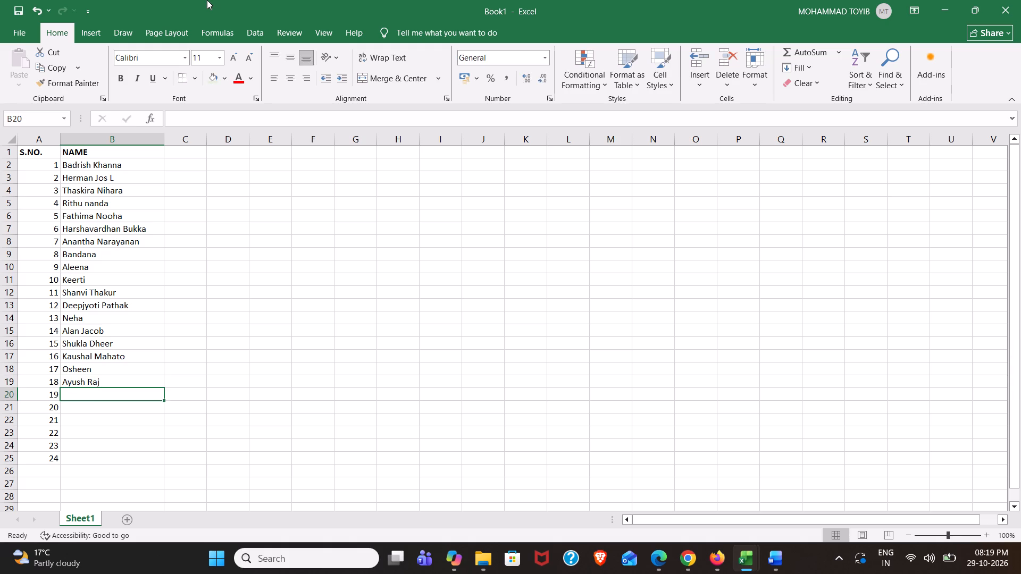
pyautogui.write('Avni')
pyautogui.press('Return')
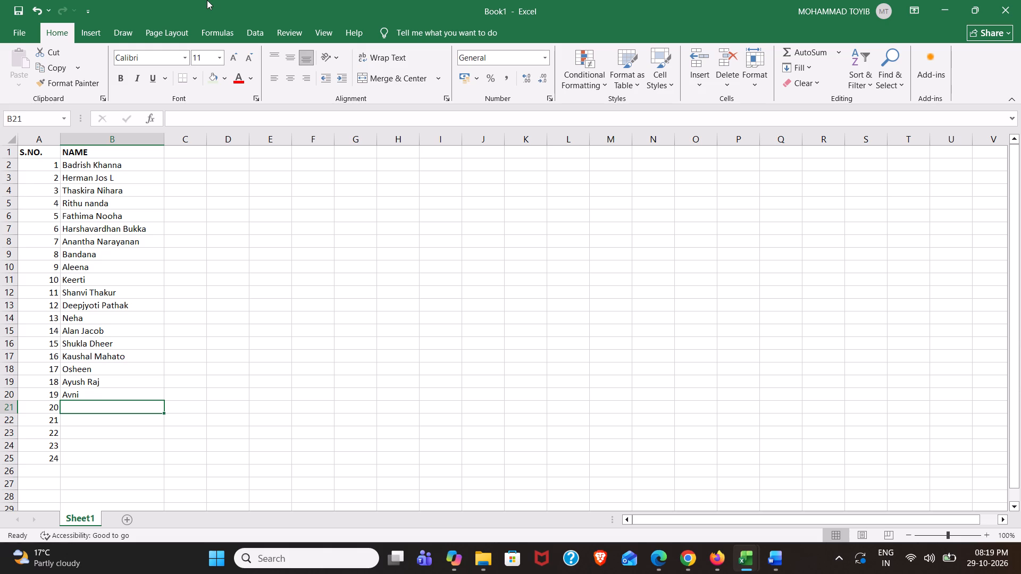
# Enter the twentieth student's full name in cell B21 and Vaishnav for student 21 in cell B22.
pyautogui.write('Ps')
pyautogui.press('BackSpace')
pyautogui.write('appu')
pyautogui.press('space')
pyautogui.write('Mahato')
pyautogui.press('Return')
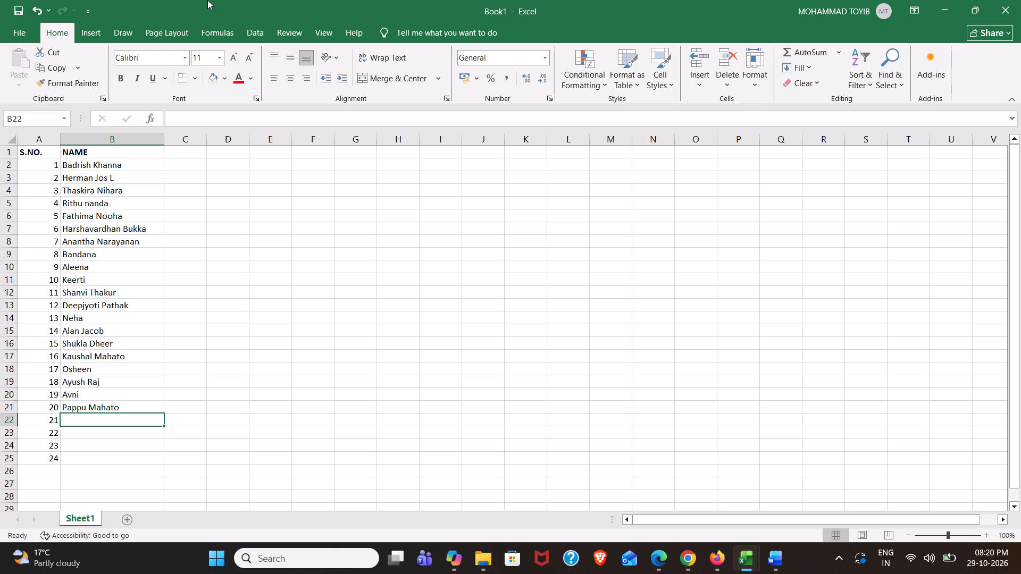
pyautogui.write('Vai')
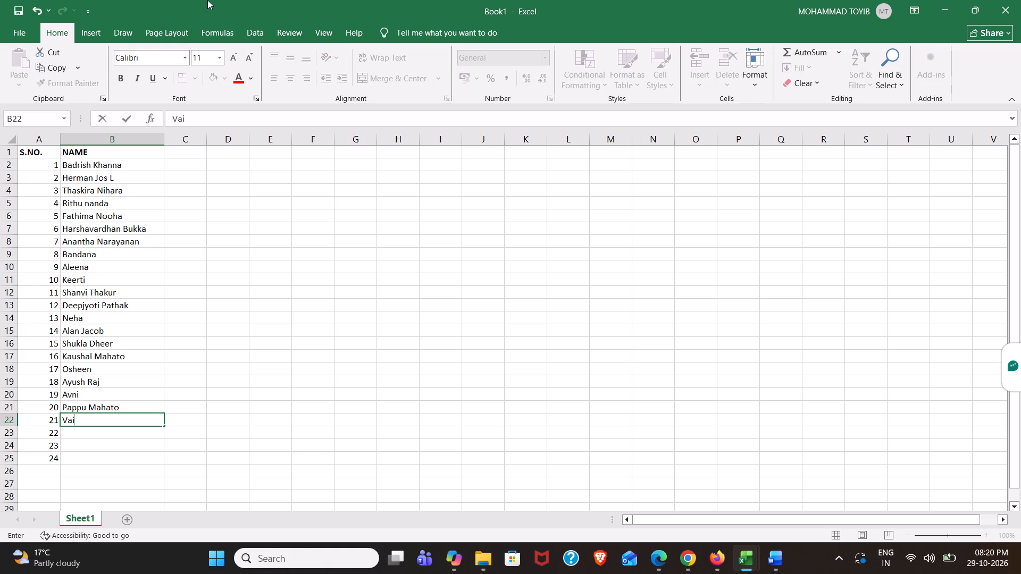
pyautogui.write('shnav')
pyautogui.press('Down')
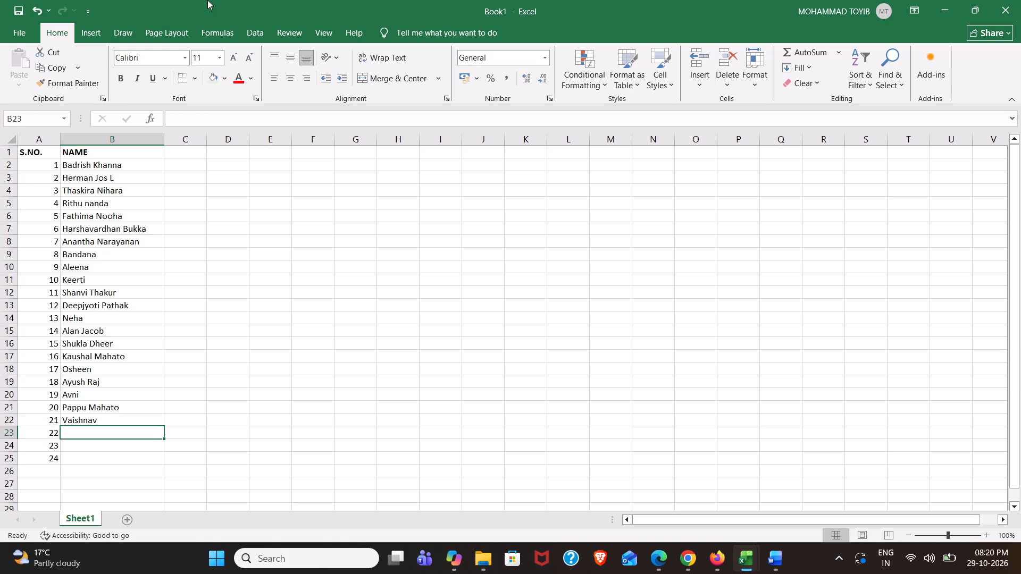
# Enter the full names of the students numbered 22 and 23 in cells B23 and B24, with each word capitalised.
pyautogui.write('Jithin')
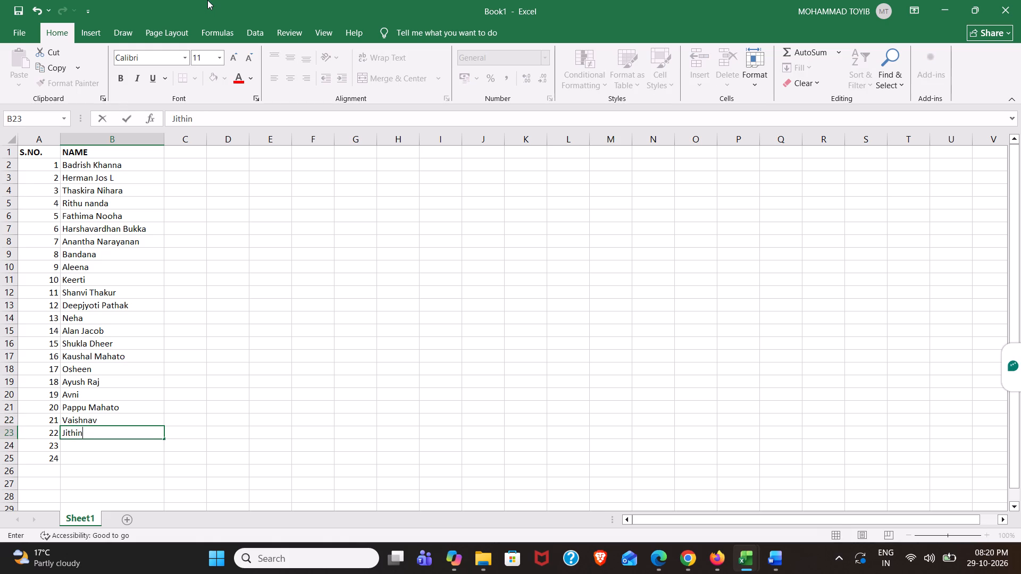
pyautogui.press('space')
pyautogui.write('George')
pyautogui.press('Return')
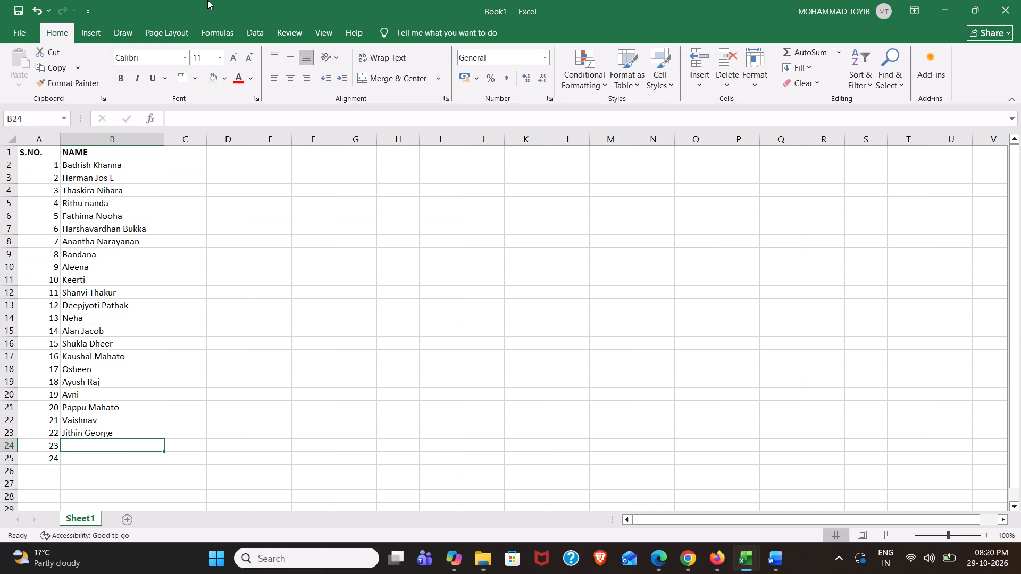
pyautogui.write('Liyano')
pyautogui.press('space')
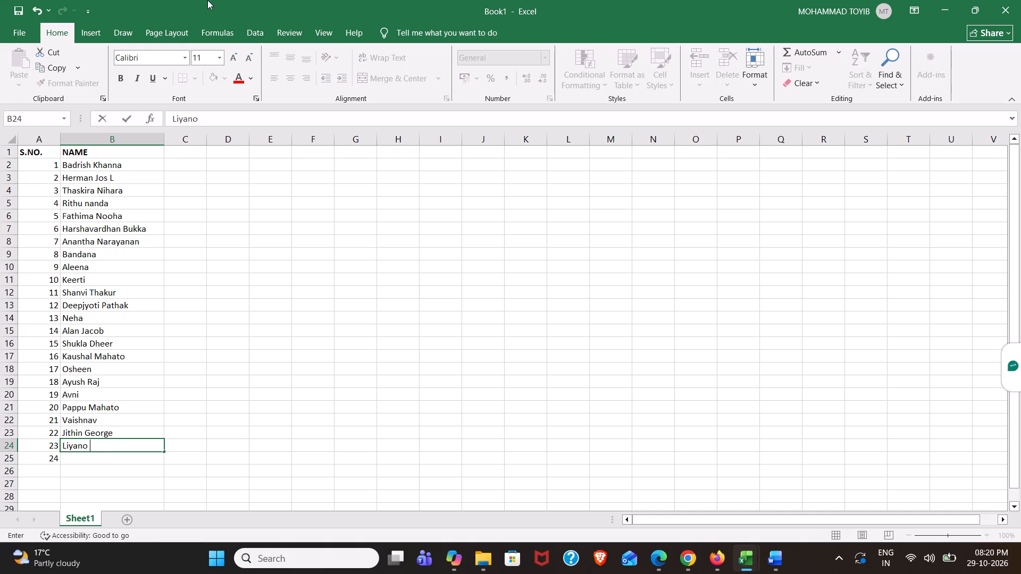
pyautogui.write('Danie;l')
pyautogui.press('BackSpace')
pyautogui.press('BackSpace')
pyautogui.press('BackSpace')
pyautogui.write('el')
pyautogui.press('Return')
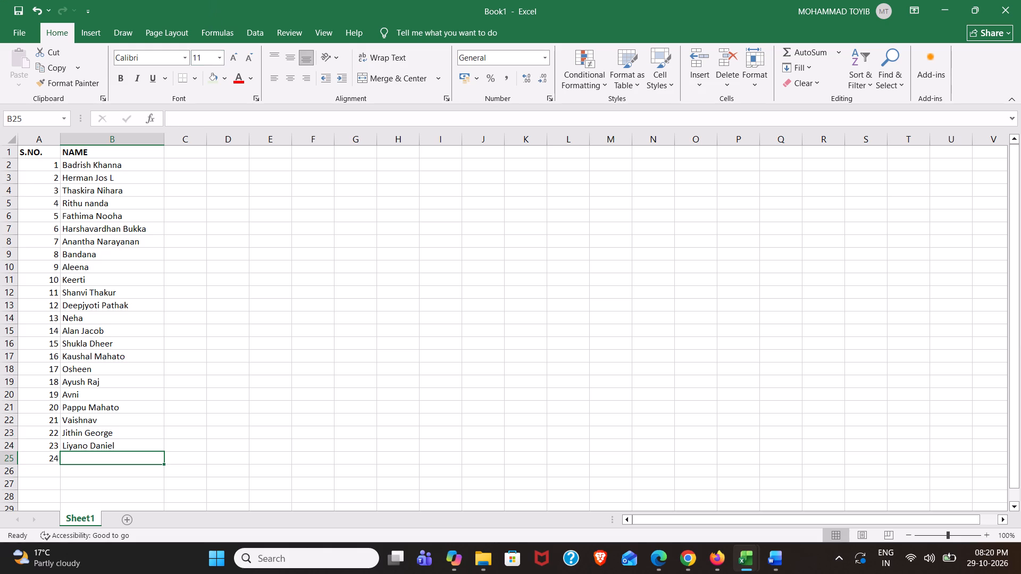
# Enter the twenty-fourth student's full name in cell B25, with each word capitalised.
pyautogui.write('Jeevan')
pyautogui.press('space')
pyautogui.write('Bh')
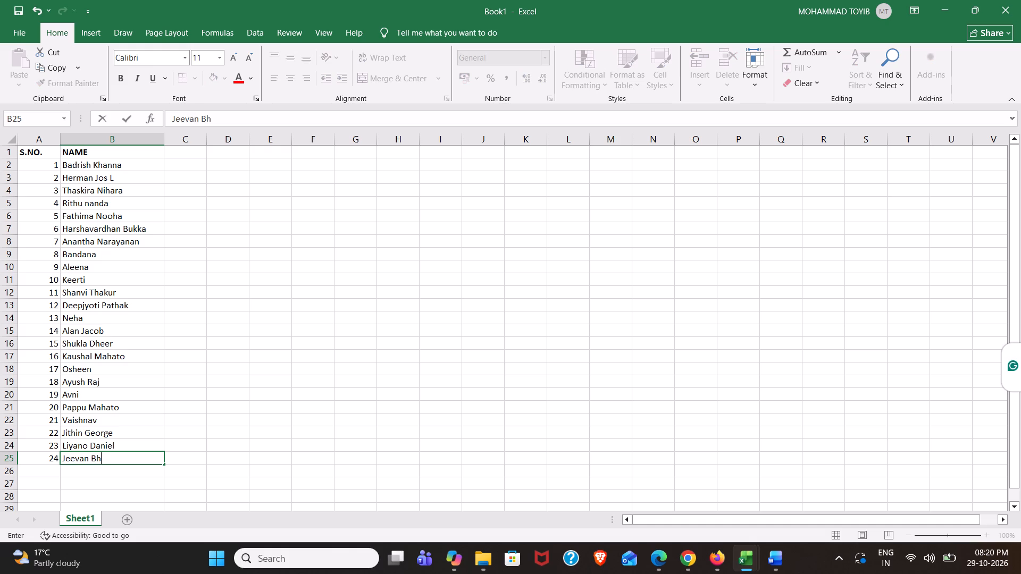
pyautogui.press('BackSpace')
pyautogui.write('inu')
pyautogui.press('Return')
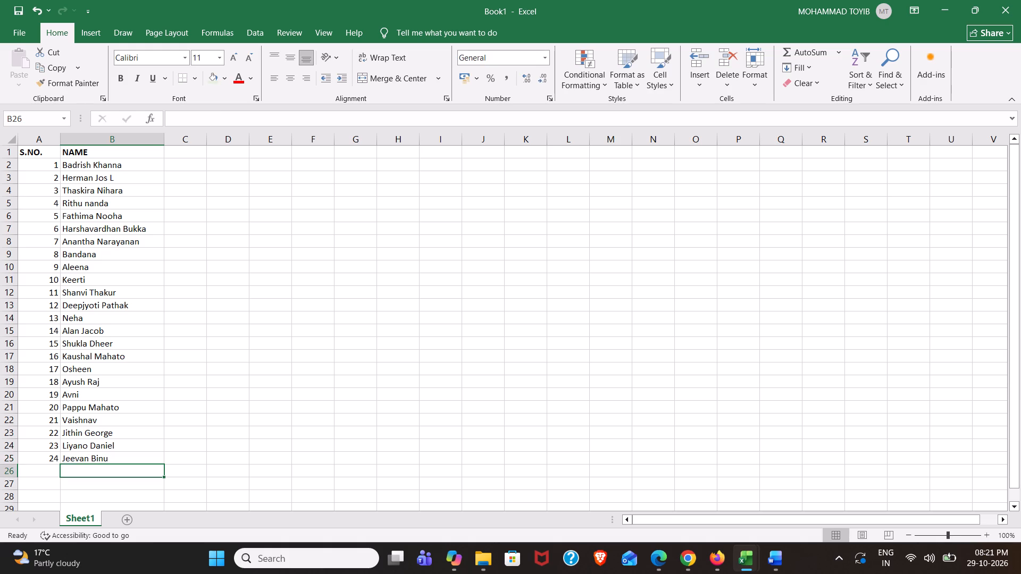
# Add two more students' full names below the numbered list in cells B26 and B27, starting the second with two initials.
pyautogui.scroll(-4, 196, 393)
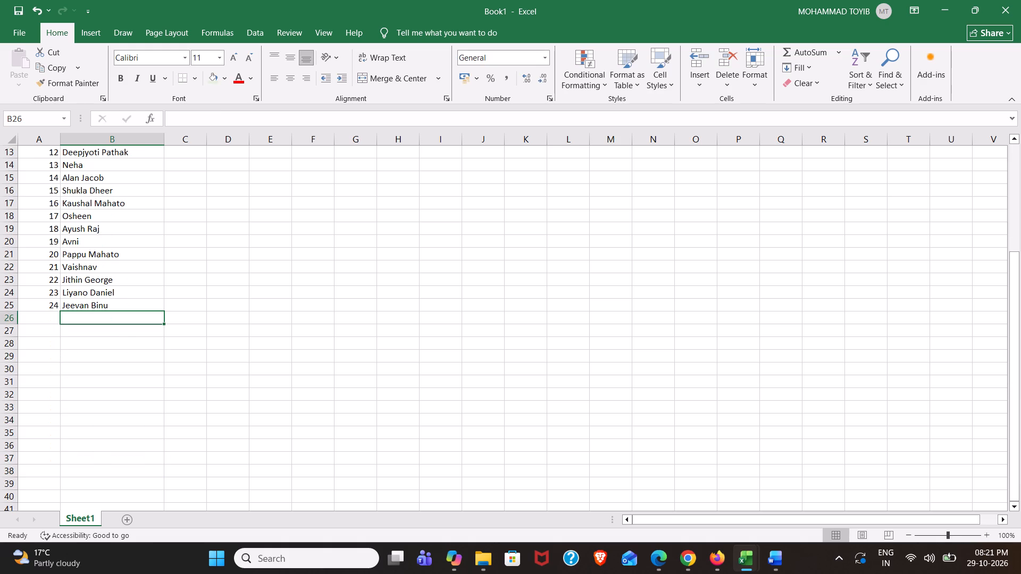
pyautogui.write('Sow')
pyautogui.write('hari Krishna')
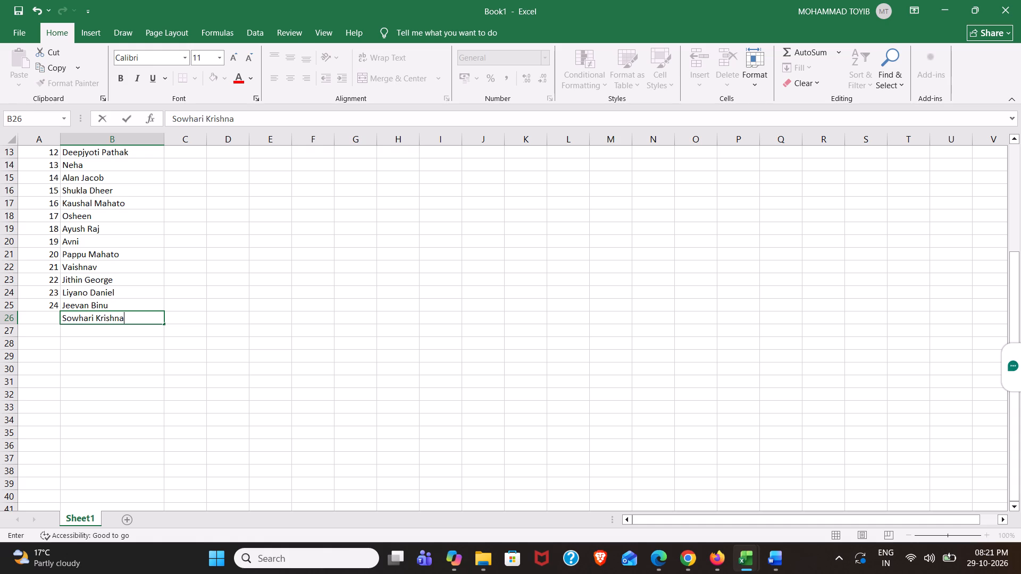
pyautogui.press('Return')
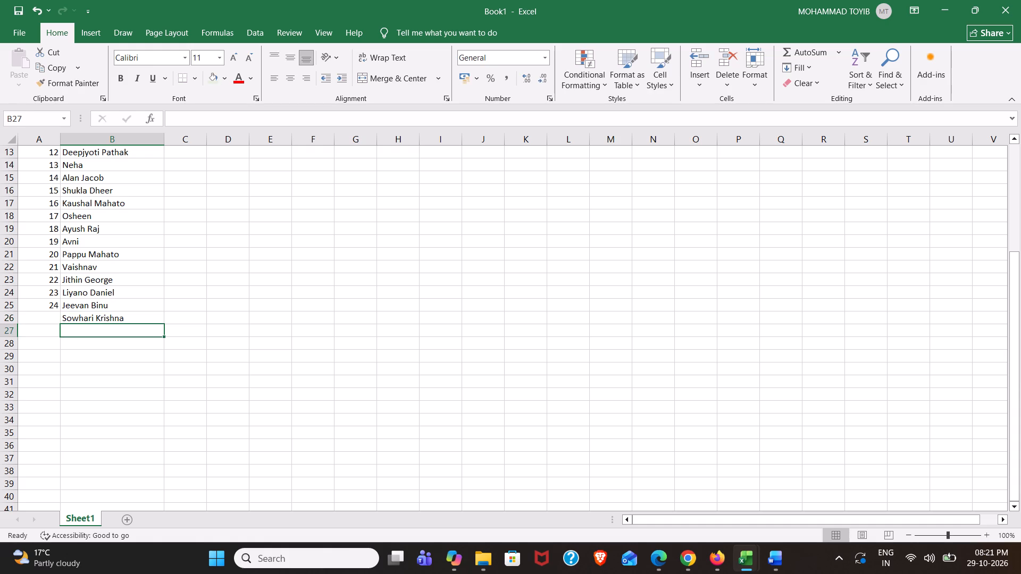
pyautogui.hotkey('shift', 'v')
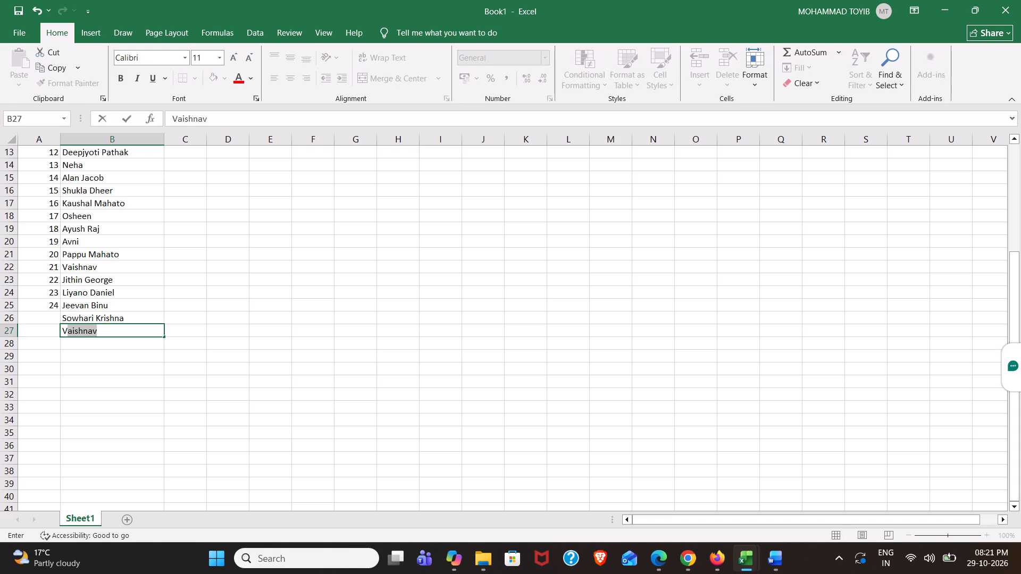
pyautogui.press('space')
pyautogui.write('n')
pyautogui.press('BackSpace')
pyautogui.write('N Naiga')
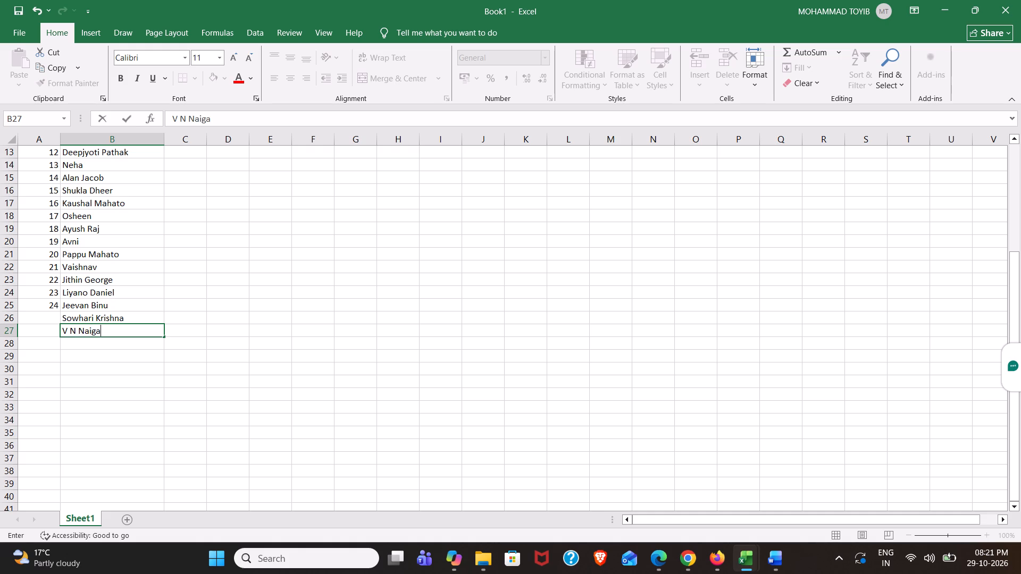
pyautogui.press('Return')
# Extend the serial numbers from 24 in cell A25 down to cell A27 as a fill series, giving 25 and 26.
pyautogui.click(51, 306)
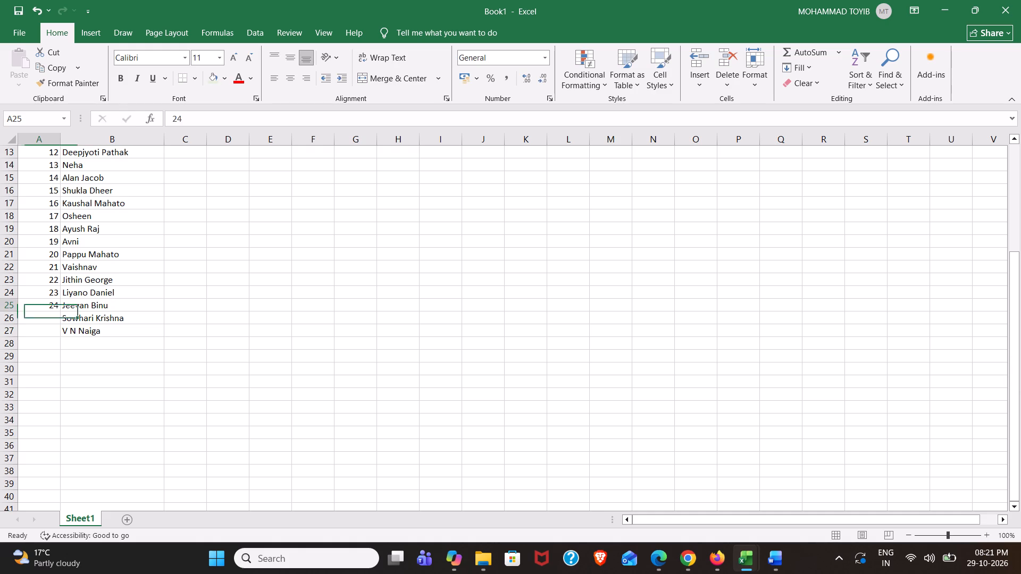
pyautogui.moveTo(58, 310); pyautogui.dragTo(56, 339)
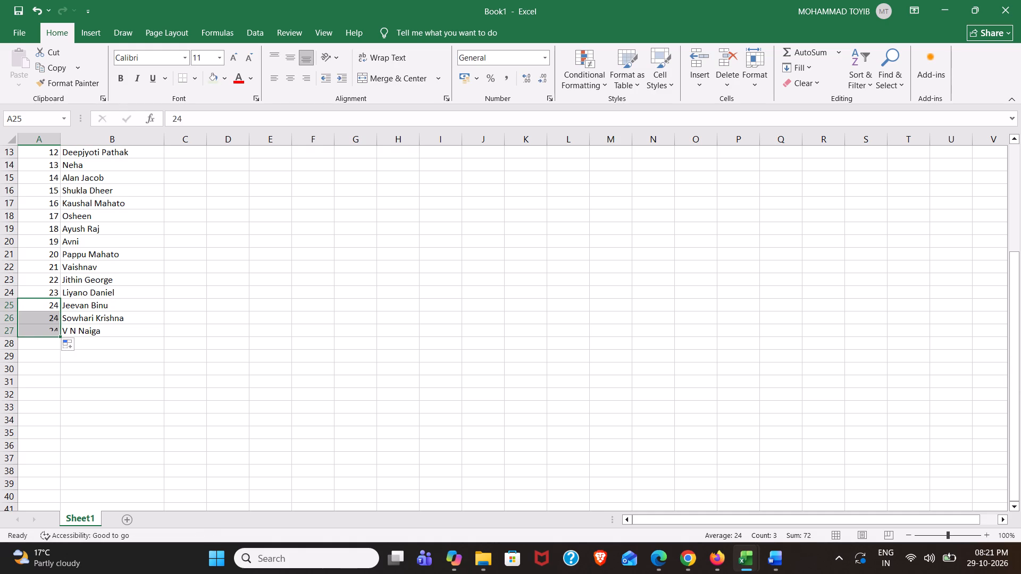
pyautogui.click(62, 347)
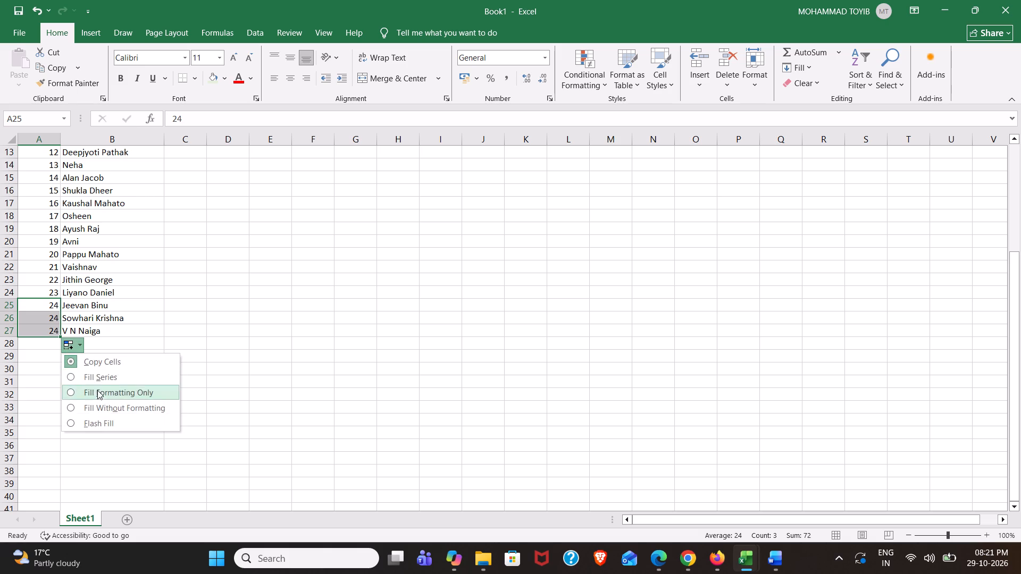
pyautogui.click(108, 376)
pyautogui.click(258, 343)
pyautogui.scroll(3, 258, 343)
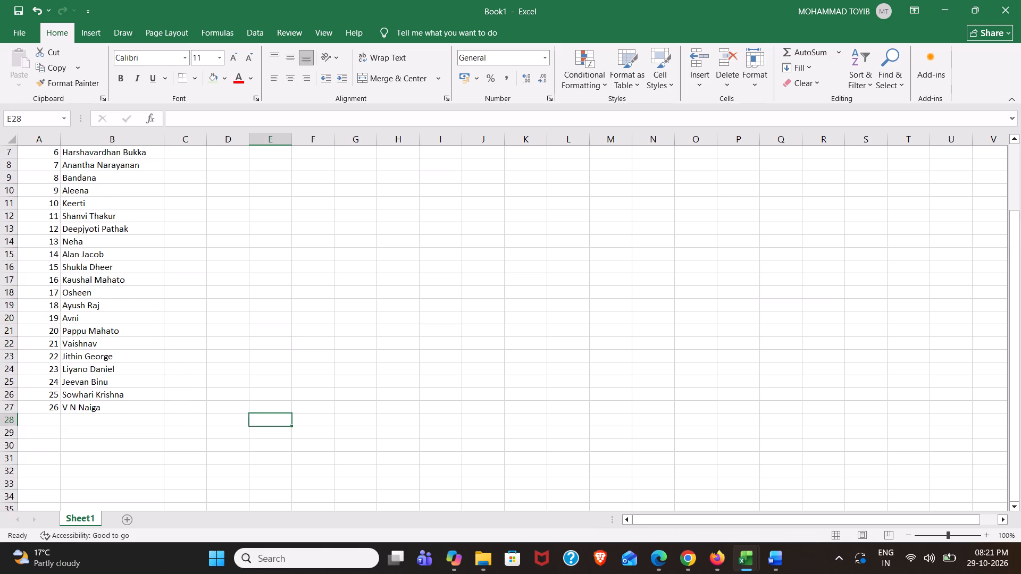
pyautogui.scroll(5, 257, 341)
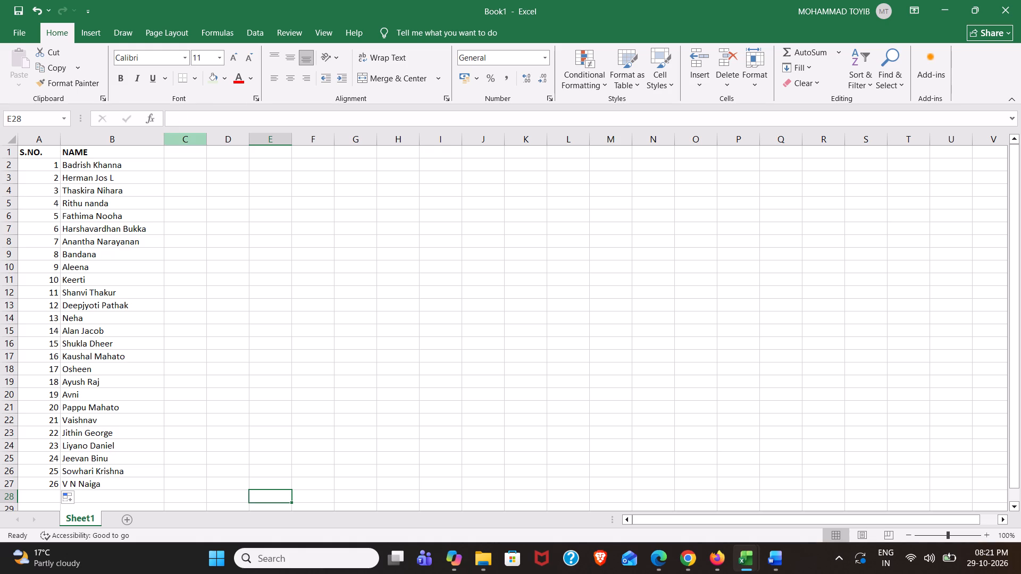
# Widen the NAME column B moderately, leaving some spare space beyond the longest student name.
pyautogui.moveTo(165, 138); pyautogui.dragTo(203, 140)
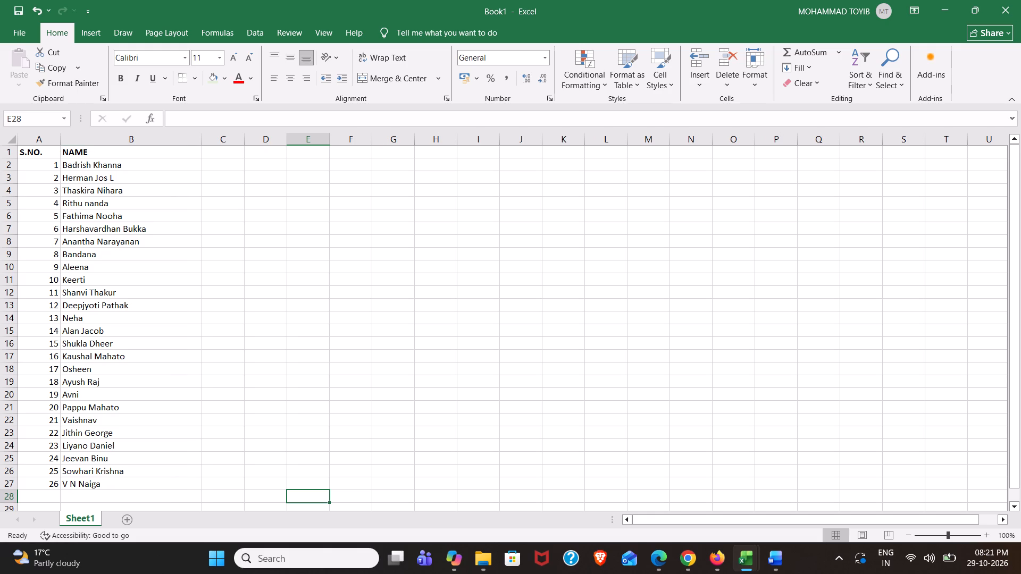
pyautogui.scroll(-3, 292, 225)
pyautogui.scroll(7, 288, 231)
pyautogui.click(591, 224)
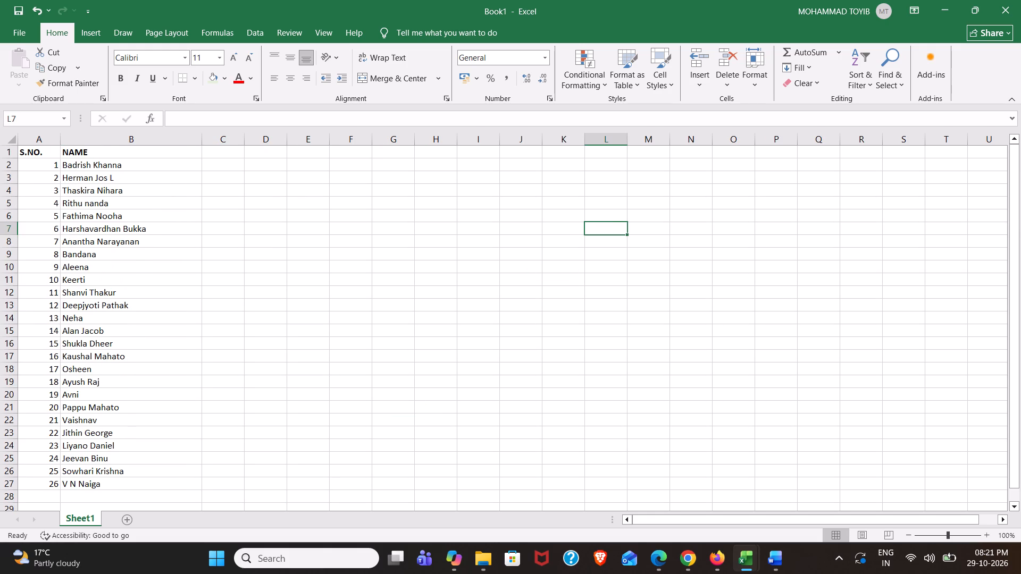
pyautogui.moveTo(205, 141); pyautogui.dragTo(185, 146)
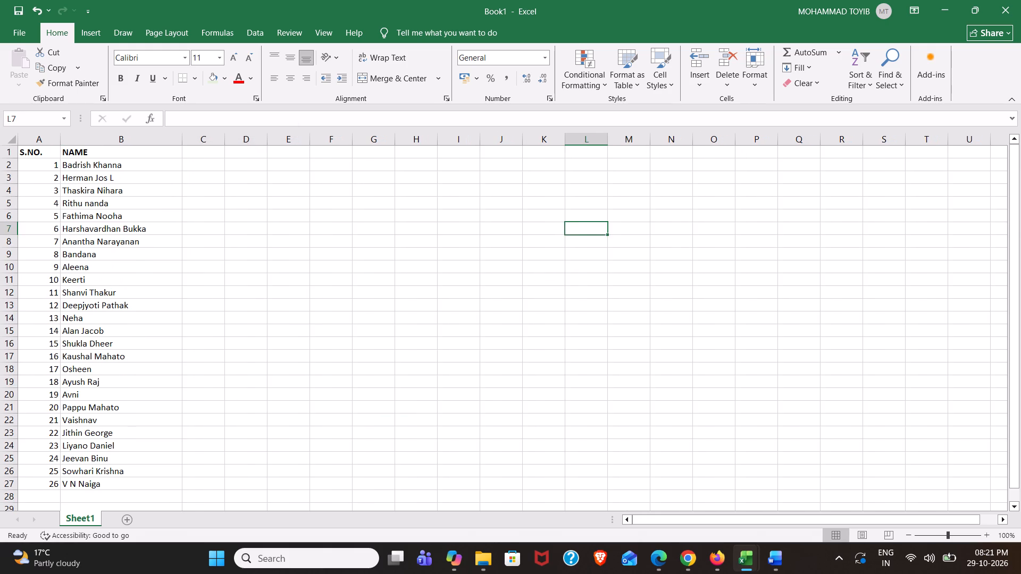
pyautogui.click(405, 232)
pyautogui.scroll(-1, 429, 393)
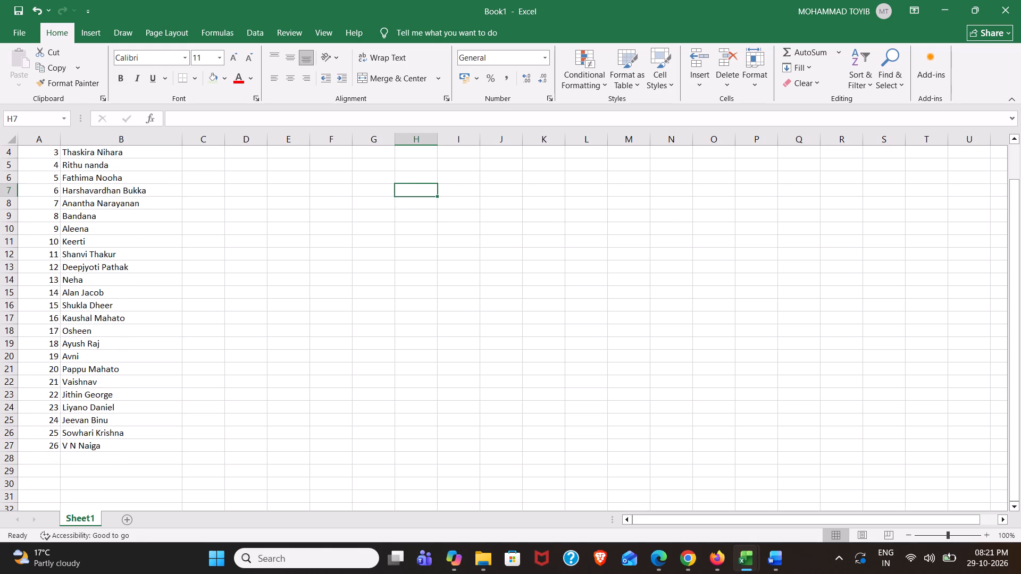
# Narrow the NAME column B slightly to a width of about 22.4, keeping every student name fully within it.
pyautogui.scroll(1, 428, 393)
pyautogui.scroll(-1, 428, 393)
pyautogui.scroll(3, 428, 393)
pyautogui.scroll(1, 375, 326)
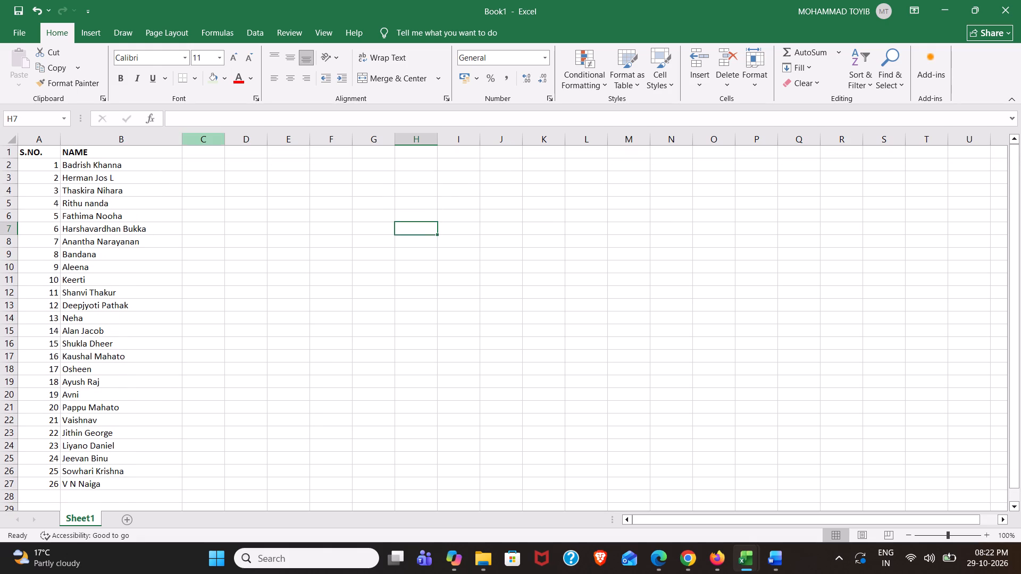
pyautogui.moveTo(183, 140); pyautogui.dragTo(172, 142)
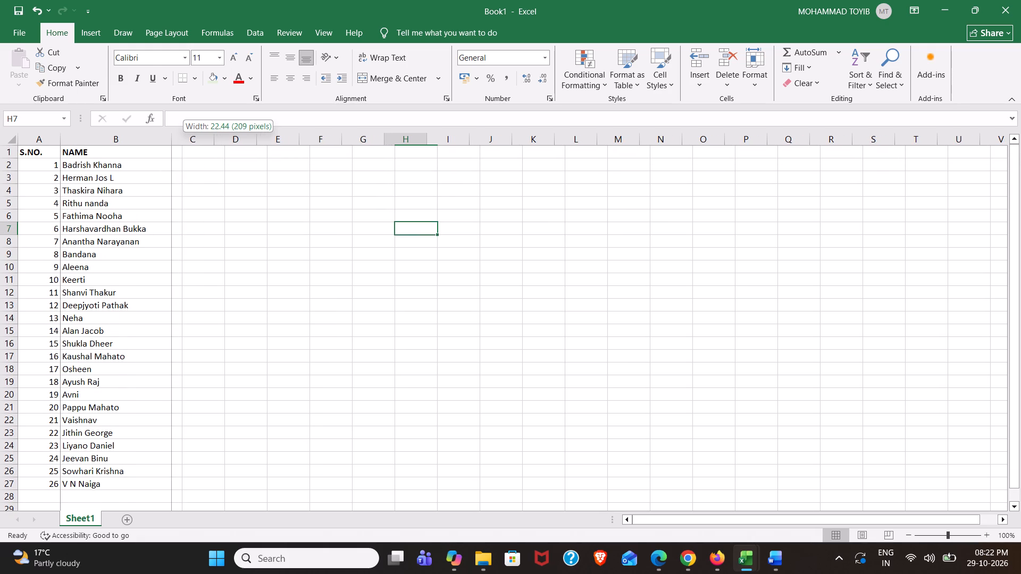
pyautogui.moveTo(172, 142); pyautogui.dragTo(172, 143)
pyautogui.click(432, 254)
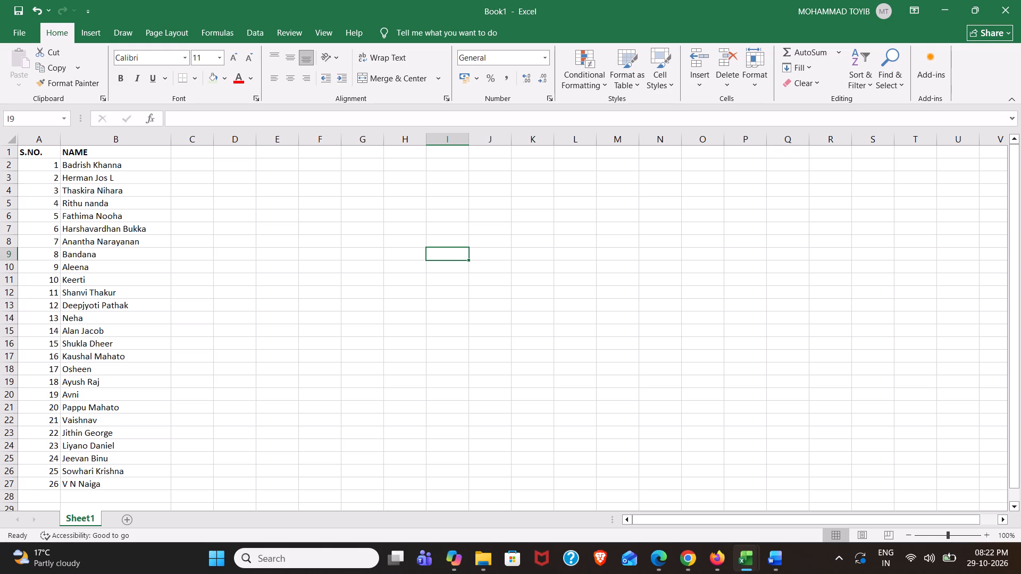
# Insert a blank row above the S.NO. and NAME heading row.
pyautogui.click(198, 141)
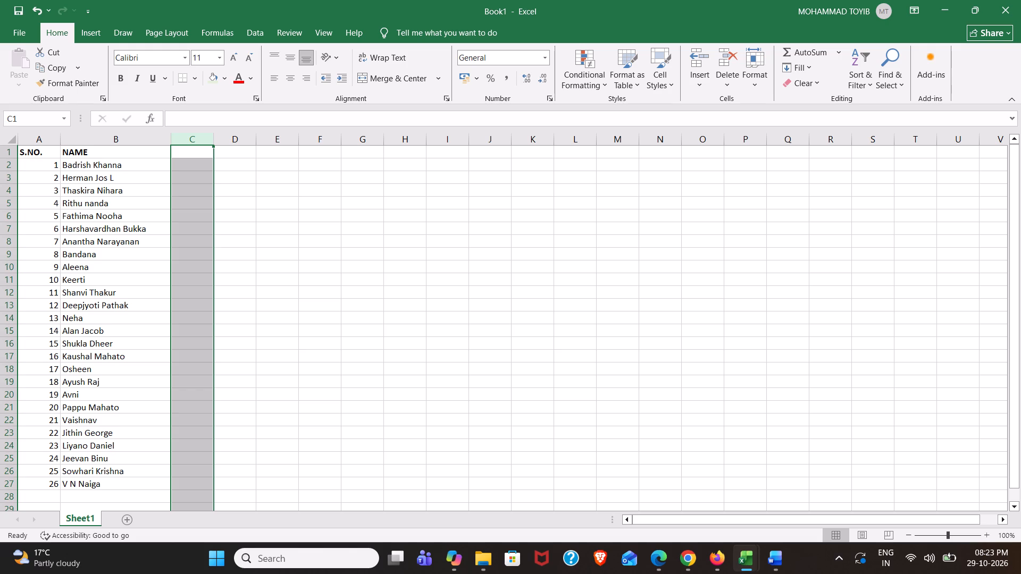
pyautogui.rightClick(10, 149)
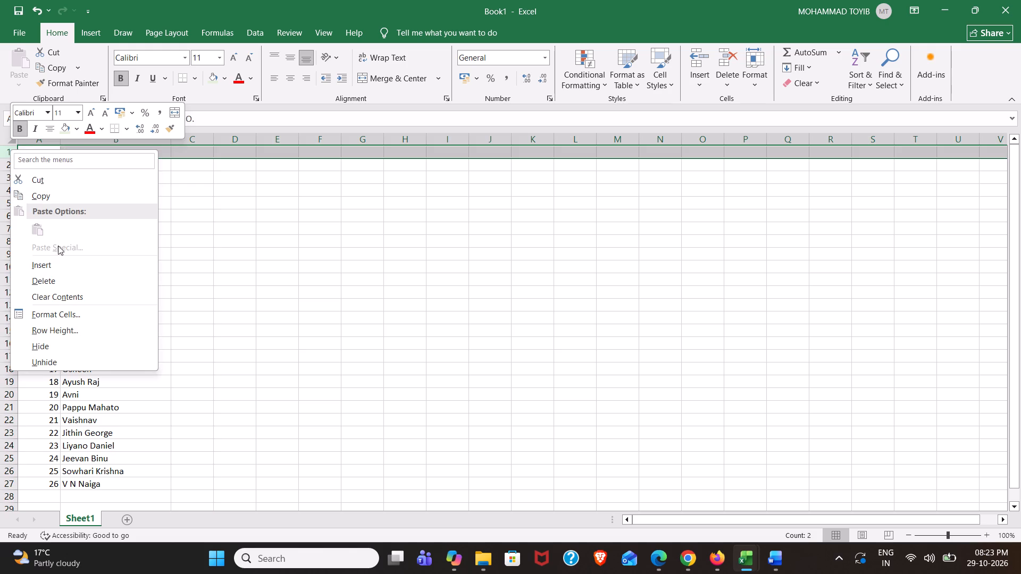
pyautogui.click(61, 264)
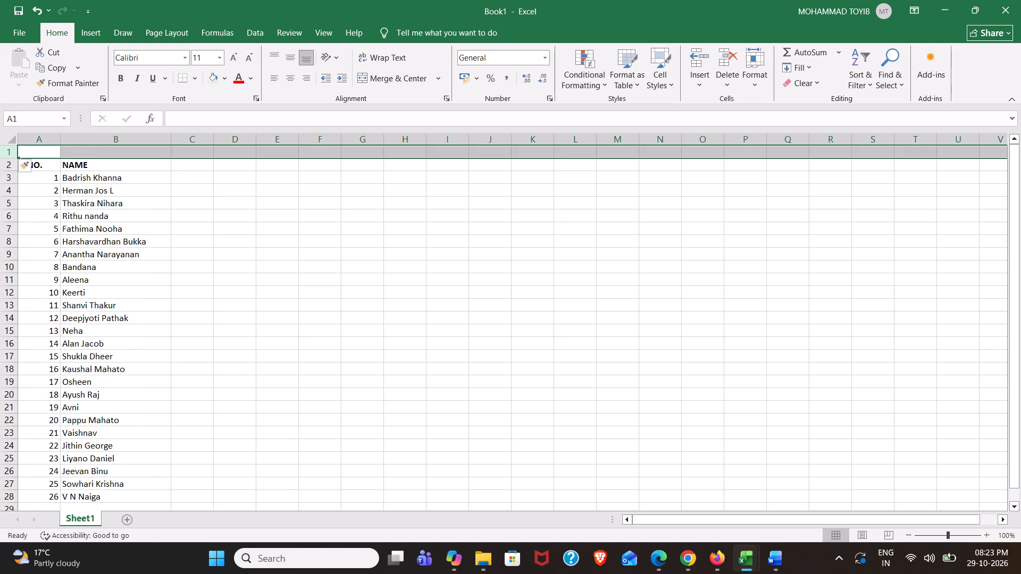
# Make the new blank row 1 several times taller, and merge and centre the entire row.
pyautogui.moveTo(15, 156); pyautogui.dragTo(14, 192)
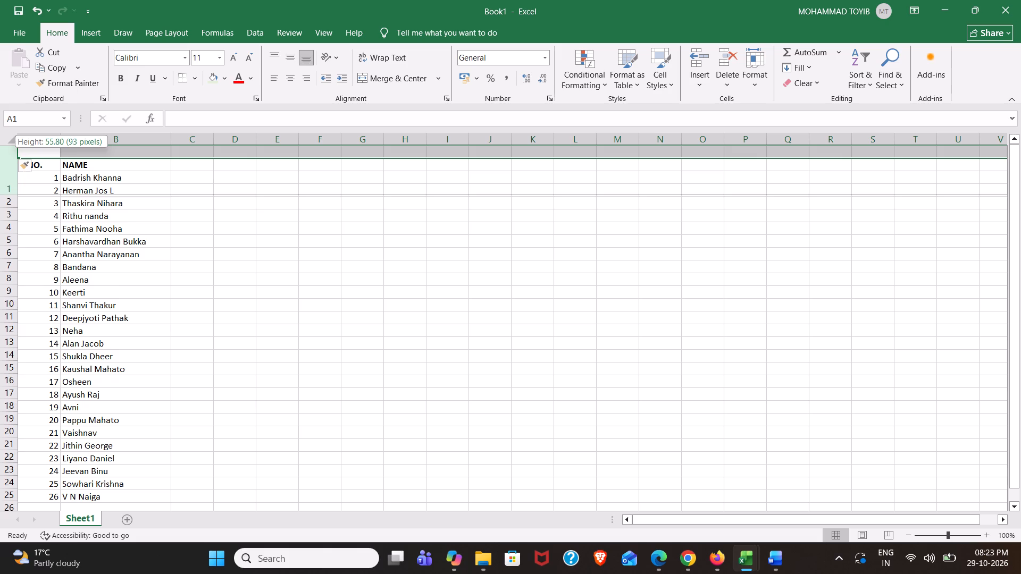
pyautogui.moveTo(14, 192); pyautogui.dragTo(14, 188)
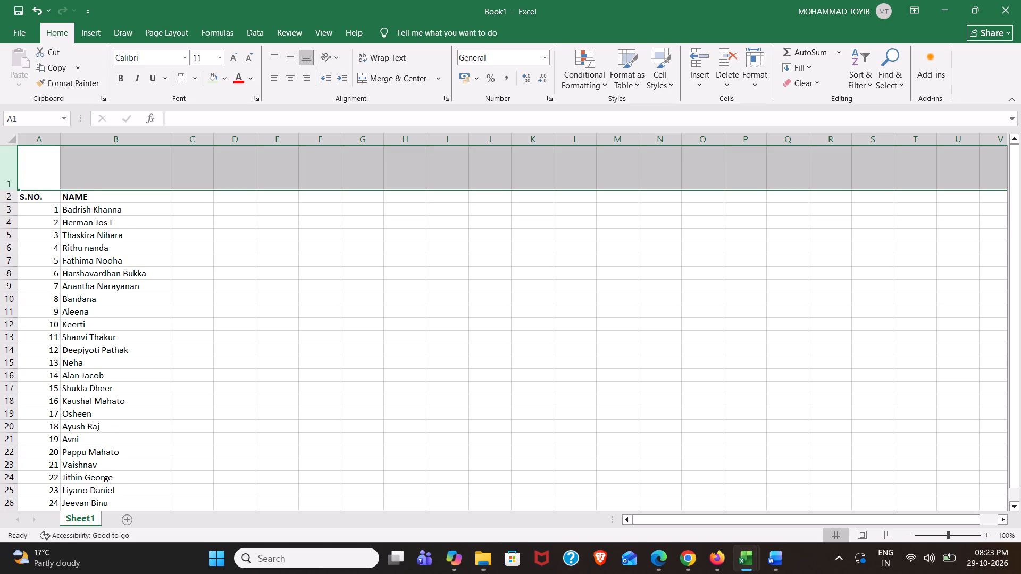
pyautogui.click(399, 82)
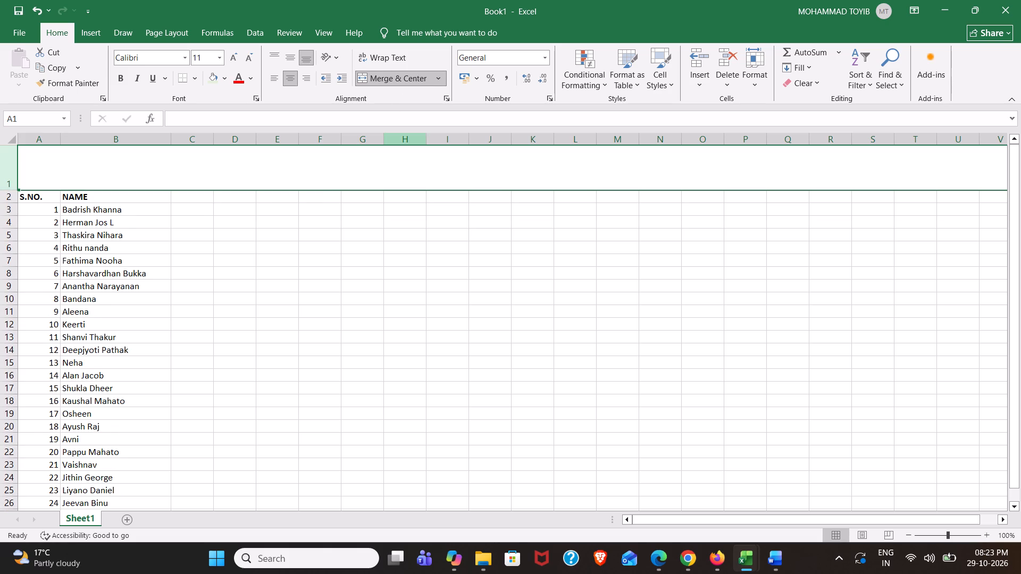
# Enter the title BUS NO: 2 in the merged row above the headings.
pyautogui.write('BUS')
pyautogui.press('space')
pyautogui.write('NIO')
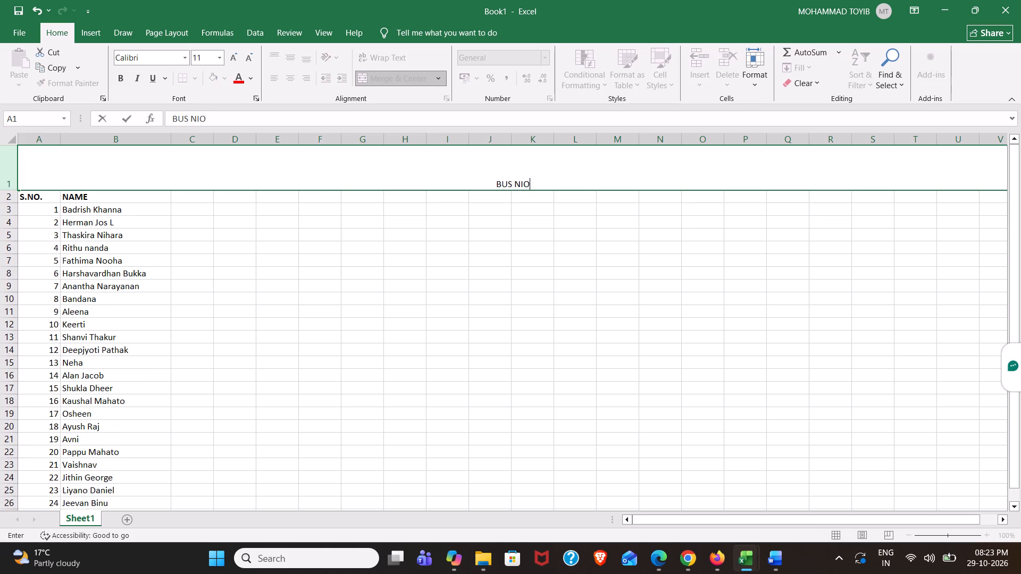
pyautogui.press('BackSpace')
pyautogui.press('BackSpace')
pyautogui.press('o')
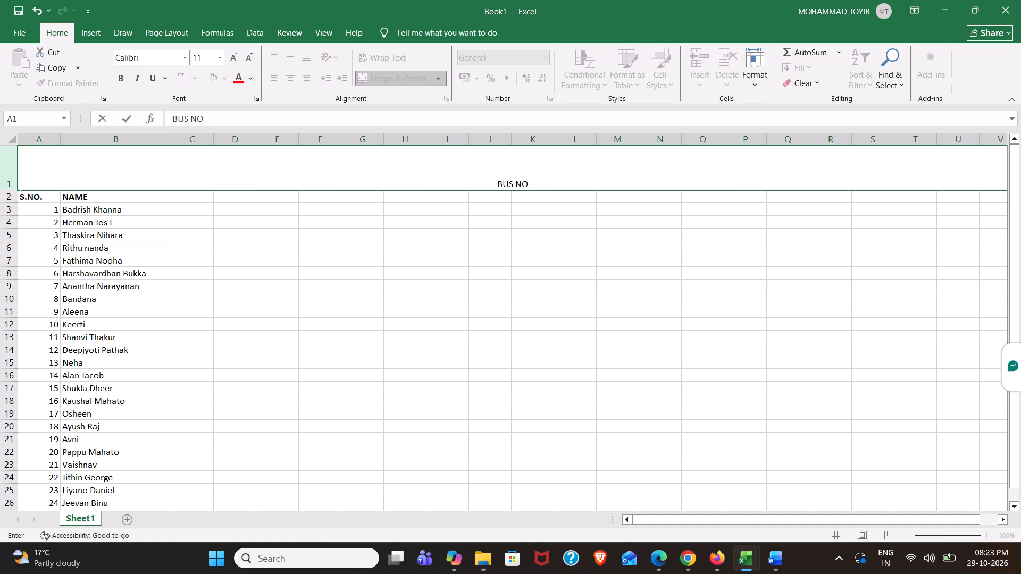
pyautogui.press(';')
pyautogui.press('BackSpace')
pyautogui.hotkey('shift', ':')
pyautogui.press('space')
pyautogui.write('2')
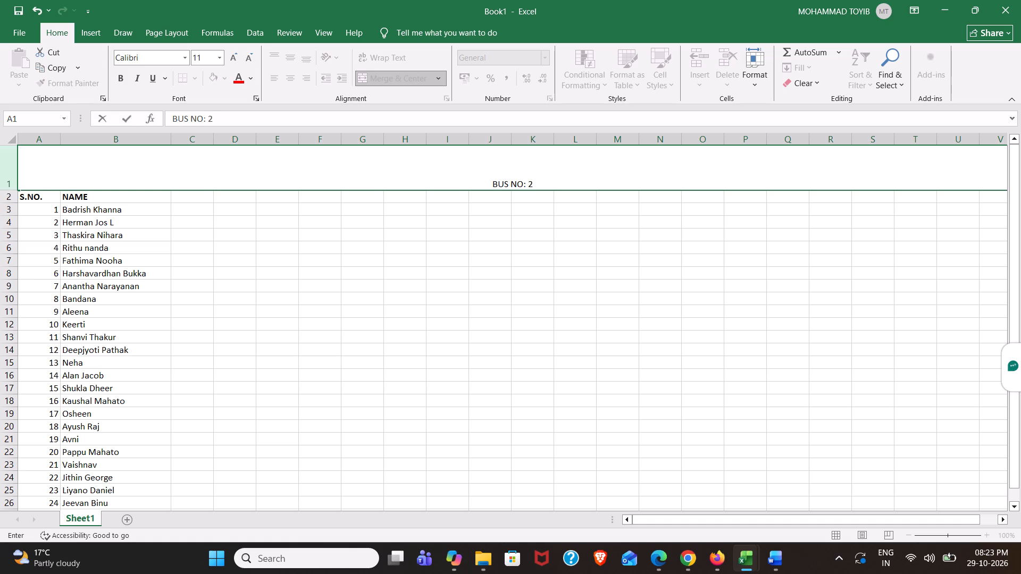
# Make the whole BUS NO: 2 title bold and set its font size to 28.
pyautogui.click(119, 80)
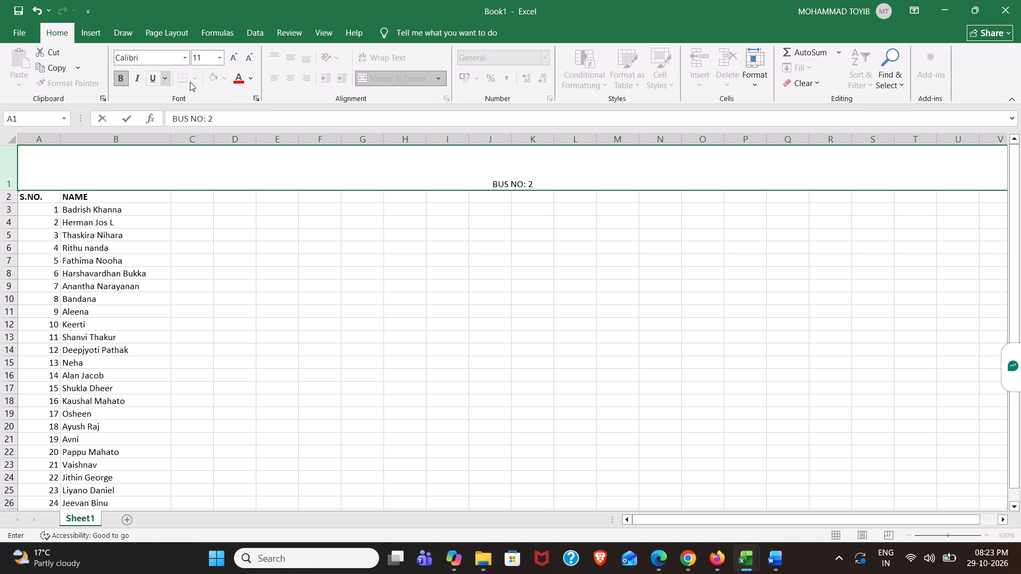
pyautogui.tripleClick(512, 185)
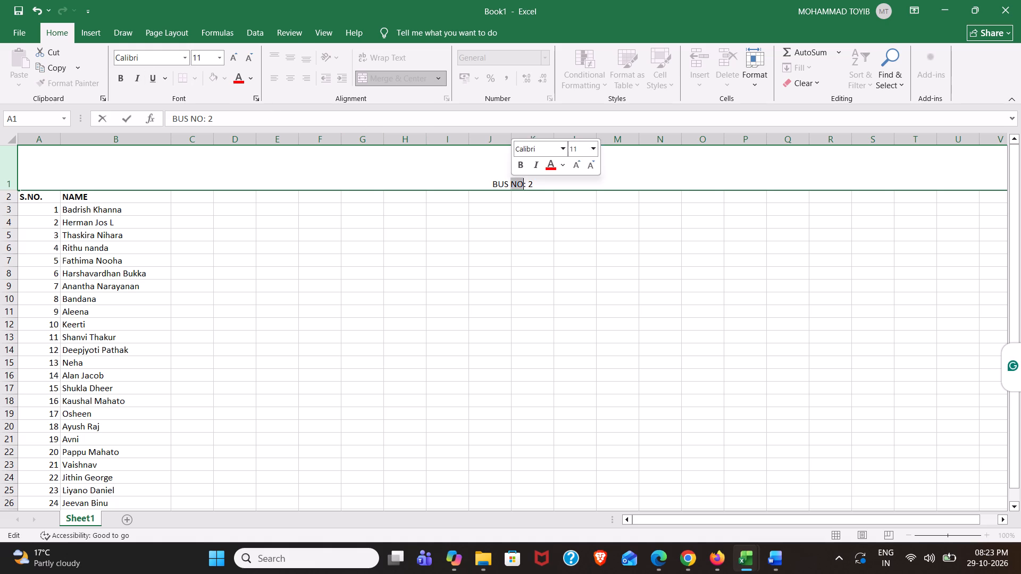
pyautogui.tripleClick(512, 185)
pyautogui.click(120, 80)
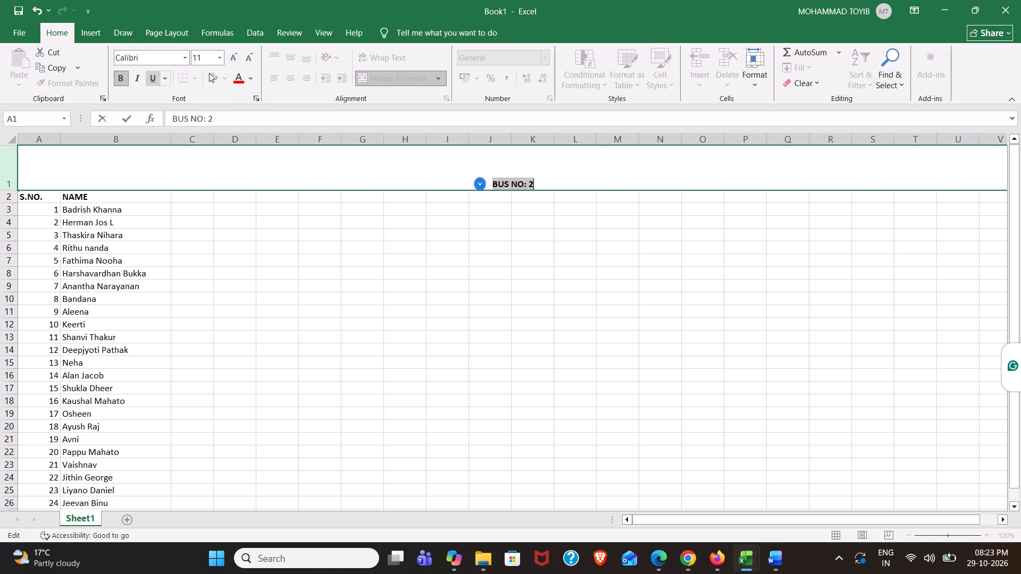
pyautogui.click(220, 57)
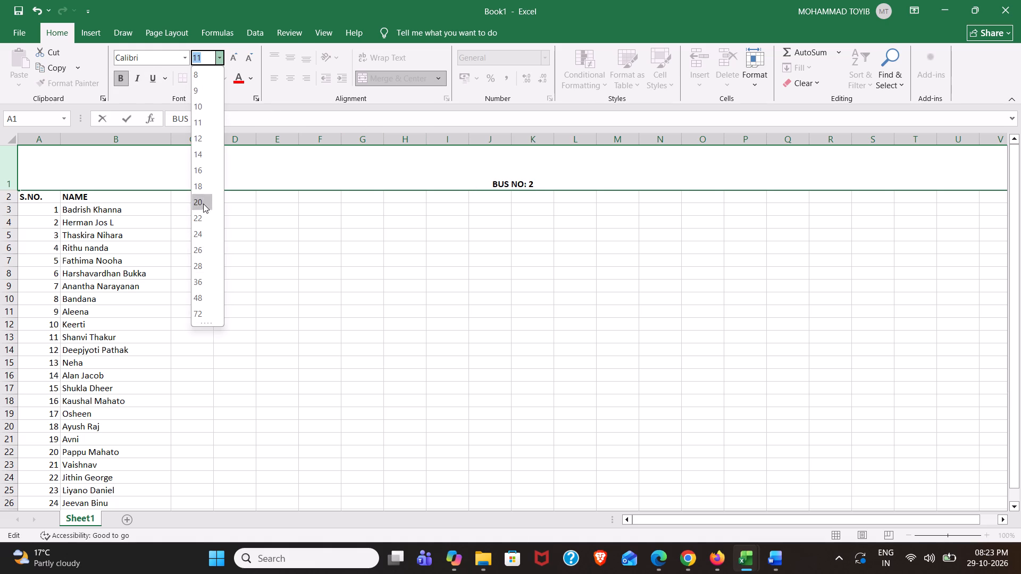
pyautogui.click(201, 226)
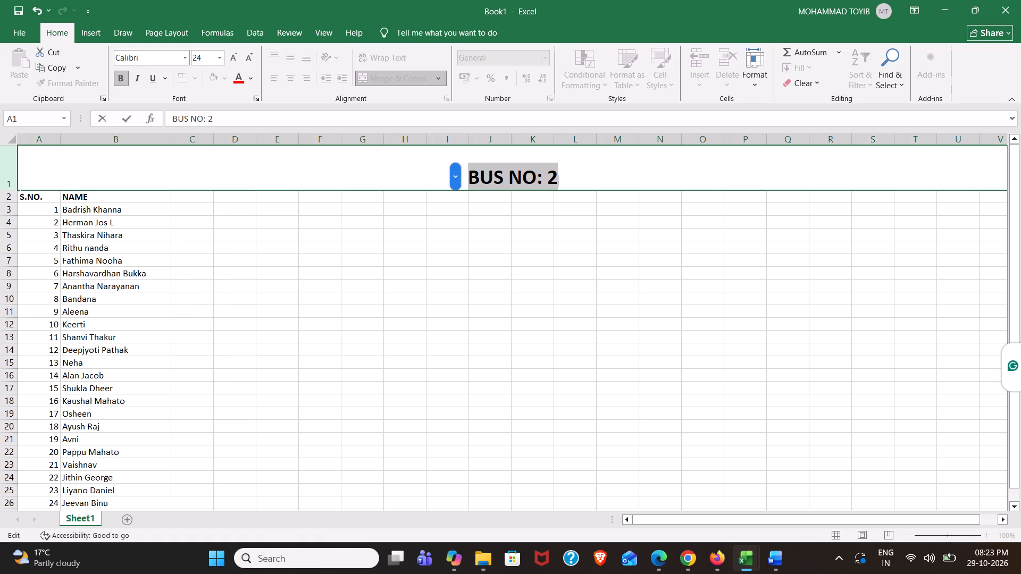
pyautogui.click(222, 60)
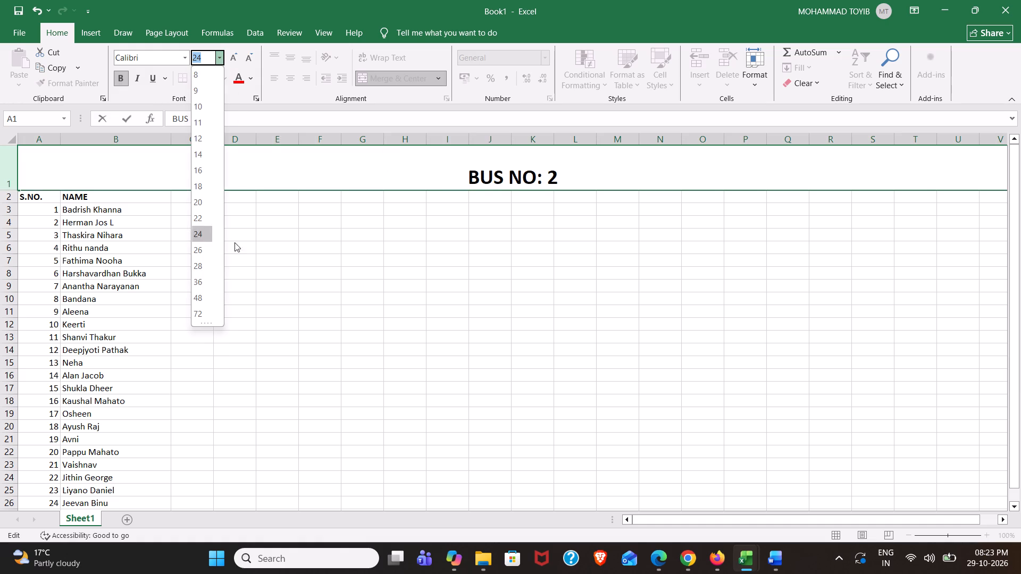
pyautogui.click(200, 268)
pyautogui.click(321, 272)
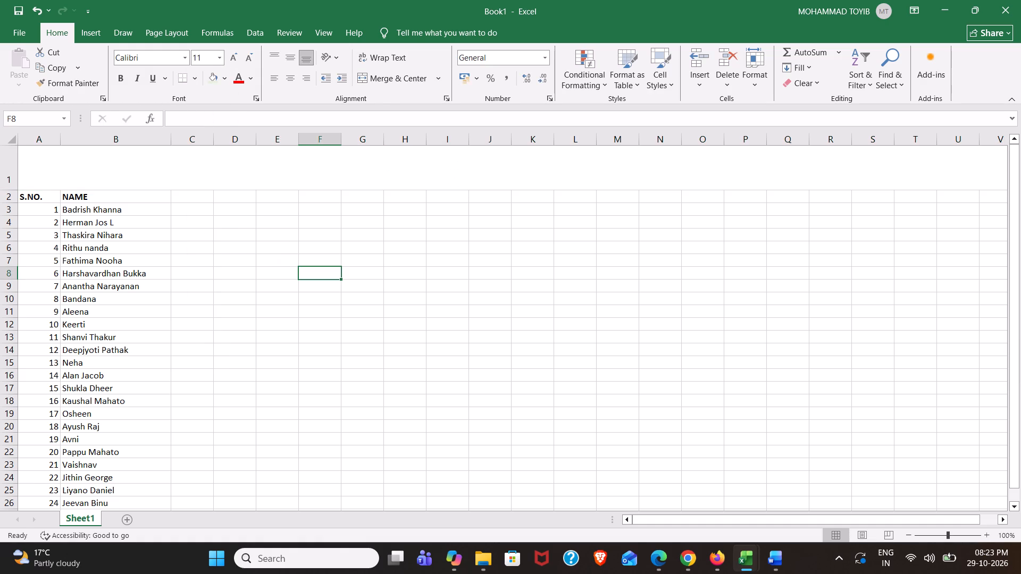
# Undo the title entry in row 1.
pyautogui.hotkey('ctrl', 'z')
# Enter the title BUS NO : 2 in the merged row 1, with spaces around the colon.
pyautogui.click(323, 177)
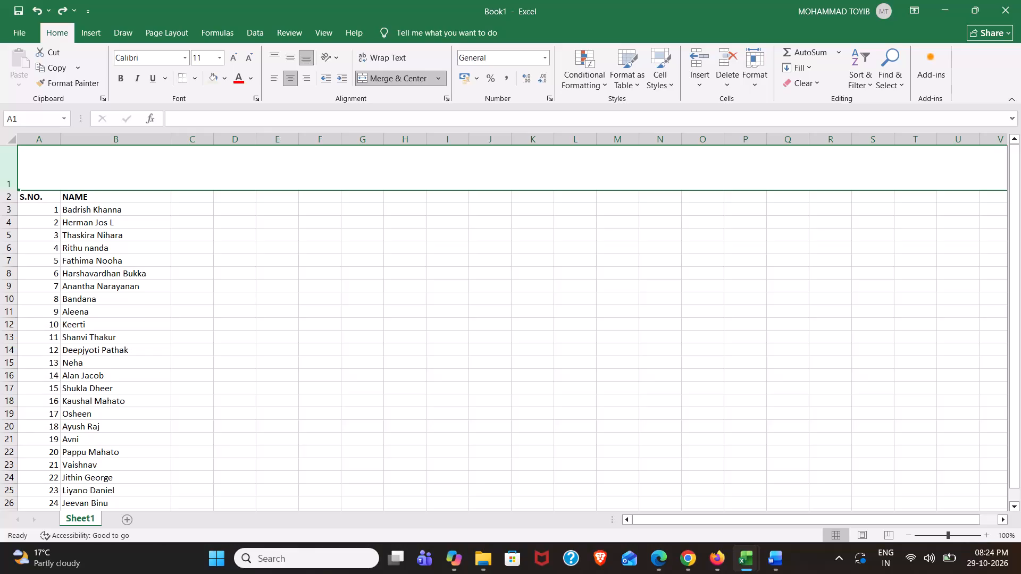
pyautogui.click(285, 167)
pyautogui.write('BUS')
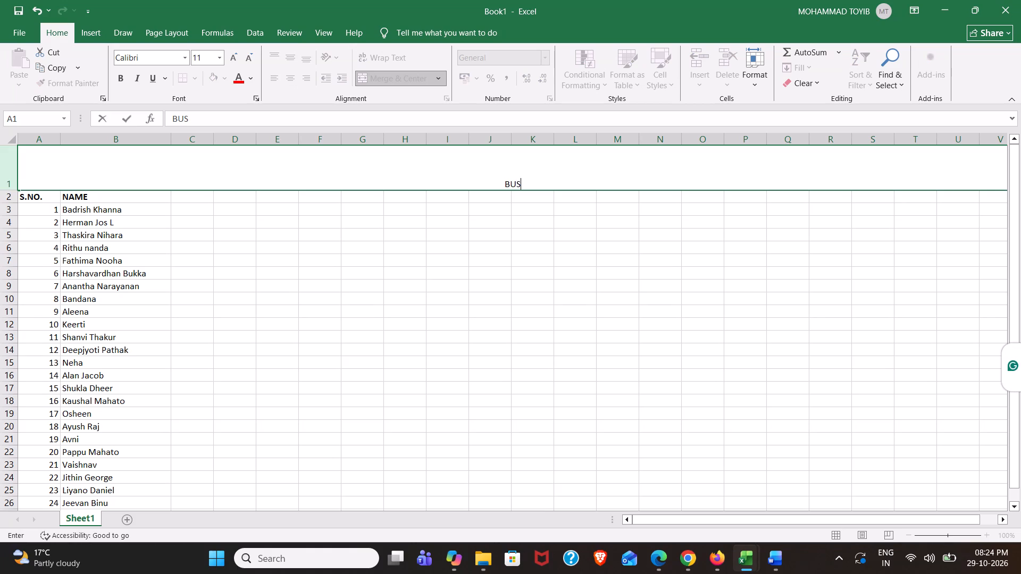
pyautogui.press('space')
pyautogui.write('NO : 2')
# Format the whole BUS NO : 2 title in bold Calibri Light at font size 36.
pyautogui.tripleClick(189, 115)
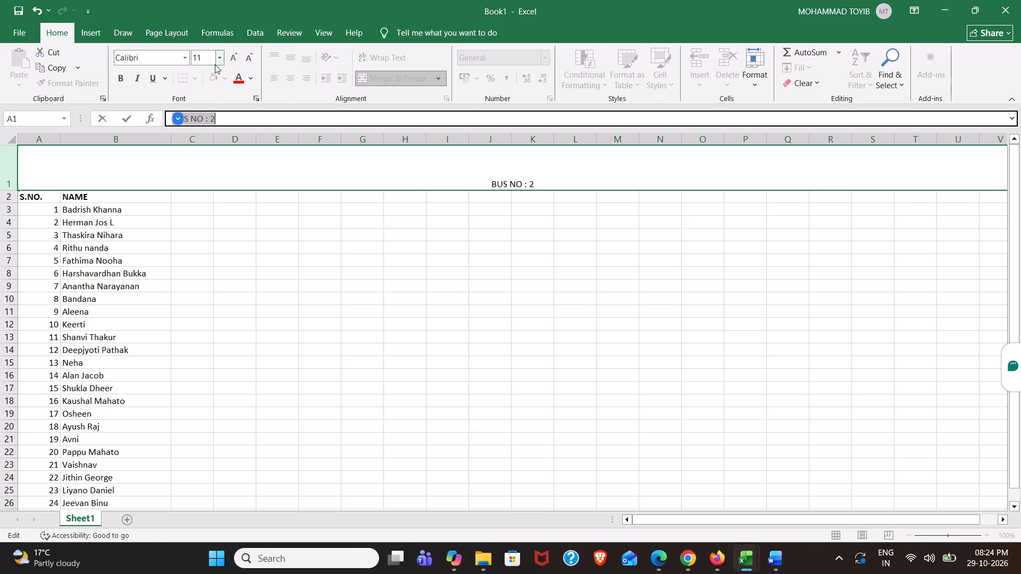
pyautogui.click(185, 58)
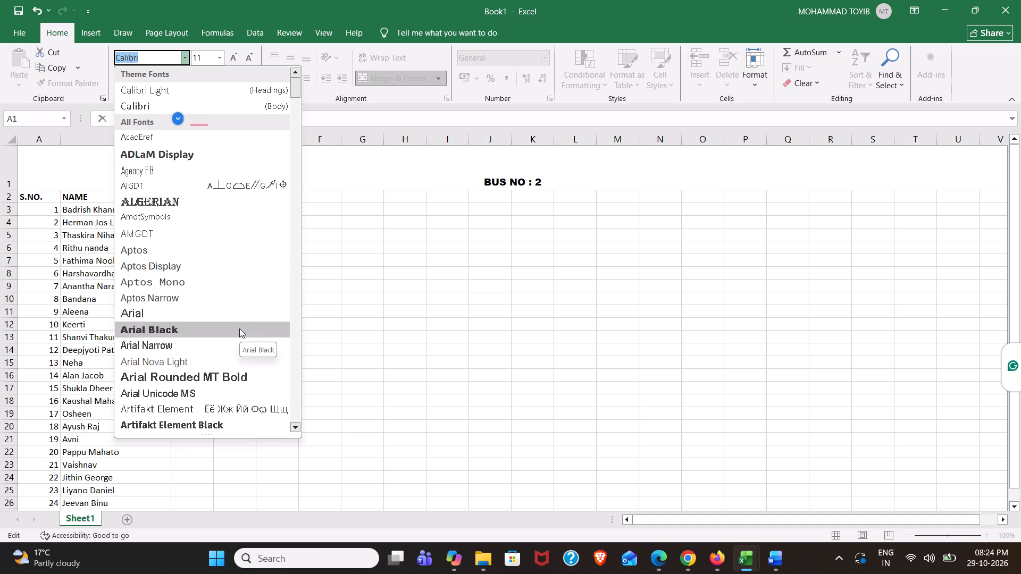
pyautogui.click(228, 102)
pyautogui.click(188, 55)
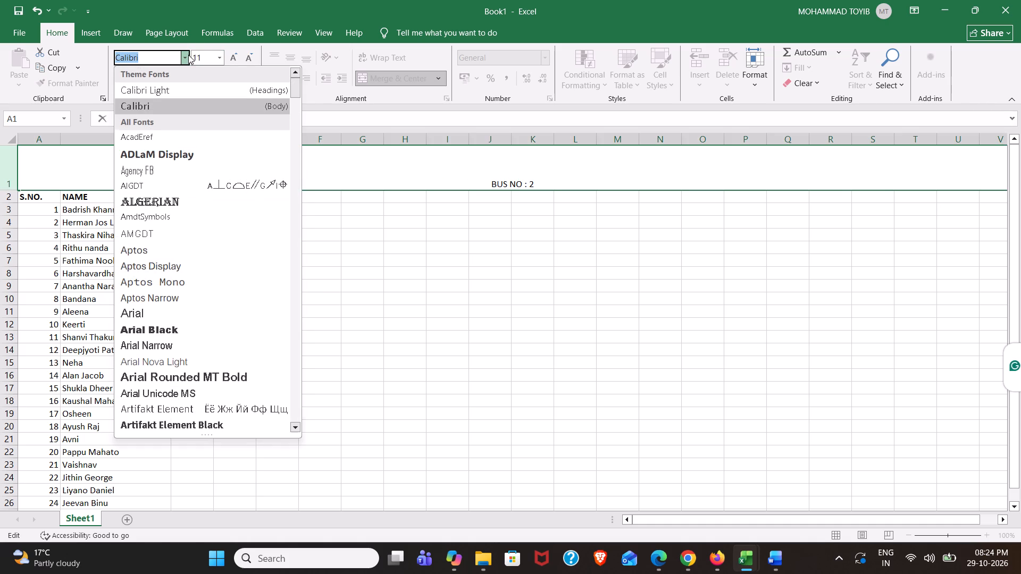
pyautogui.click(213, 92)
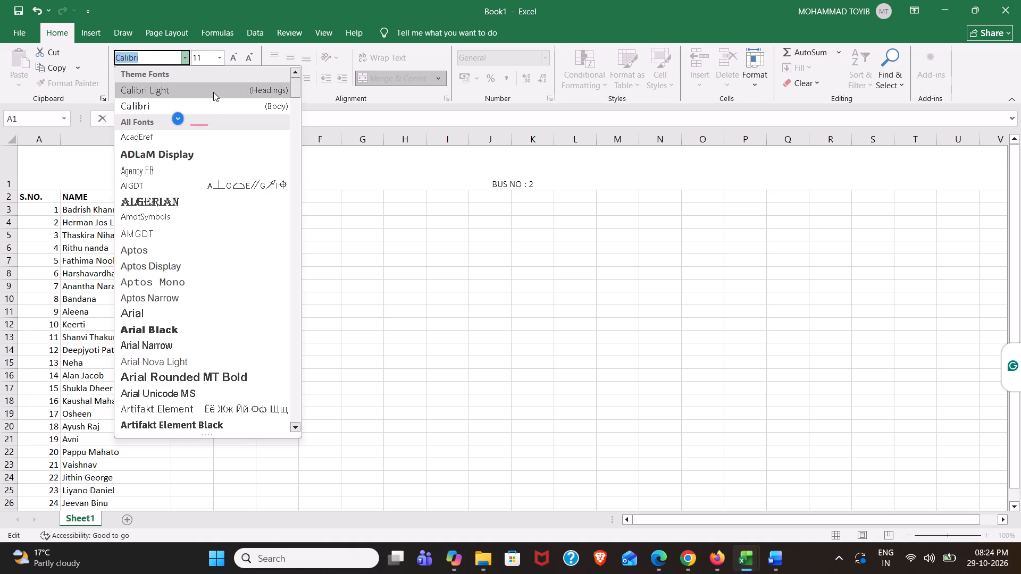
pyautogui.click(120, 79)
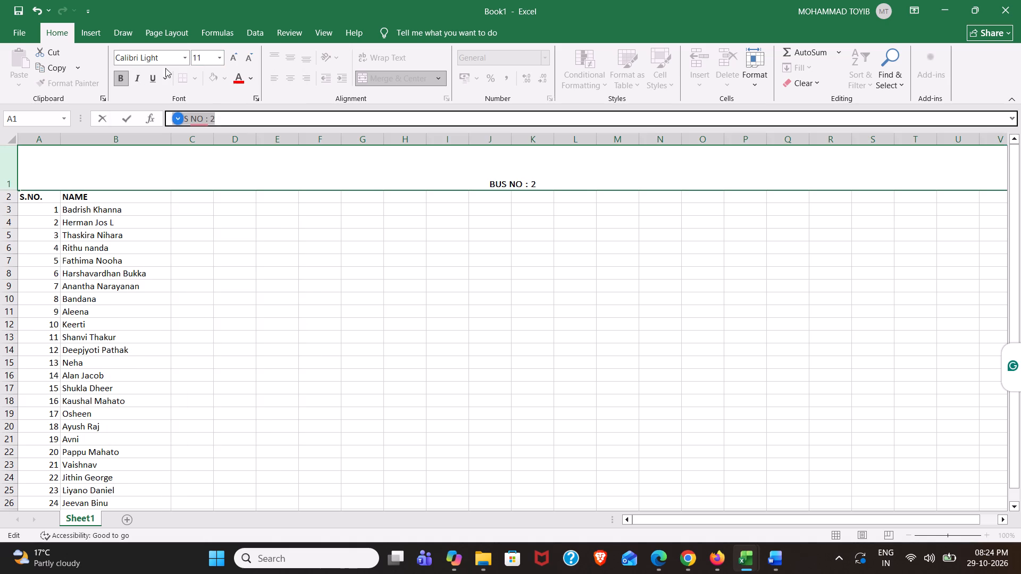
pyautogui.click(219, 56)
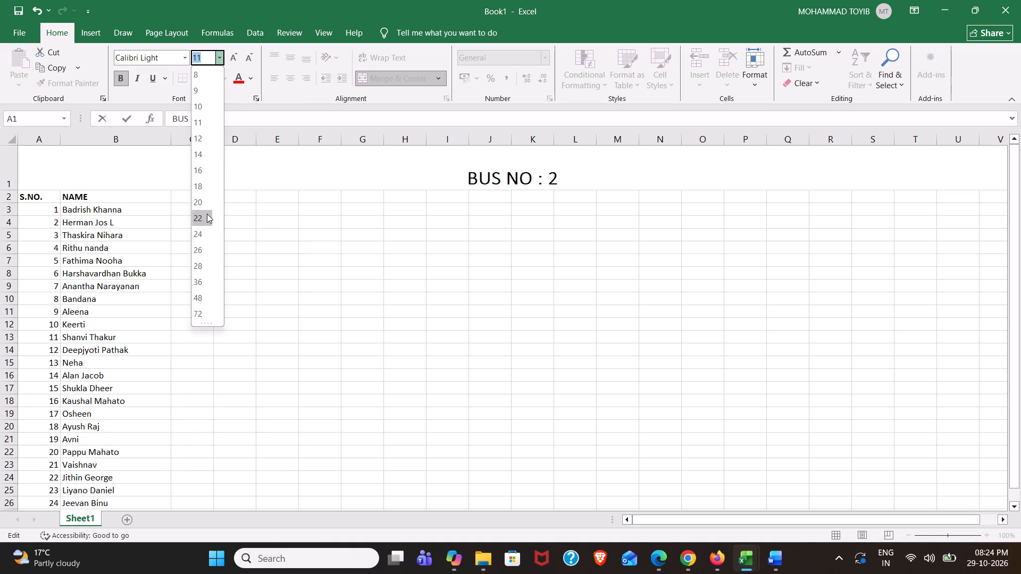
pyautogui.click(197, 287)
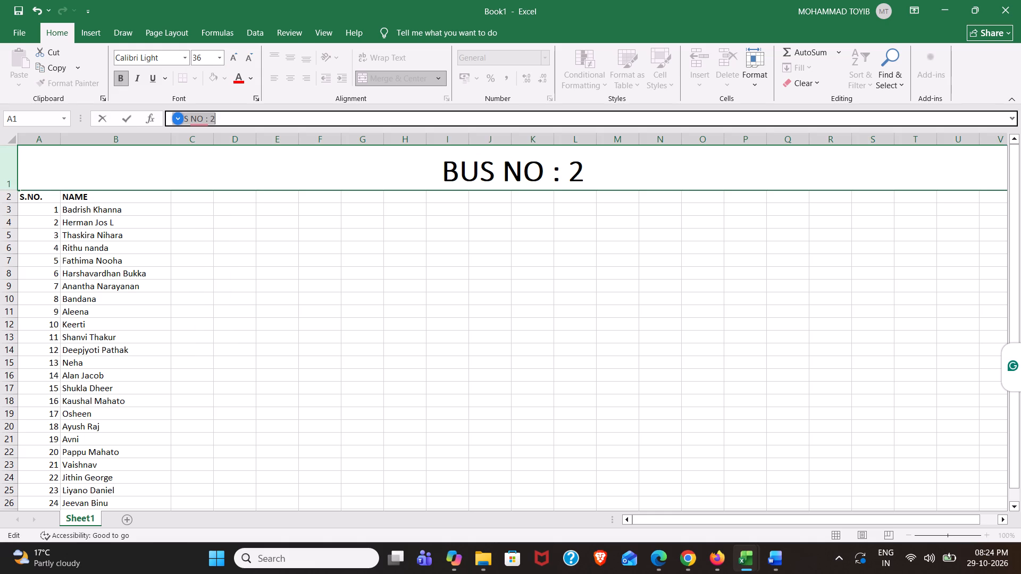
pyautogui.click(347, 258)
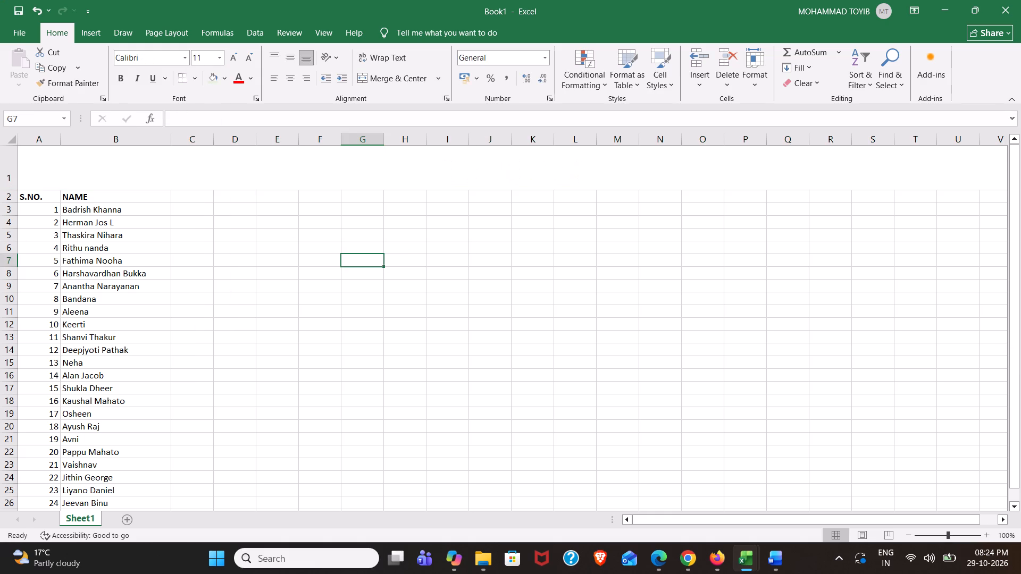
# Examine the merged title cell in row 1, checking its text, how far it extends and its font size.
pyautogui.click(455, 171)
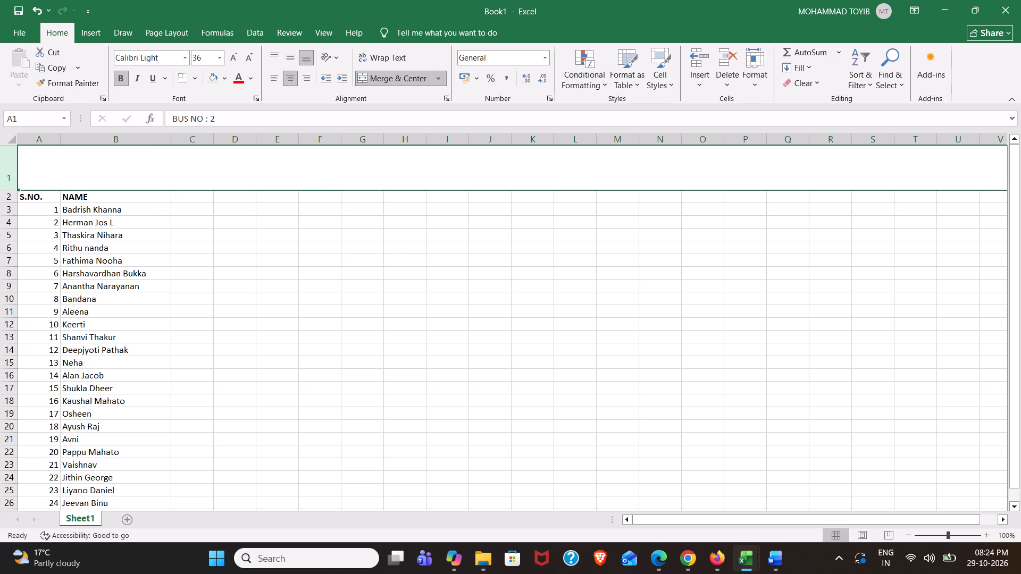
pyautogui.click(375, 324)
pyautogui.click(442, 170)
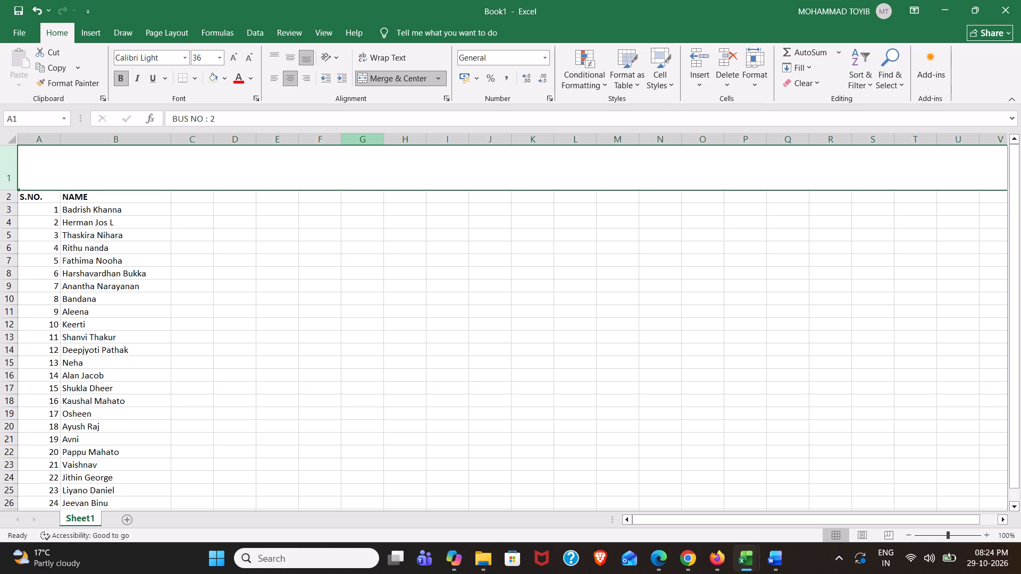
pyautogui.tripleClick(202, 122)
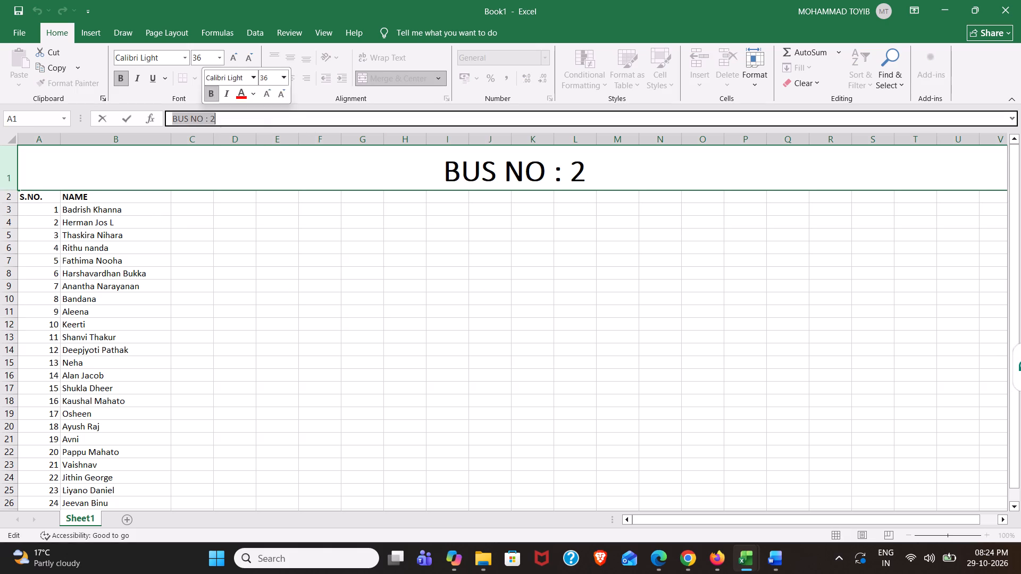
pyautogui.click(202, 122)
pyautogui.moveTo(251, 122); pyautogui.dragTo(162, 117)
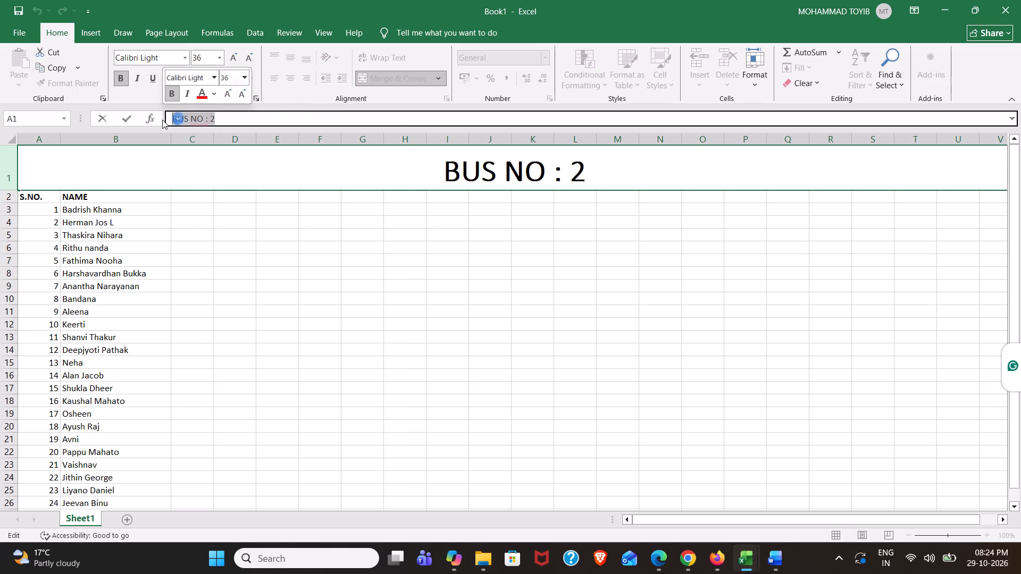
pyautogui.click(128, 121)
pyautogui.click(327, 180)
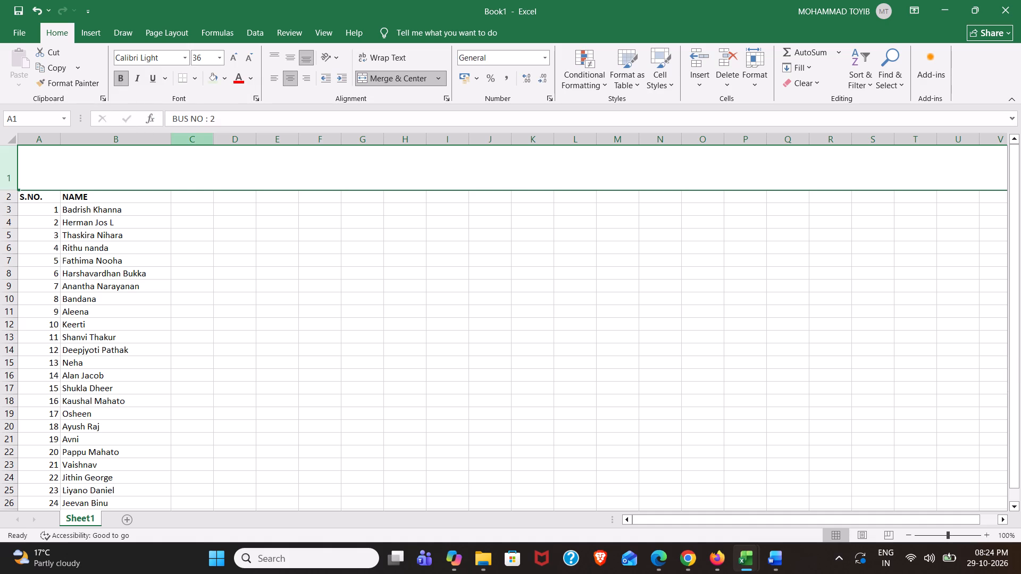
pyautogui.moveTo(668, 520); pyautogui.dragTo(788, 529)
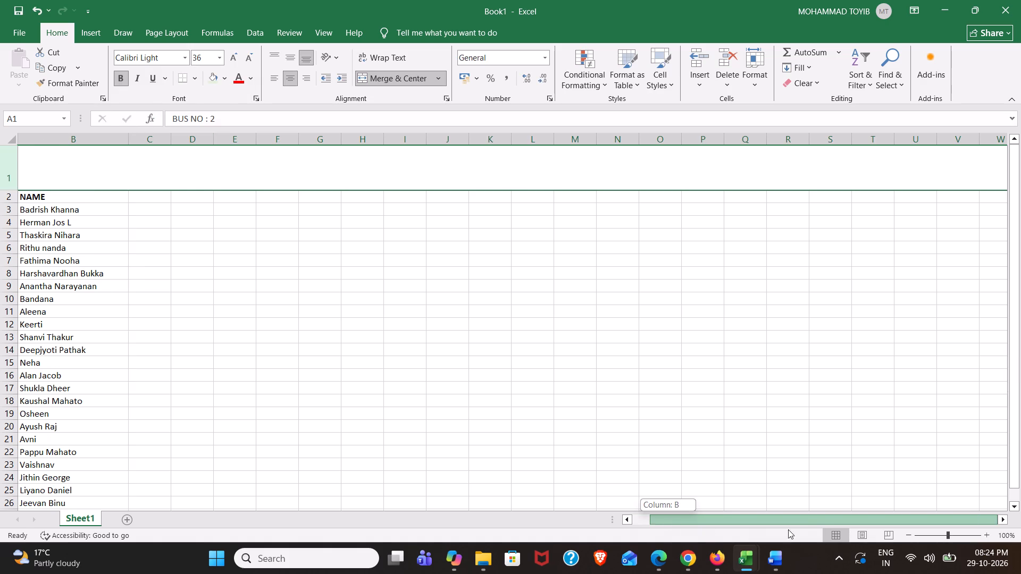
pyautogui.moveTo(788, 529); pyautogui.dragTo(348, 493)
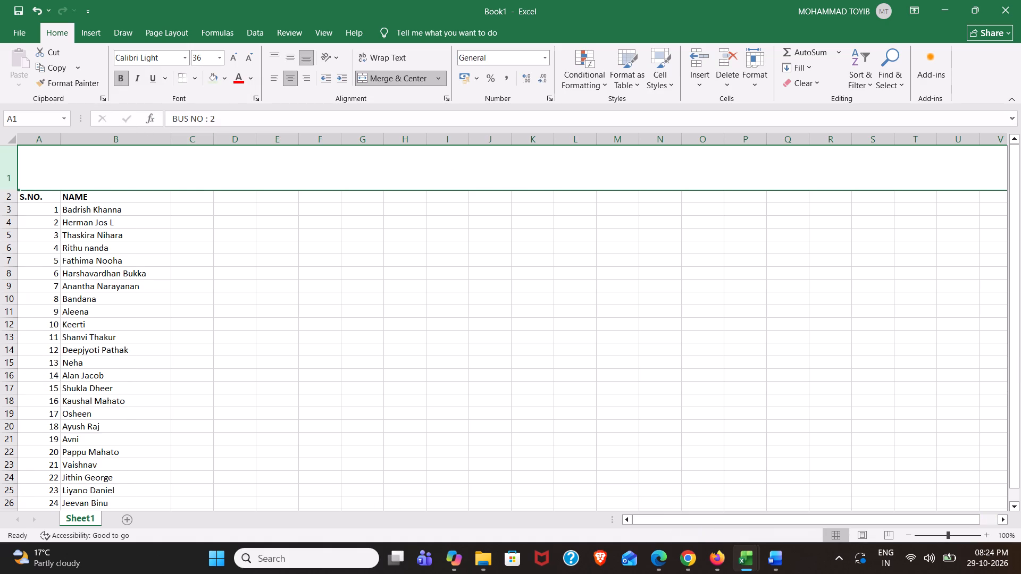
pyautogui.click(359, 209)
pyautogui.click(353, 172)
pyautogui.click(221, 119)
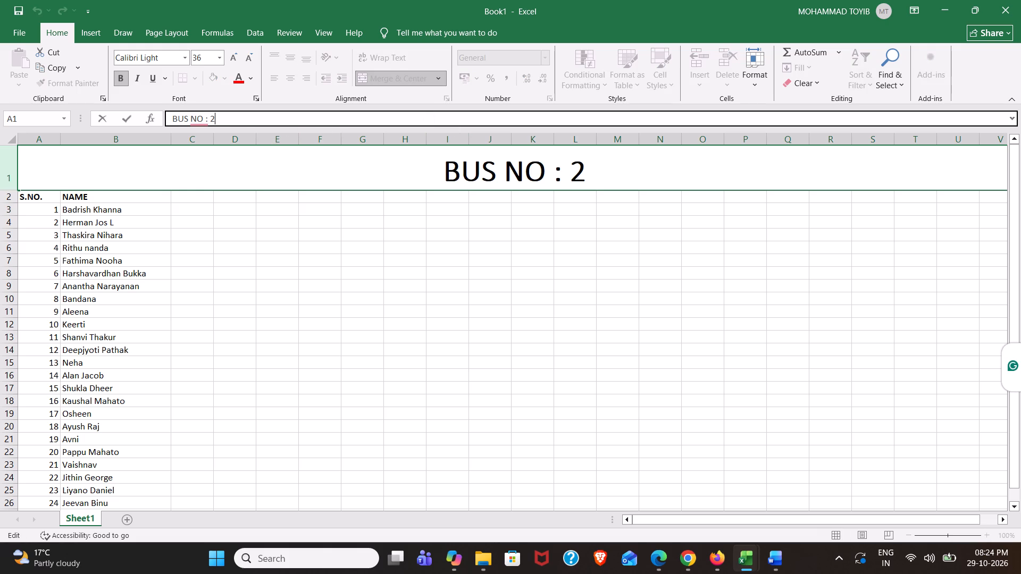
pyautogui.click(219, 55)
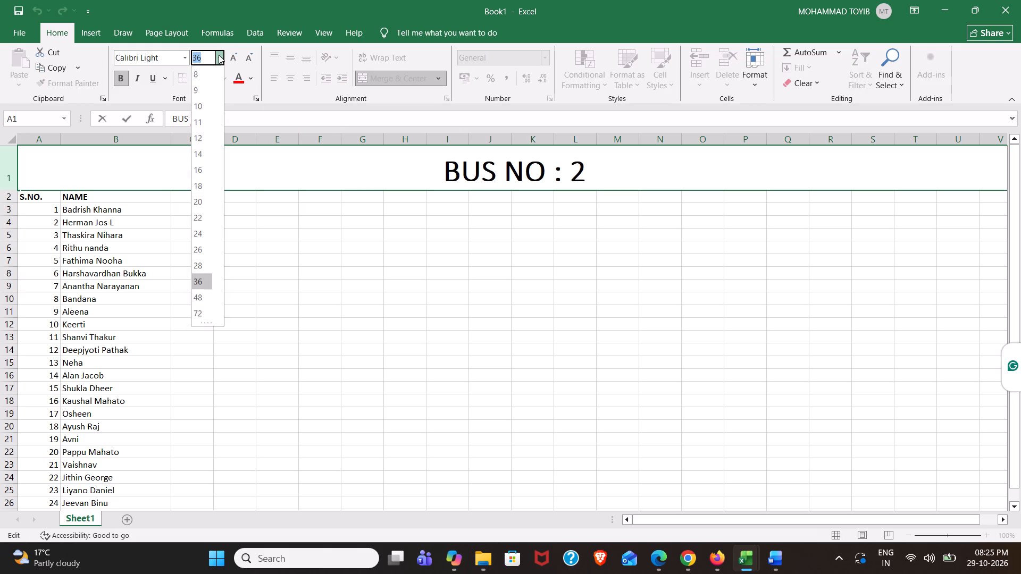
pyautogui.click(270, 106)
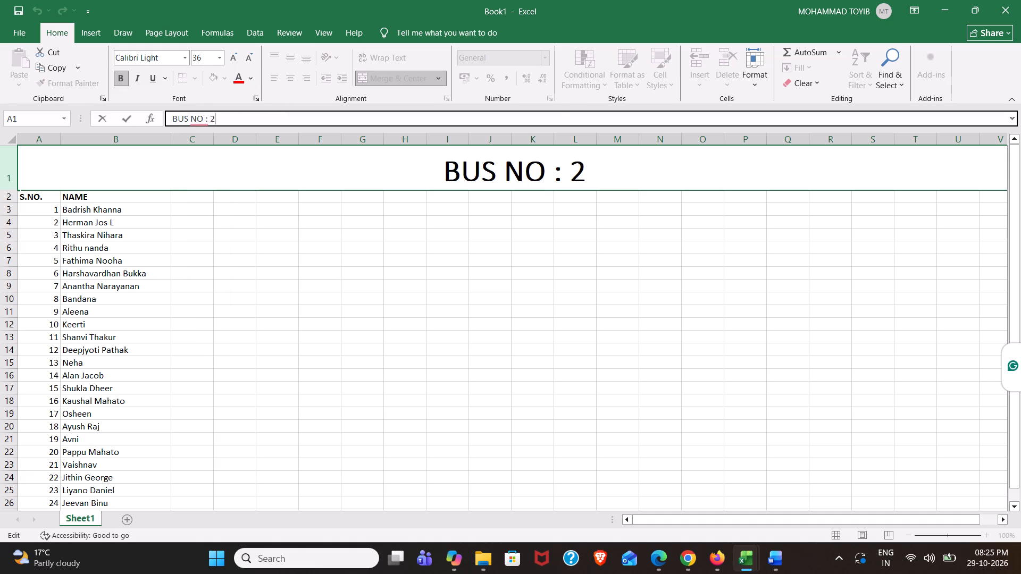
pyautogui.doubleClick(519, 186)
pyautogui.click(637, 184)
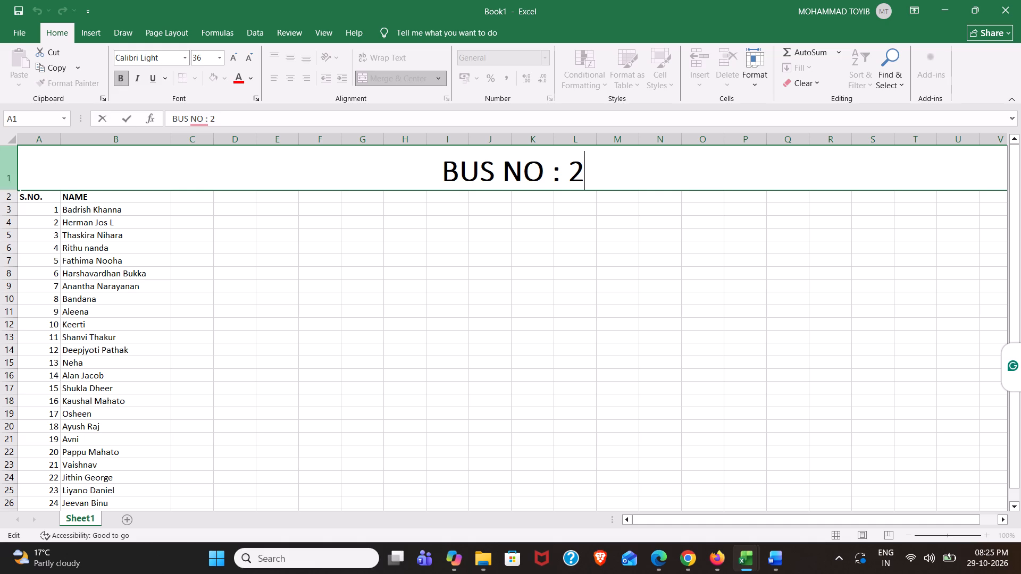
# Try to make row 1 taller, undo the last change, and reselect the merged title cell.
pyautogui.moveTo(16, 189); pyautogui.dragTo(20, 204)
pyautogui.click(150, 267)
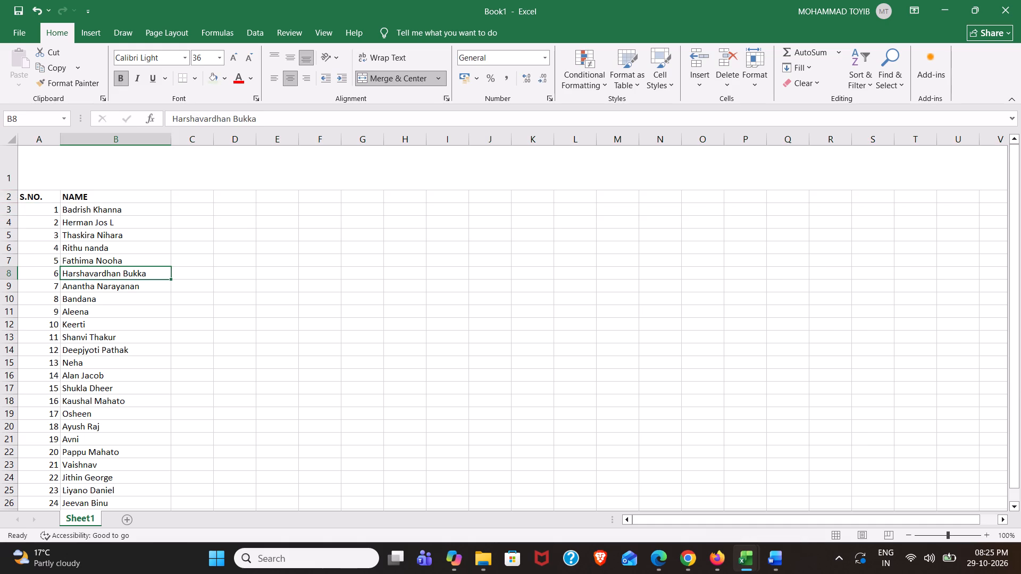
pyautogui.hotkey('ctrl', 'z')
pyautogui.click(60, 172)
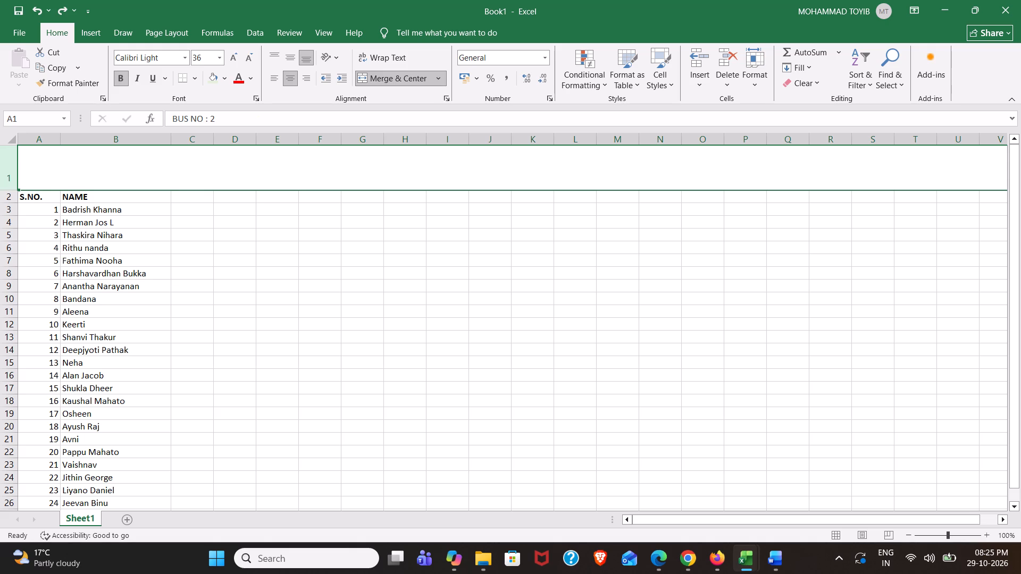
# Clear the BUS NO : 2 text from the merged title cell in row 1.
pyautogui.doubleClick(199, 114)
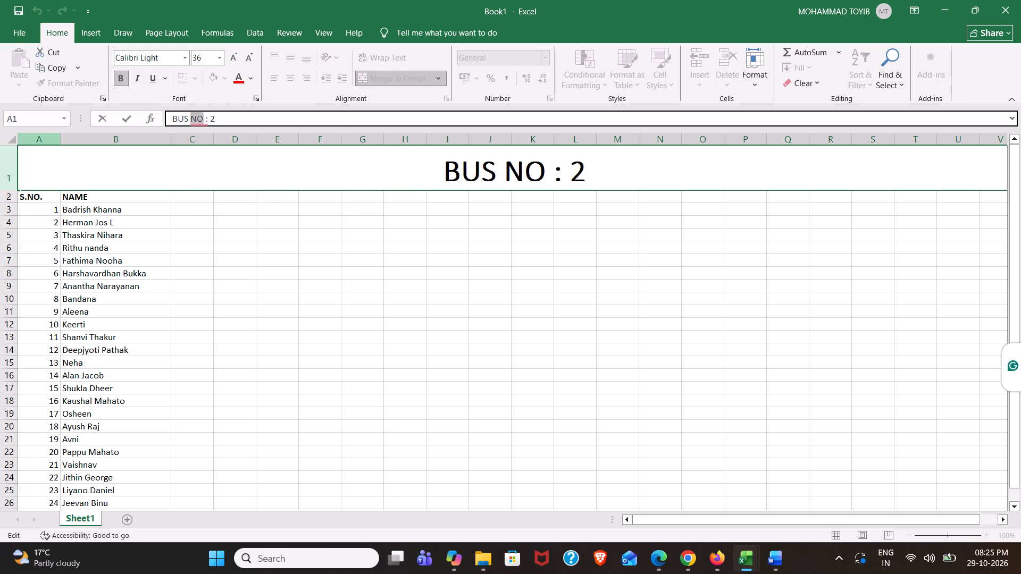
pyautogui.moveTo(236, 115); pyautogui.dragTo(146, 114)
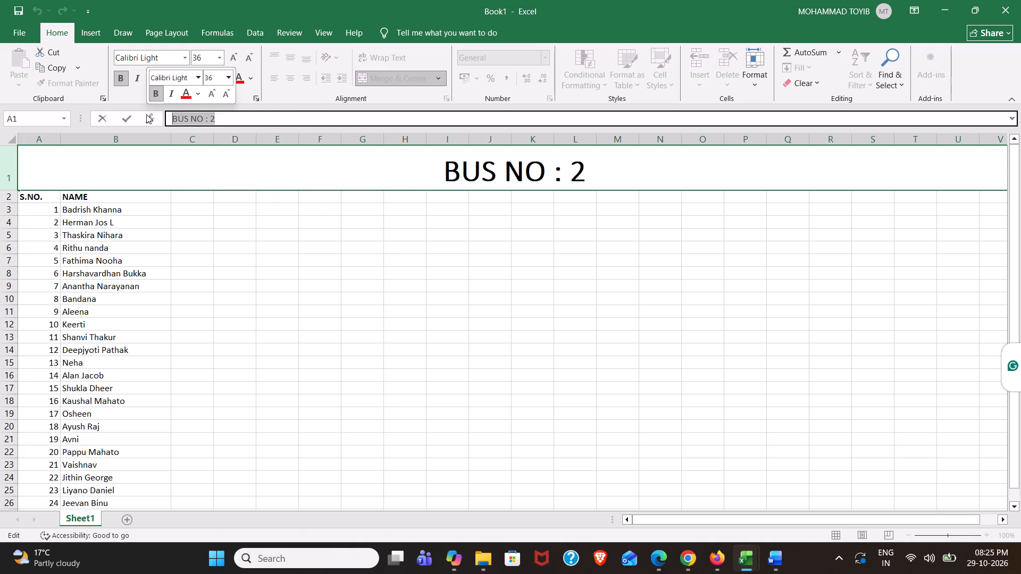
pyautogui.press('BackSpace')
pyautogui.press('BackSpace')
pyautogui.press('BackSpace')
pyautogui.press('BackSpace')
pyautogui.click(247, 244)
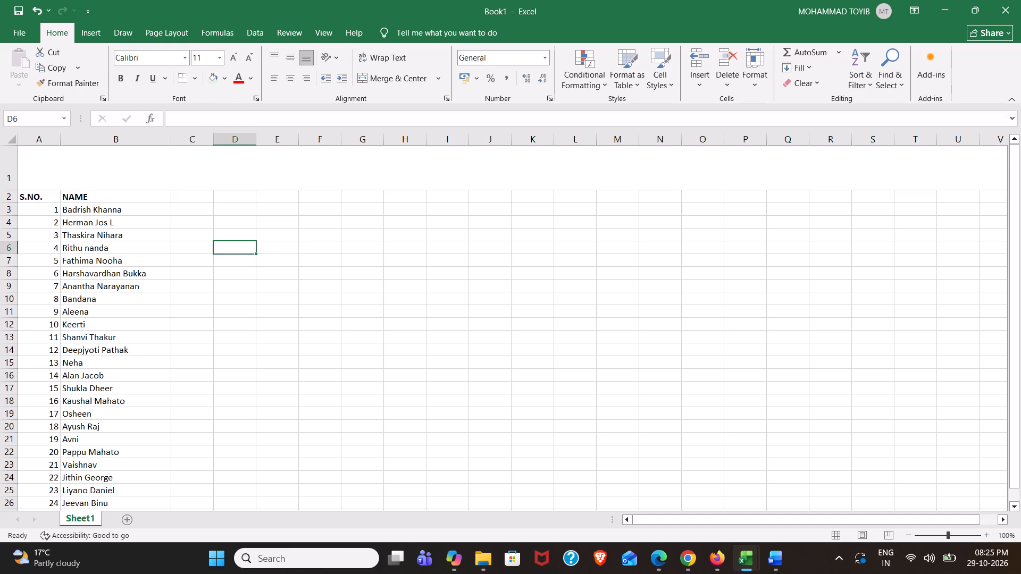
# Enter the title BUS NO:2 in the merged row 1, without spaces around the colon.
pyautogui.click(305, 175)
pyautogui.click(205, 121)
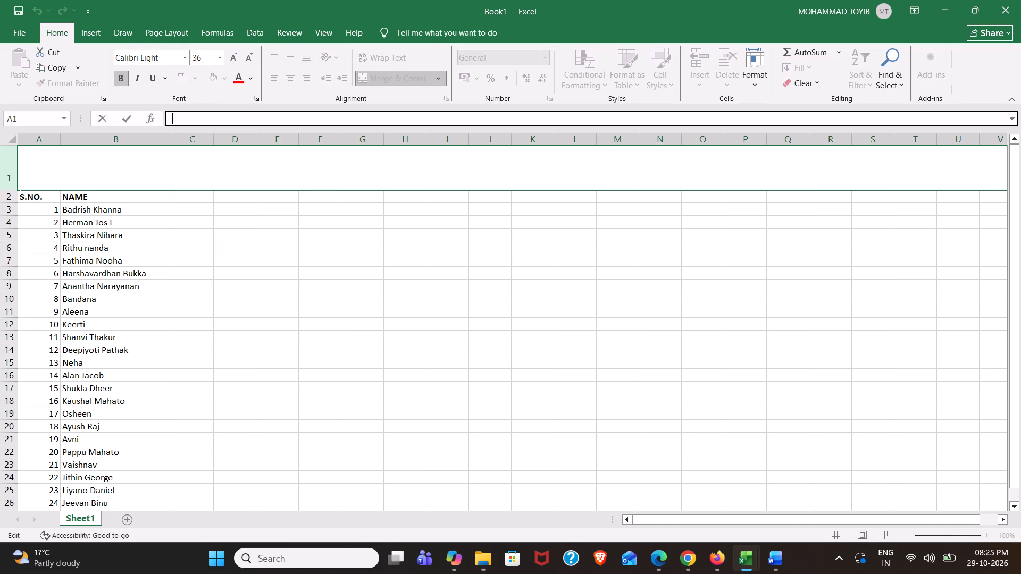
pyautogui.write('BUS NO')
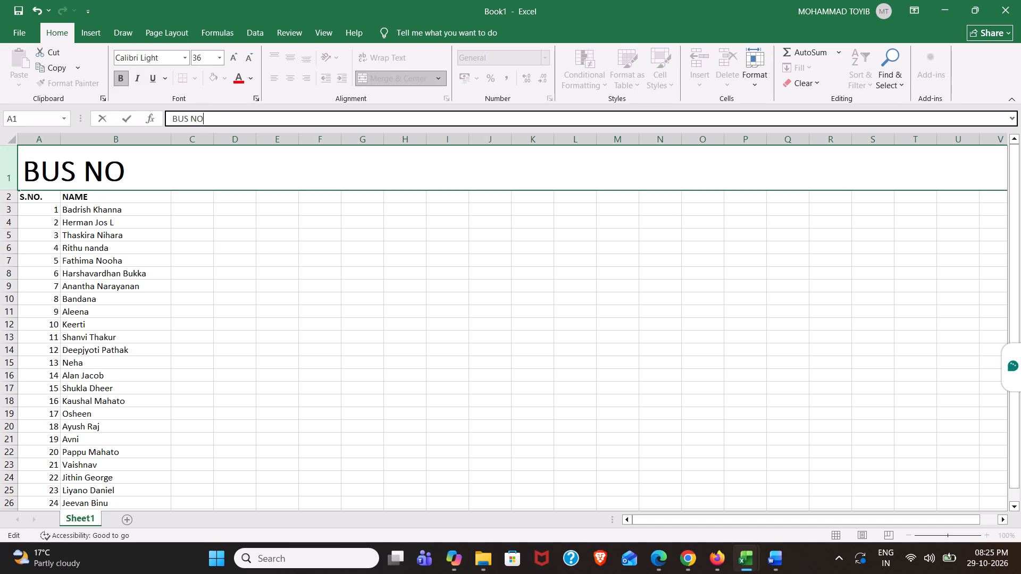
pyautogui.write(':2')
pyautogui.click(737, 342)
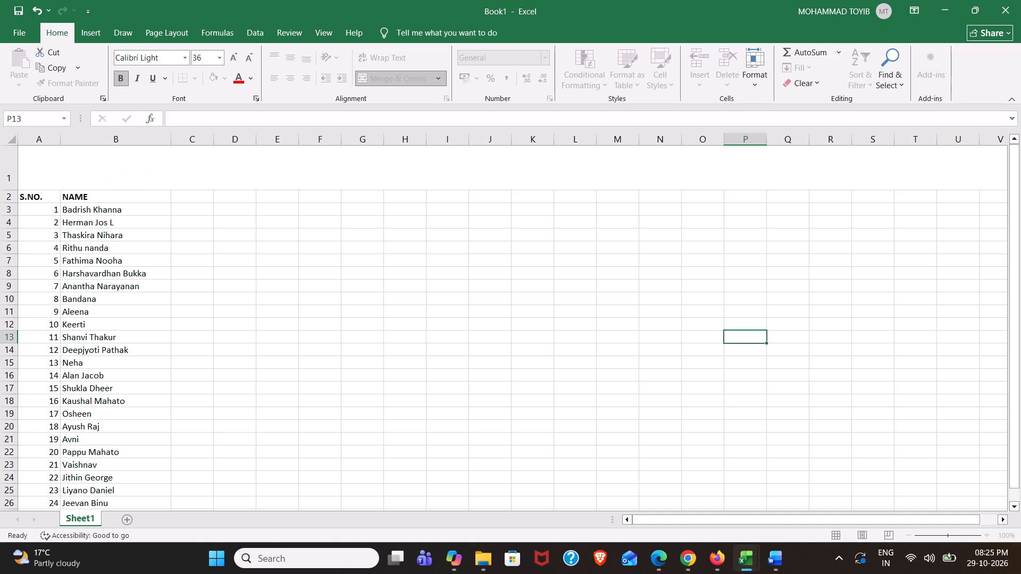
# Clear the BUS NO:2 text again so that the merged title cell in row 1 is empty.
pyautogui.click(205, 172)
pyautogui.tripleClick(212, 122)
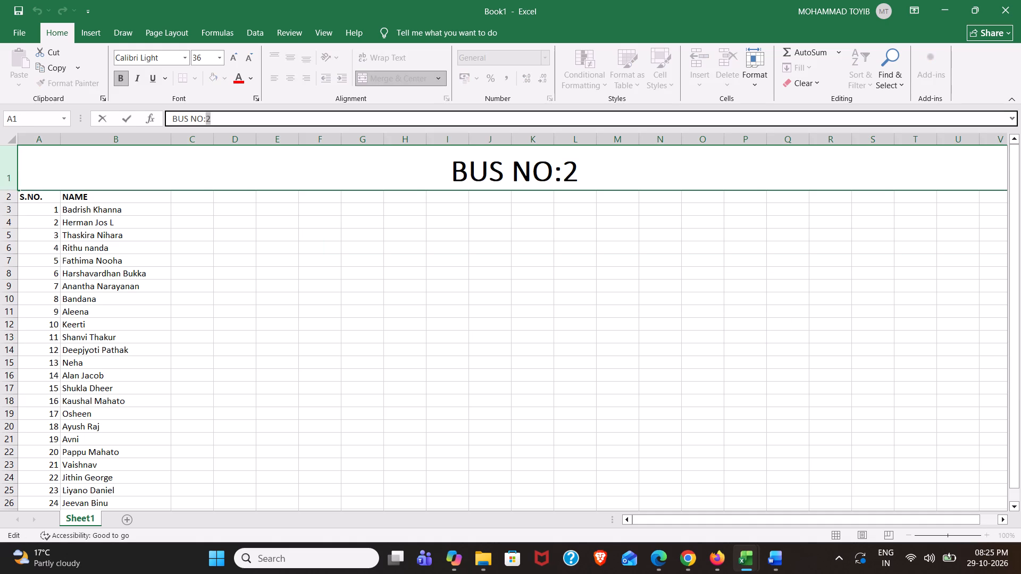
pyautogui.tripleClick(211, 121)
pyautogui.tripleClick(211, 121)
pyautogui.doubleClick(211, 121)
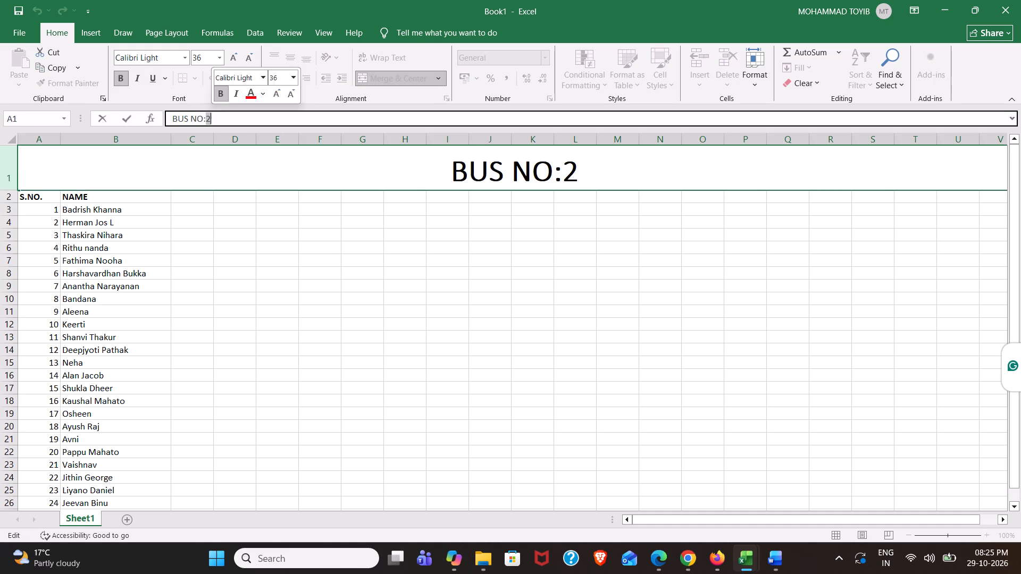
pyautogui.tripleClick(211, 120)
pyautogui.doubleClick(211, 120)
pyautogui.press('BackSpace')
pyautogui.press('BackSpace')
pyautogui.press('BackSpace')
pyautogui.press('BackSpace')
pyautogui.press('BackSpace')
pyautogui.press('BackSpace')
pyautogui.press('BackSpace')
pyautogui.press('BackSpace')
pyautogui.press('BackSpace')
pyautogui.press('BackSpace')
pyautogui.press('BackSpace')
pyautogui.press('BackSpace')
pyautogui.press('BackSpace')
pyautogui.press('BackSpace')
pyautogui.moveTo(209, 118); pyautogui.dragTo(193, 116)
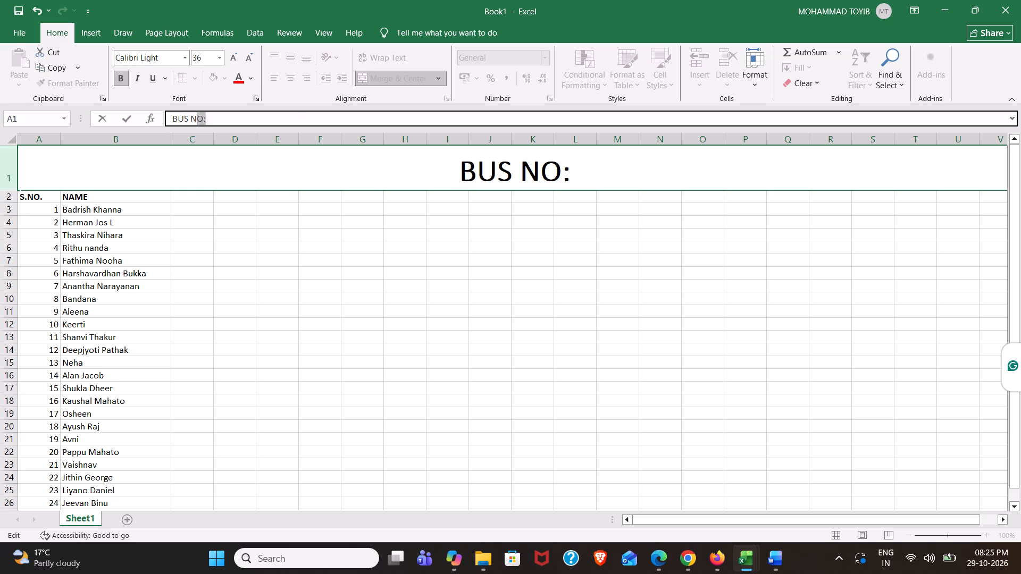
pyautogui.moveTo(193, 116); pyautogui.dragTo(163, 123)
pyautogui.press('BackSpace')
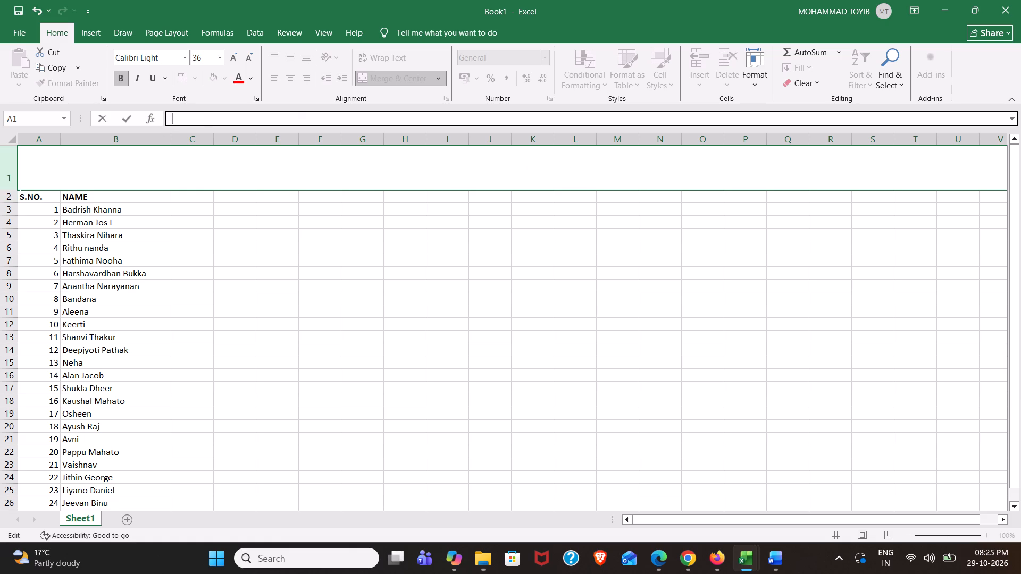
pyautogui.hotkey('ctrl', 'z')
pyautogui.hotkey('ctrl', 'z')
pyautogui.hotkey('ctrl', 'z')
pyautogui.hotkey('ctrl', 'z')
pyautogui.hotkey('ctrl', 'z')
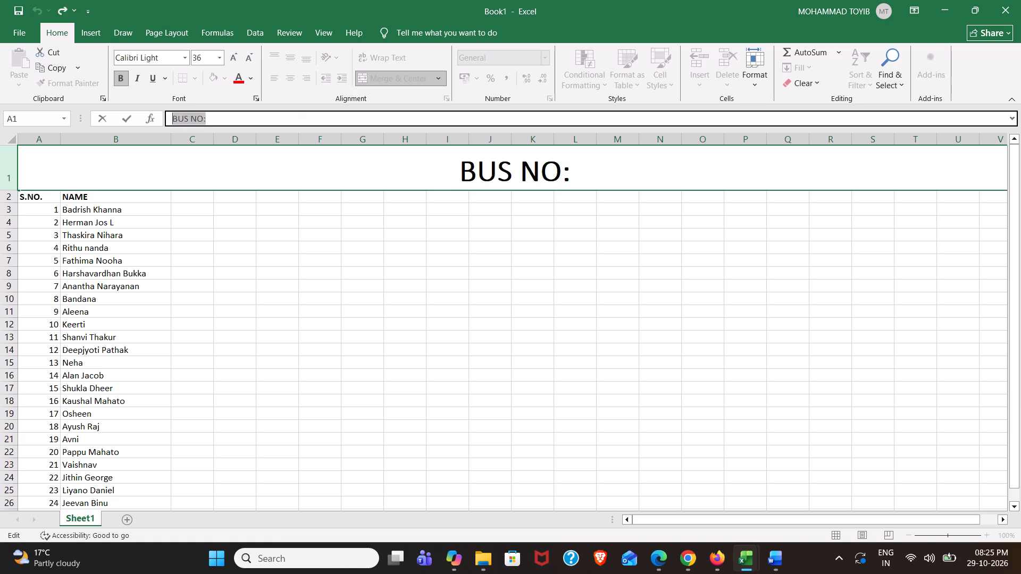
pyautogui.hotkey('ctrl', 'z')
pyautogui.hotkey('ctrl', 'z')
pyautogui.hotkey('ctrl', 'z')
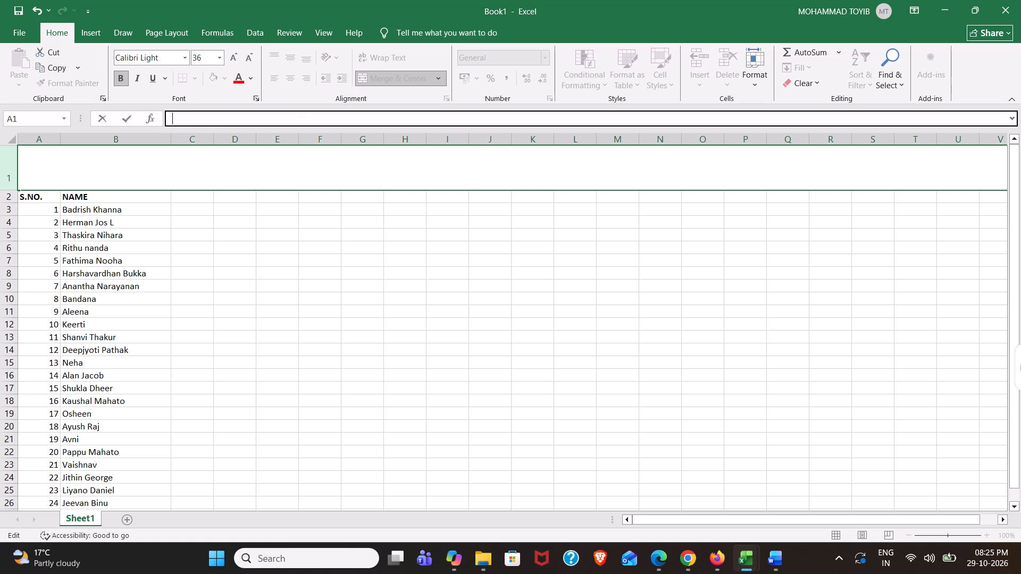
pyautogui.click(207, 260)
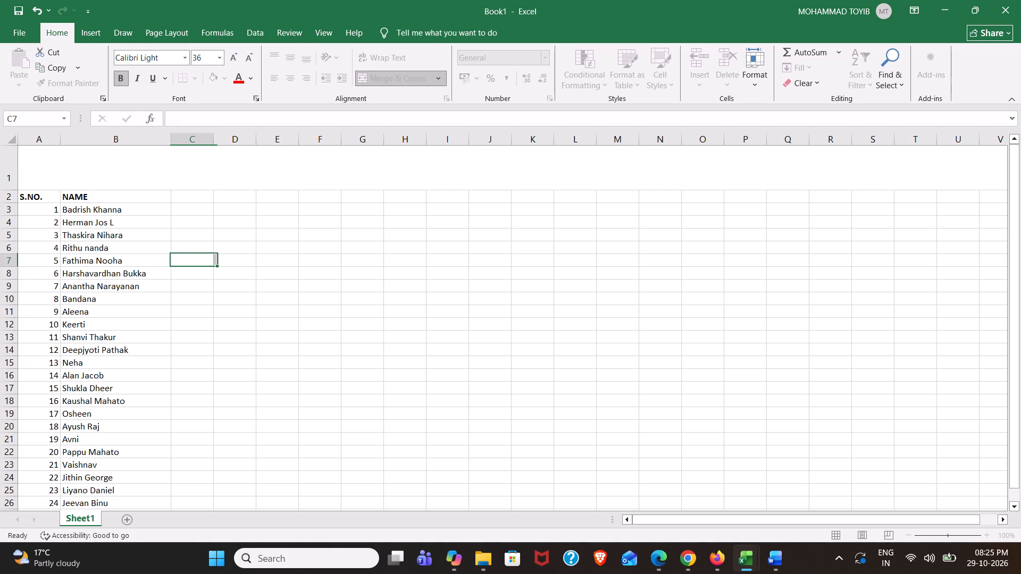
# Delete the empty merged title row above the S.NO. and NAME headers.
pyautogui.click(64, 173)
pyautogui.rightClick(6, 178)
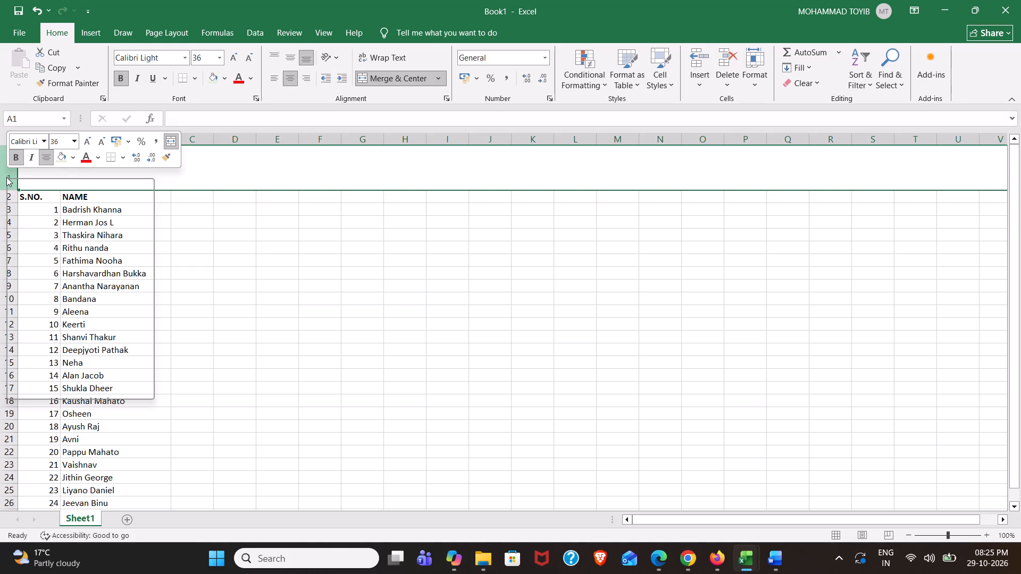
pyautogui.click(74, 307)
pyautogui.click(315, 237)
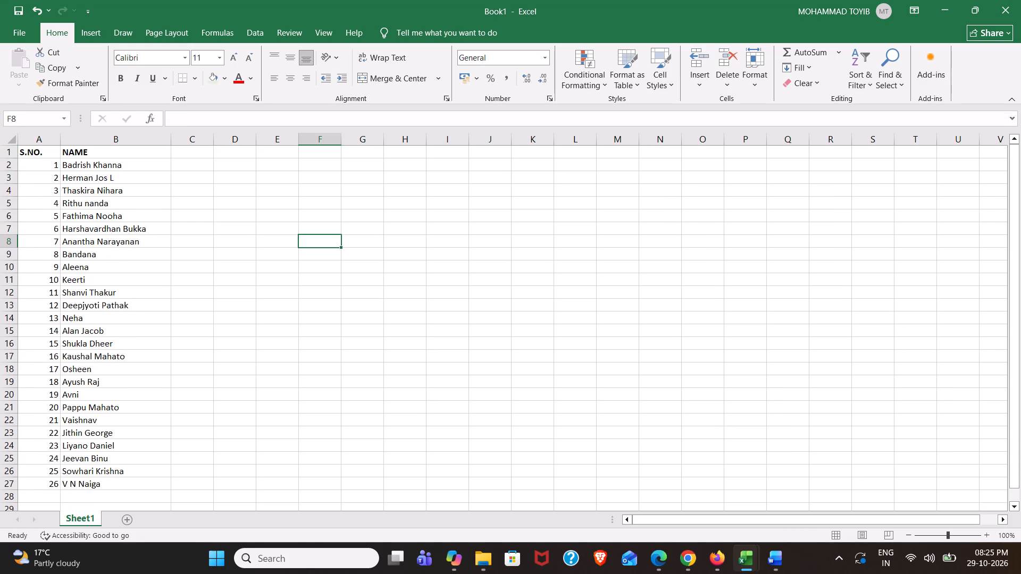
# Insert a new blank row above the S.NO. and NAME headers, and merge and centre it across.
pyautogui.rightClick(13, 147)
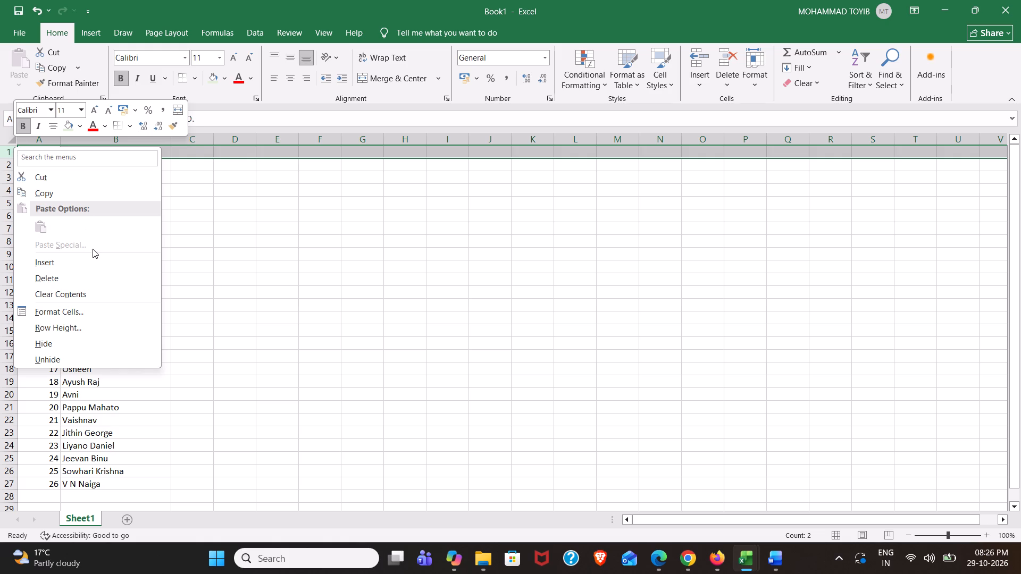
pyautogui.click(94, 256)
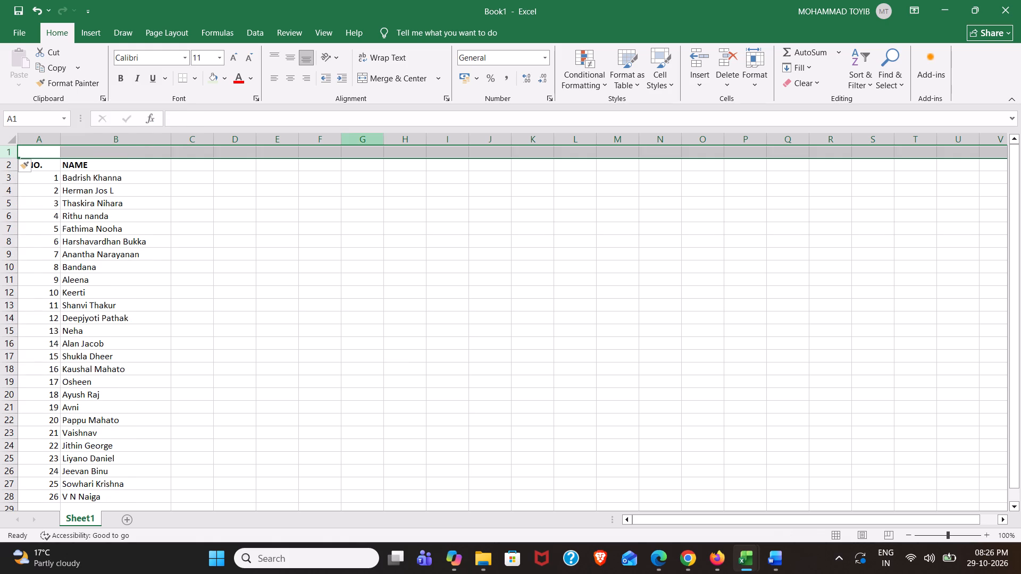
pyautogui.click(413, 80)
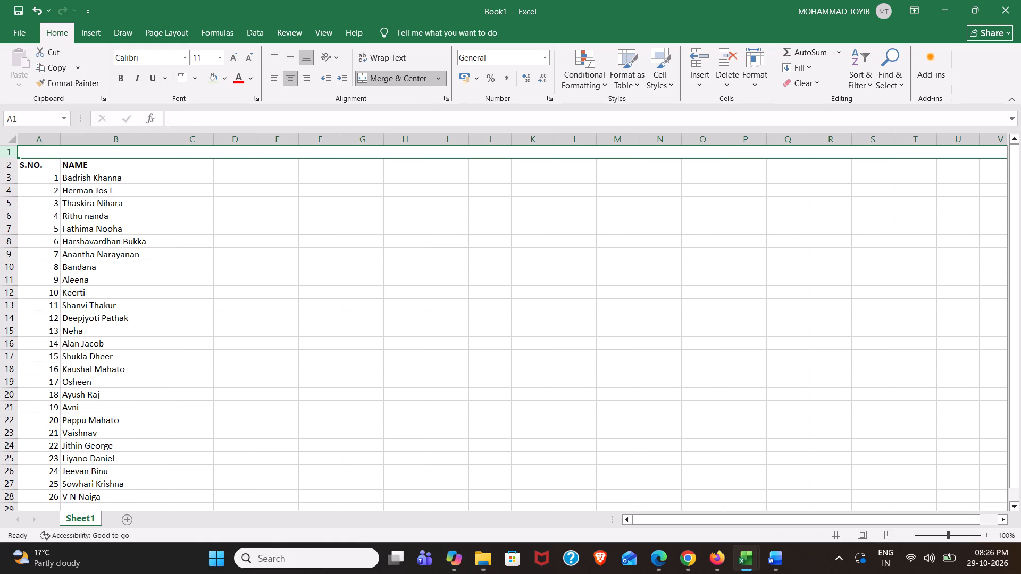
# Enter the title BUS NO:3 in the merged row 1.
pyautogui.click(292, 117)
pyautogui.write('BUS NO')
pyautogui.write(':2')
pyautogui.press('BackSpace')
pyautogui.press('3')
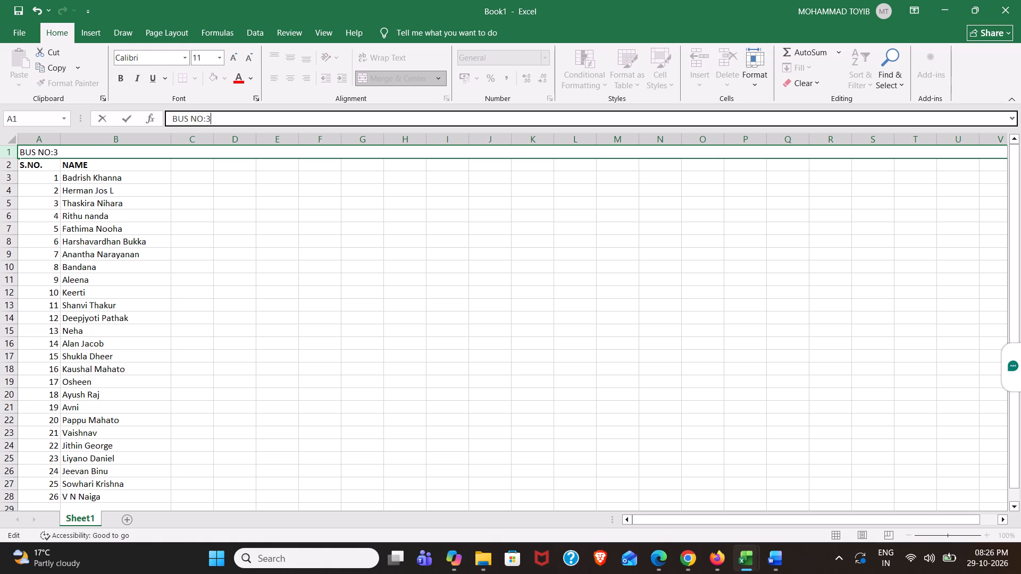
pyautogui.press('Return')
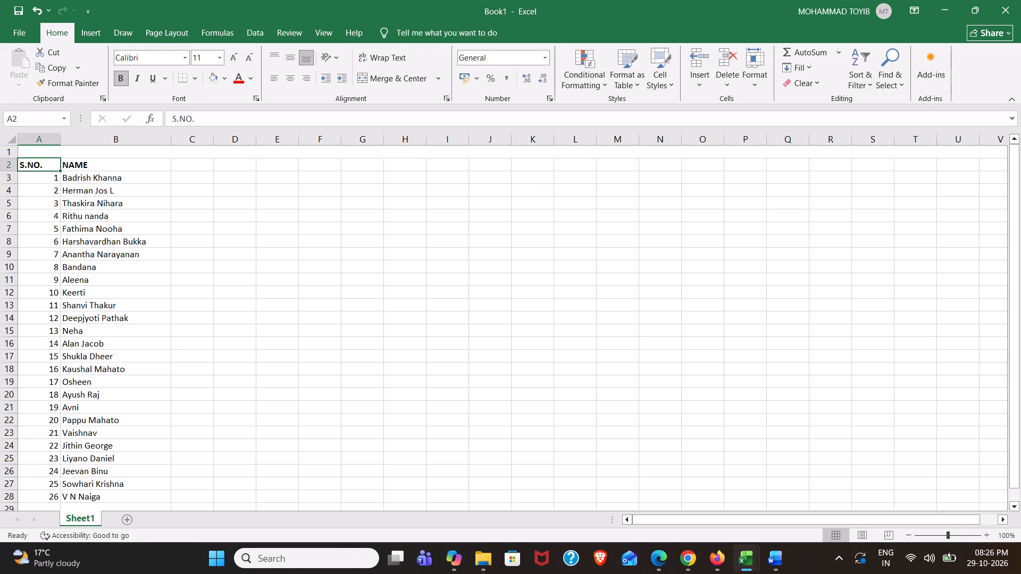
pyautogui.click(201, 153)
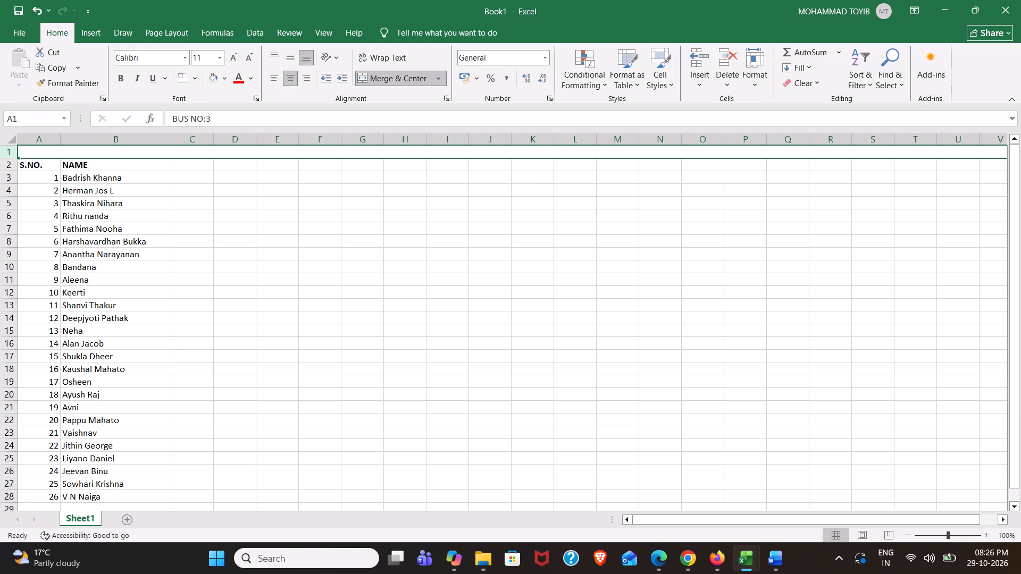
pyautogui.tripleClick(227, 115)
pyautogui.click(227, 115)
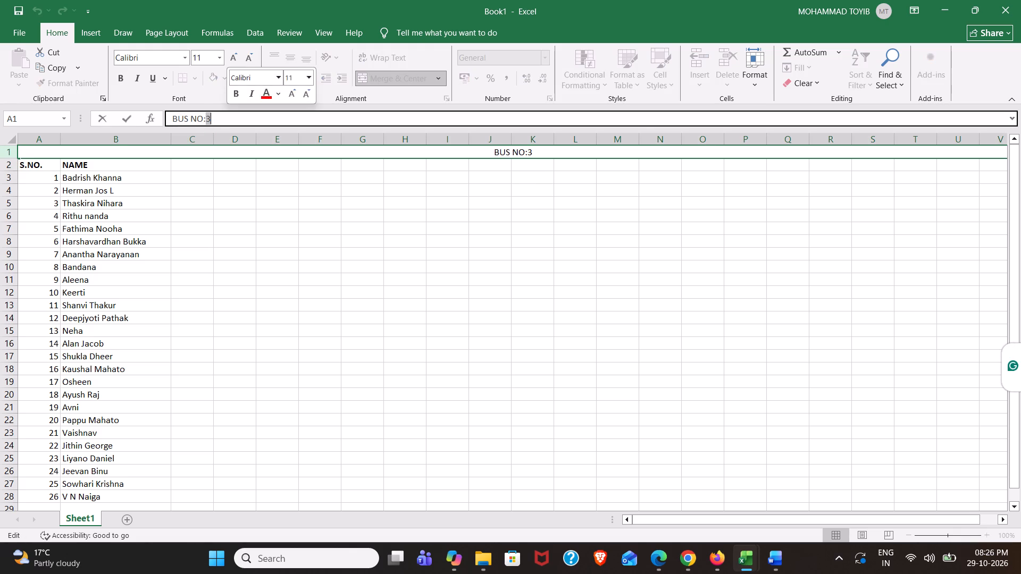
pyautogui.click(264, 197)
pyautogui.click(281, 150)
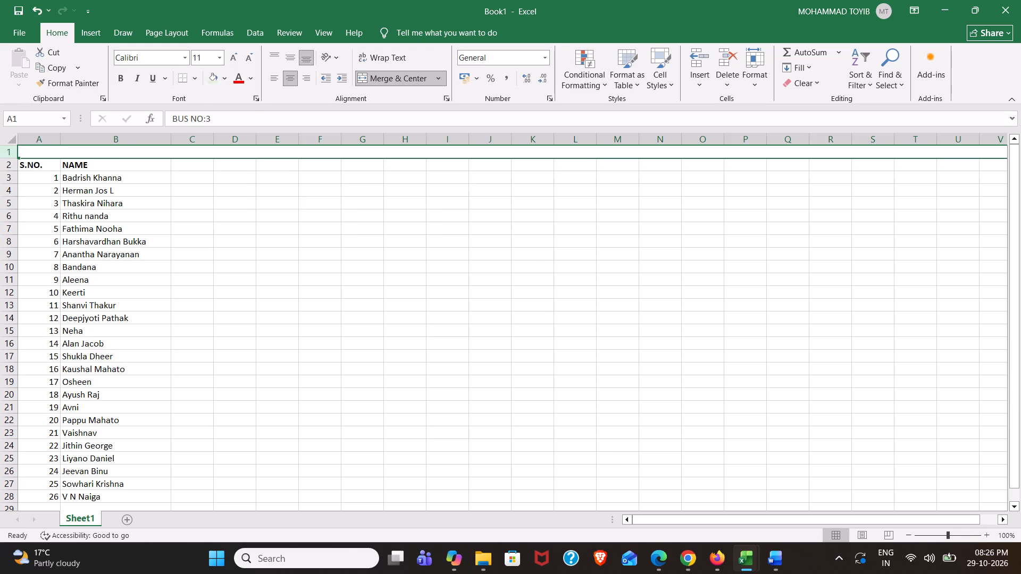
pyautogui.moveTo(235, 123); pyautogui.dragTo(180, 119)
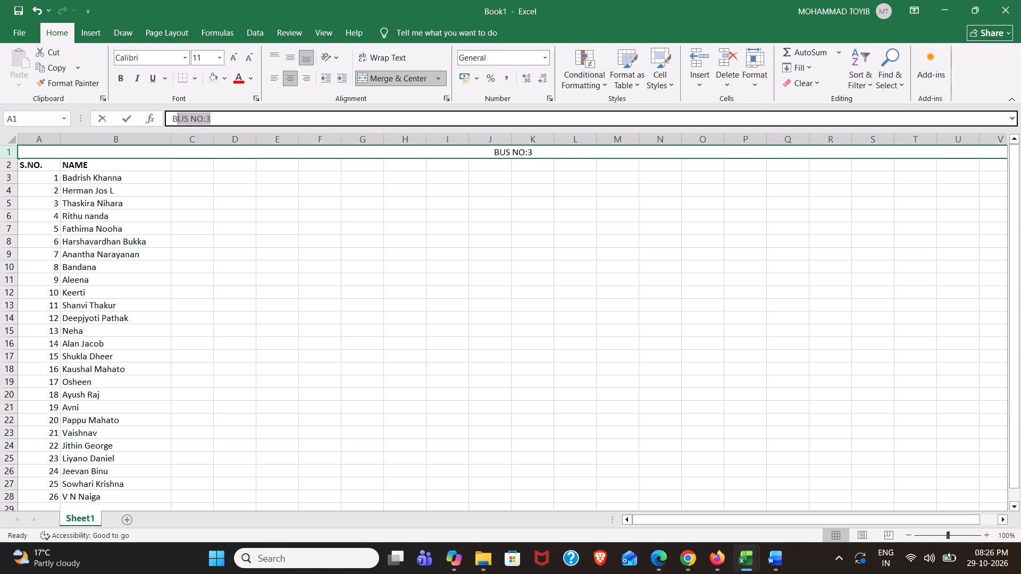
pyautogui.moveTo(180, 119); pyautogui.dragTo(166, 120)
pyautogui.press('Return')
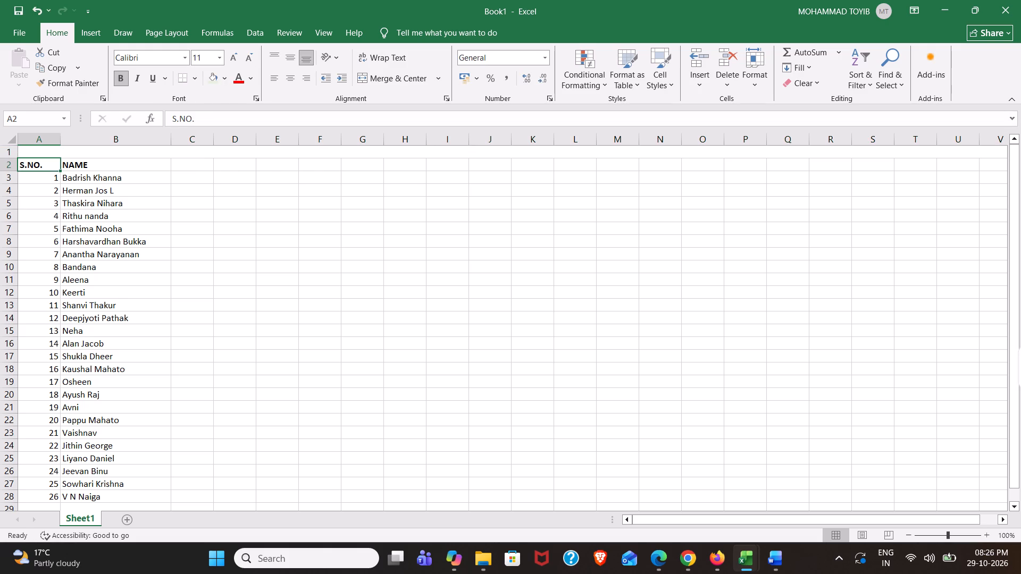
# Delete the merged BUS NO:3 title row above the S.NO. and NAME headers.
pyautogui.rightClick(14, 151)
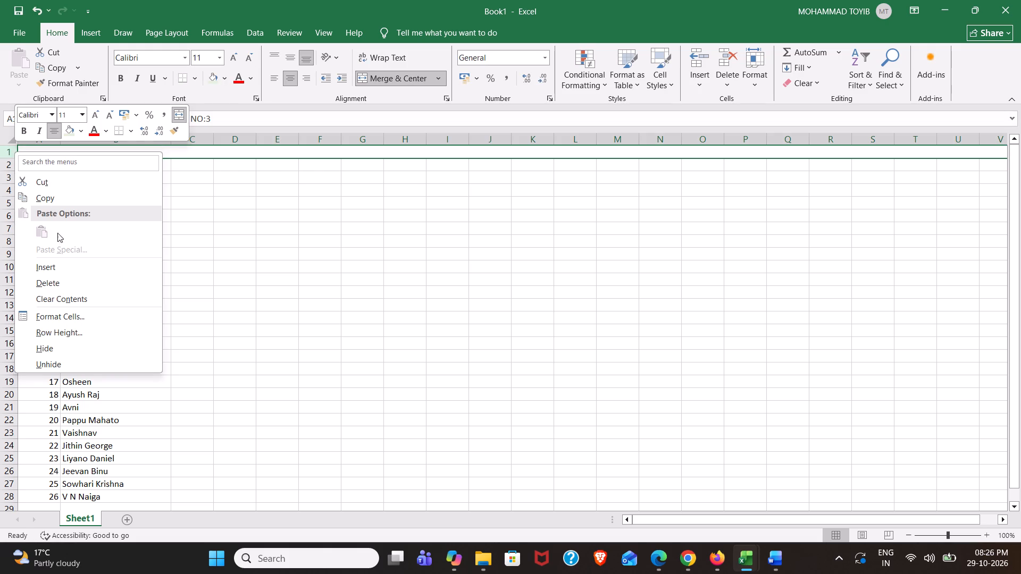
pyautogui.click(74, 281)
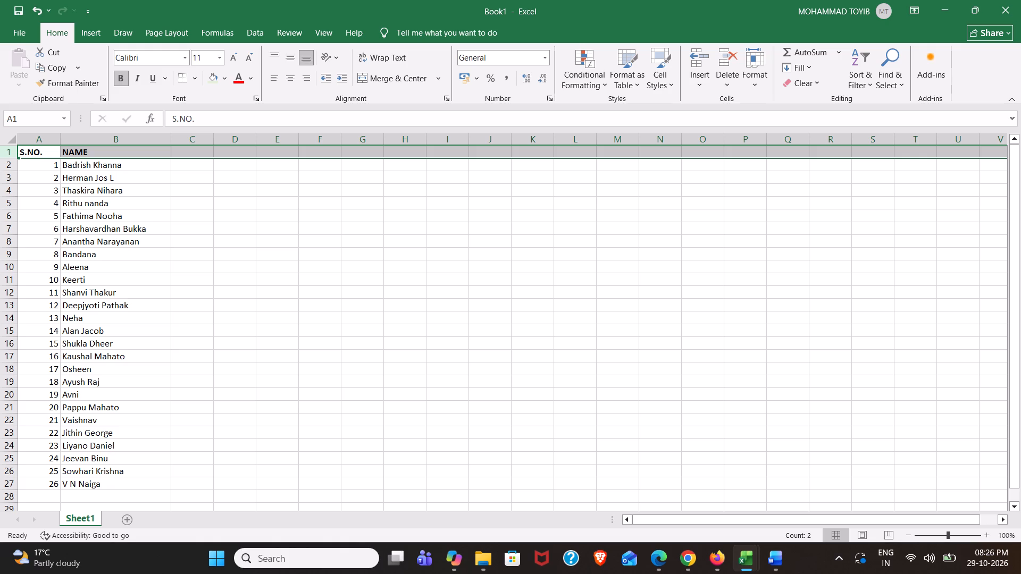
# Narrow column A so that it closely fits the S.NO. header and the serial numbers.
pyautogui.moveTo(63, 138); pyautogui.dragTo(53, 142)
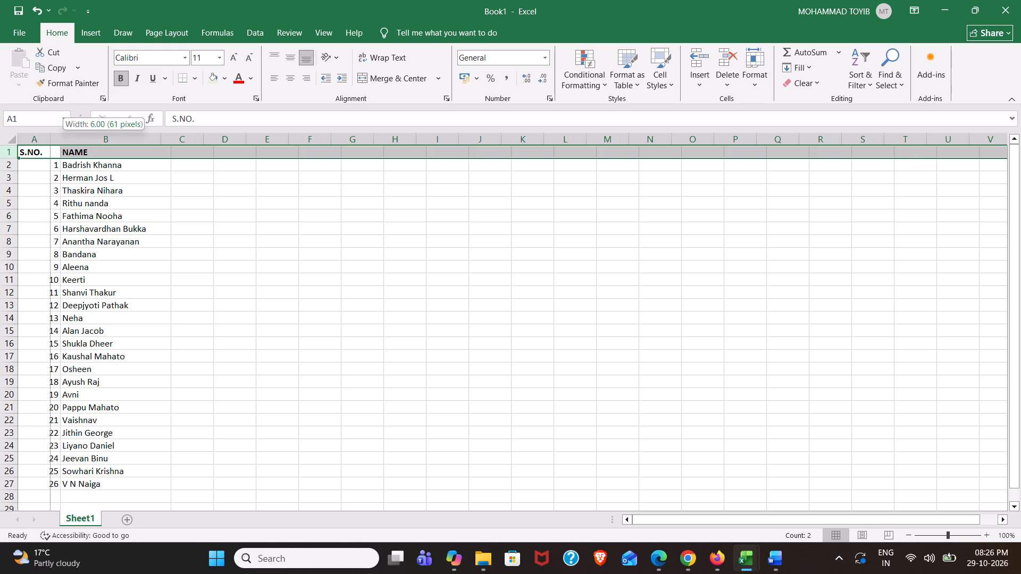
pyautogui.moveTo(53, 142); pyautogui.dragTo(51, 142)
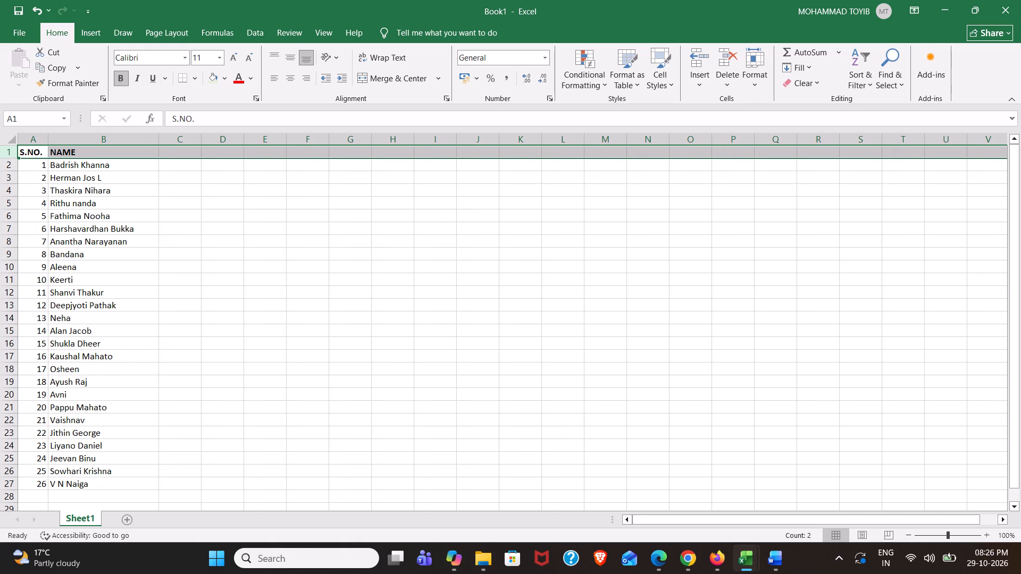
pyautogui.click(319, 282)
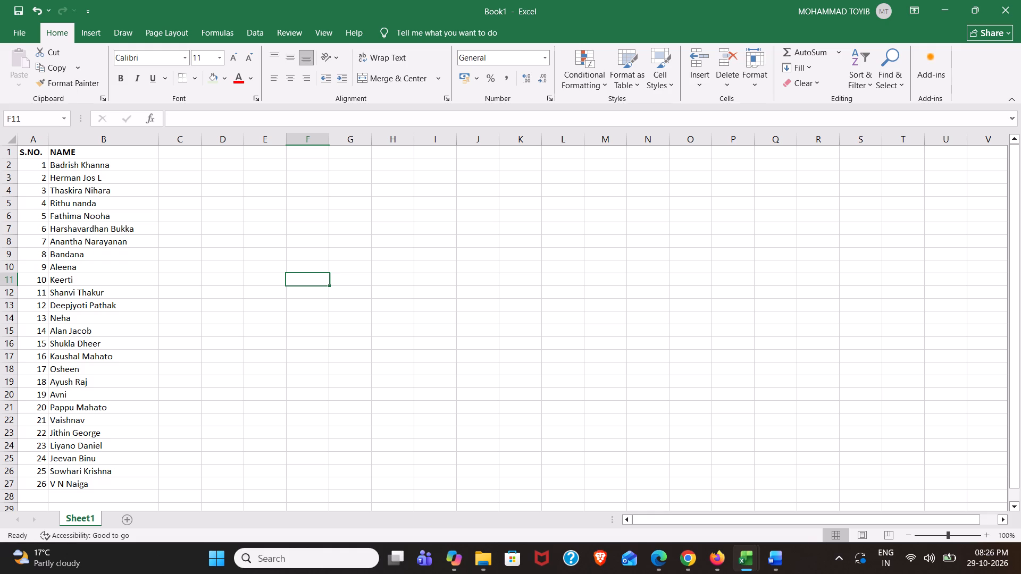
# Insert a new blank row above the S.NO. and NAME headers.
pyautogui.rightClick(12, 147)
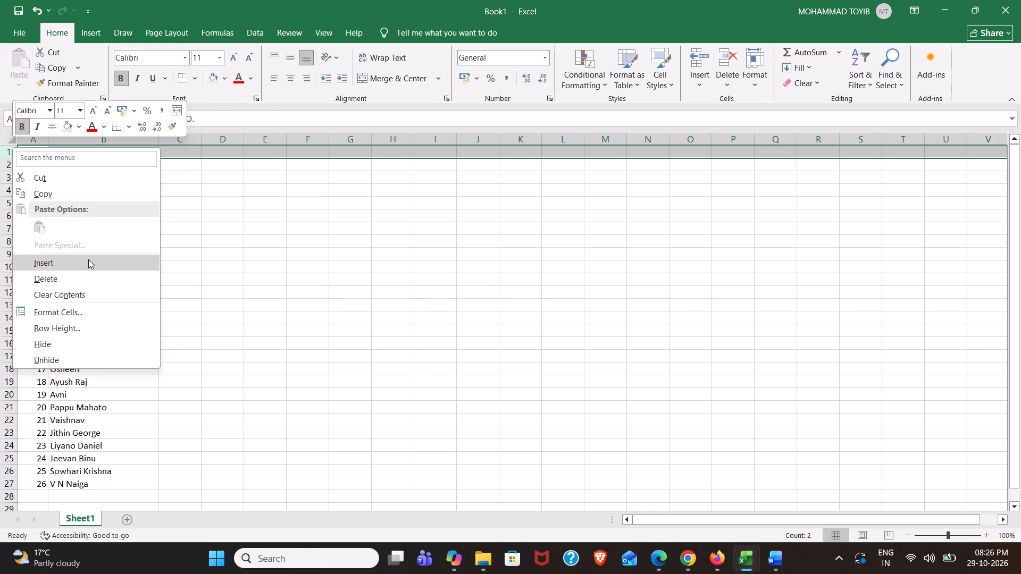
pyautogui.click(88, 259)
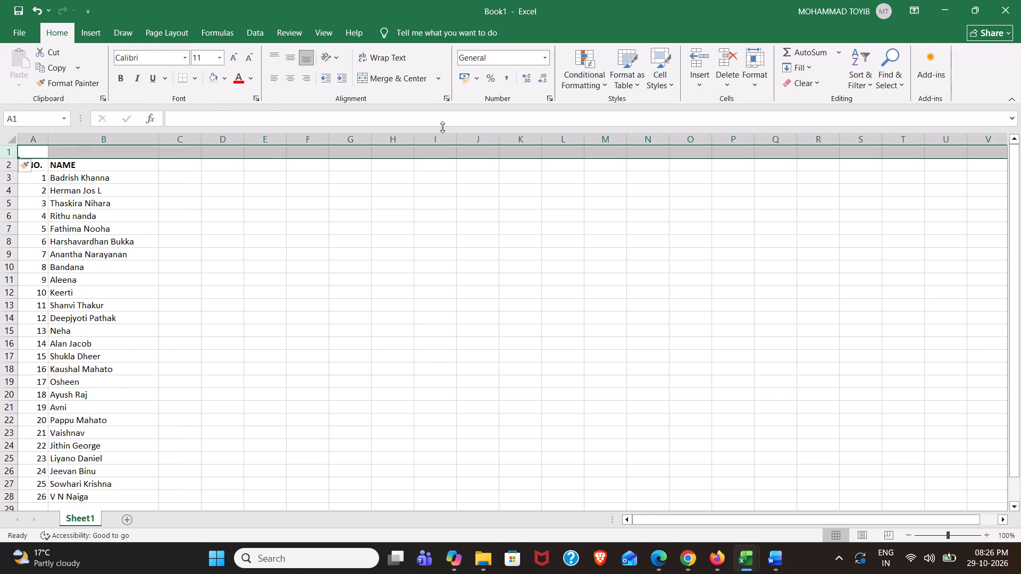
# Try to merge and centre the separately selected cells H1, I1, J1 and K1 in the blank row.
pyautogui.click(426, 155)
pyautogui.click(477, 193)
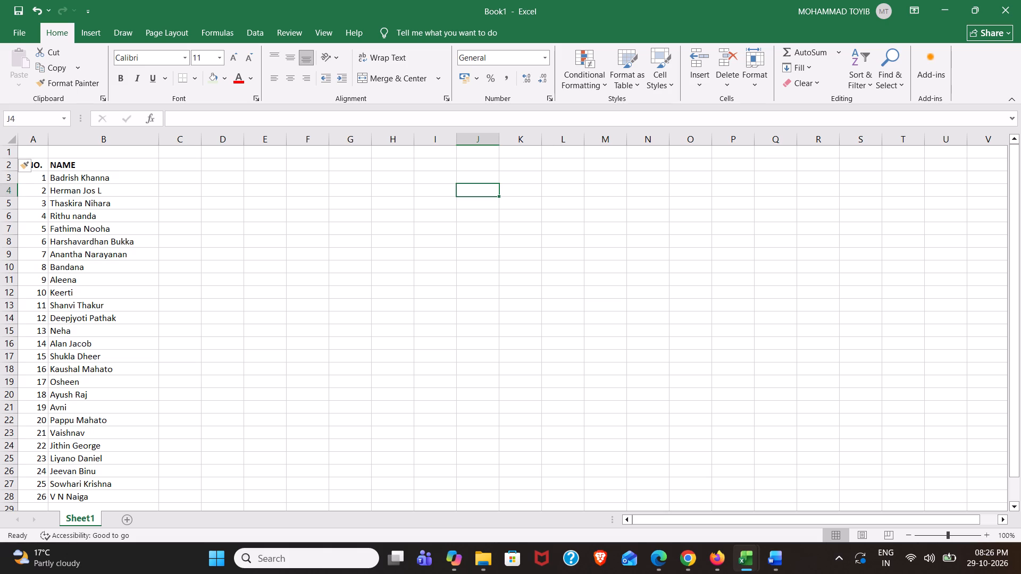
pyautogui.click(400, 152)
pyautogui.keyDown('ctrl'); pyautogui.click(446, 154); pyautogui.keyUp('ctrl')
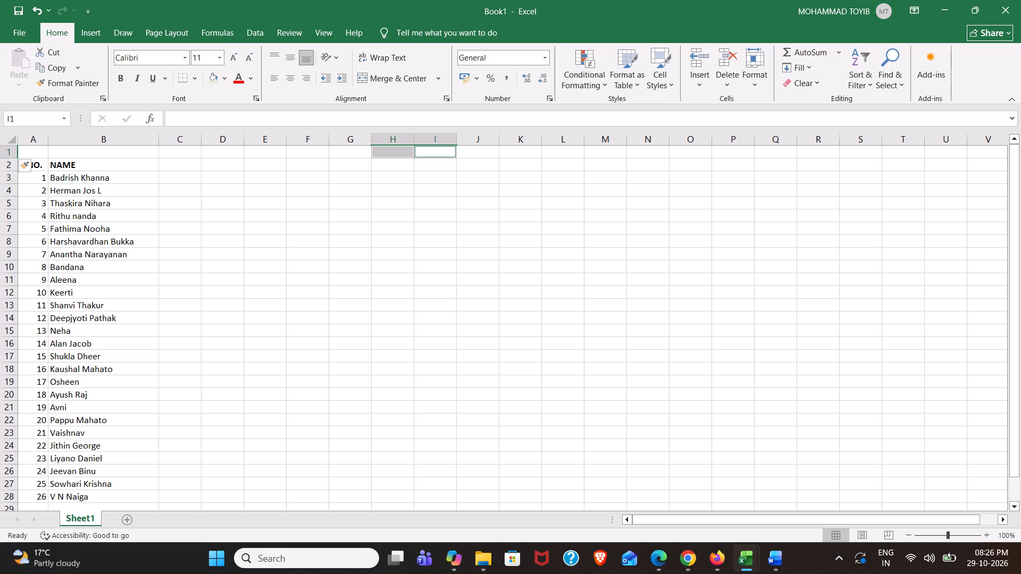
pyautogui.keyDown('ctrl'); pyautogui.click(476, 154); pyautogui.keyUp('ctrl')
pyautogui.keyDown('ctrl'); pyautogui.click(525, 153); pyautogui.keyUp('ctrl')
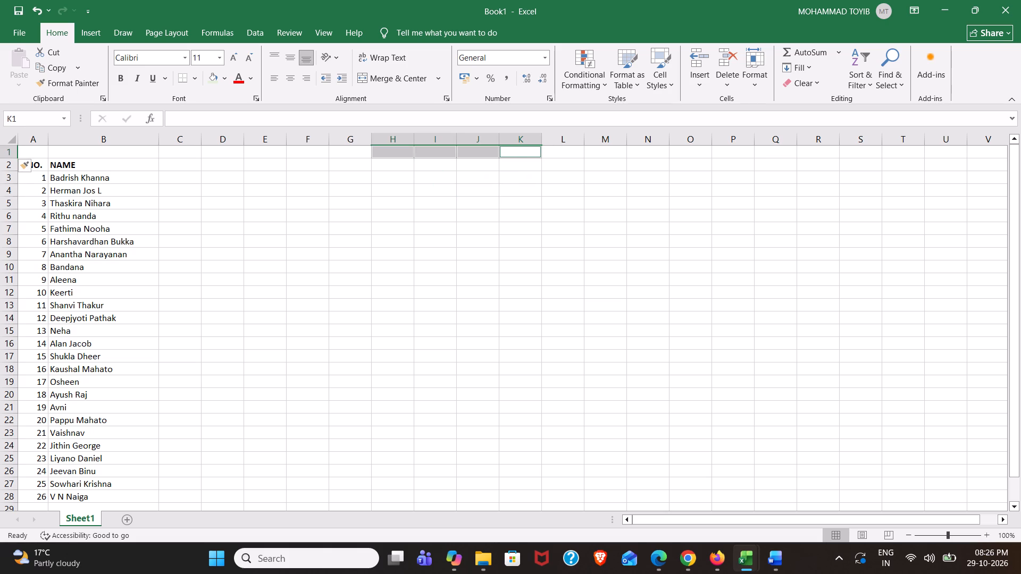
pyautogui.click(397, 85)
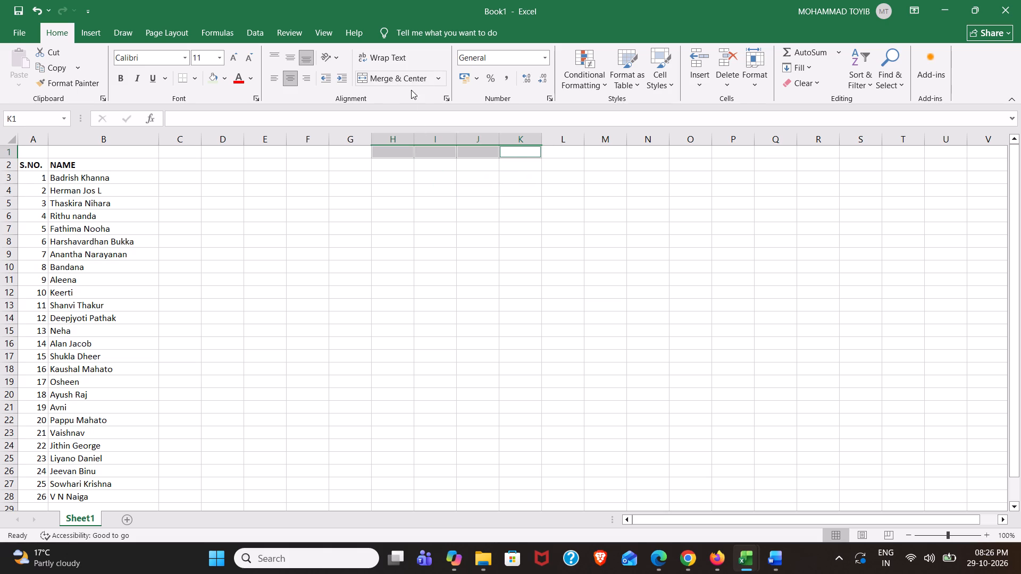
pyautogui.doubleClick(406, 79)
# Enter the title BUS NO:2 in cell I1 above the student list.
pyautogui.click(426, 152)
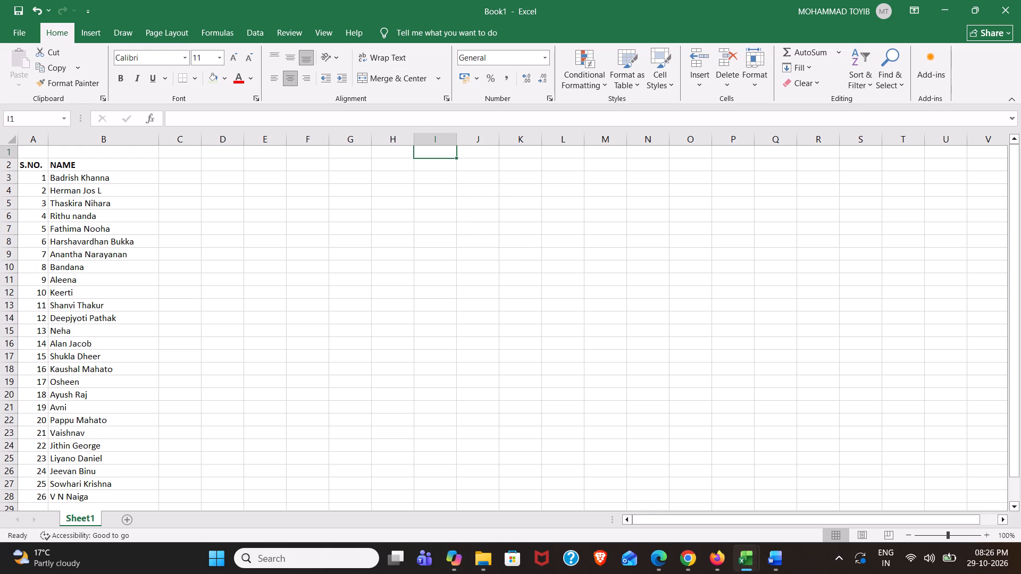
pyautogui.click(414, 192)
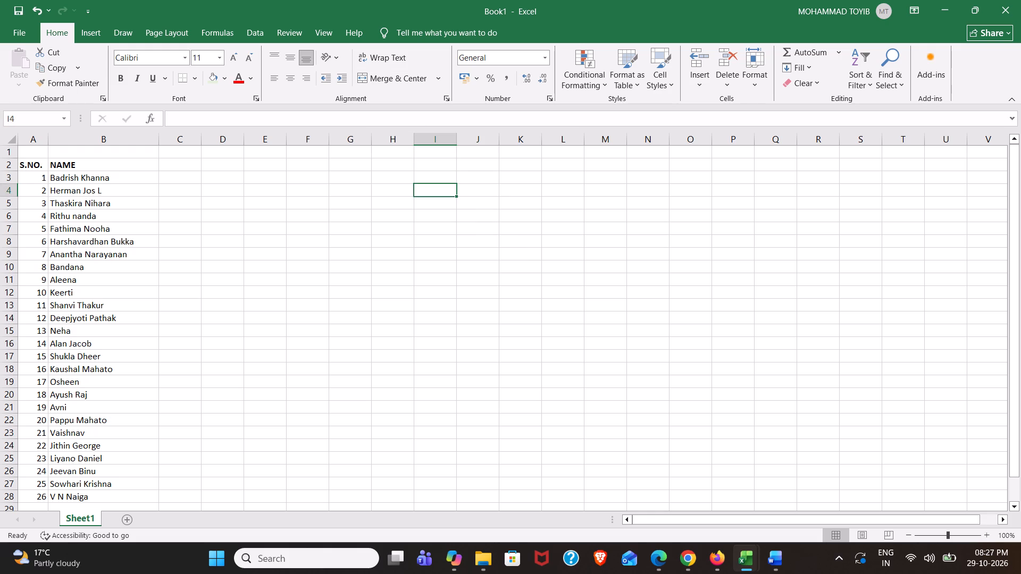
pyautogui.click(422, 156)
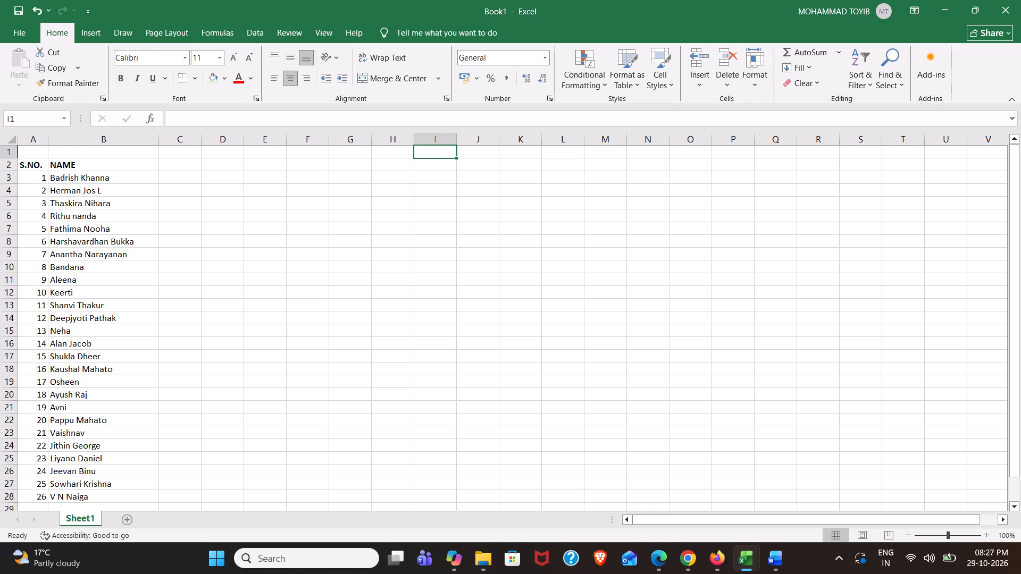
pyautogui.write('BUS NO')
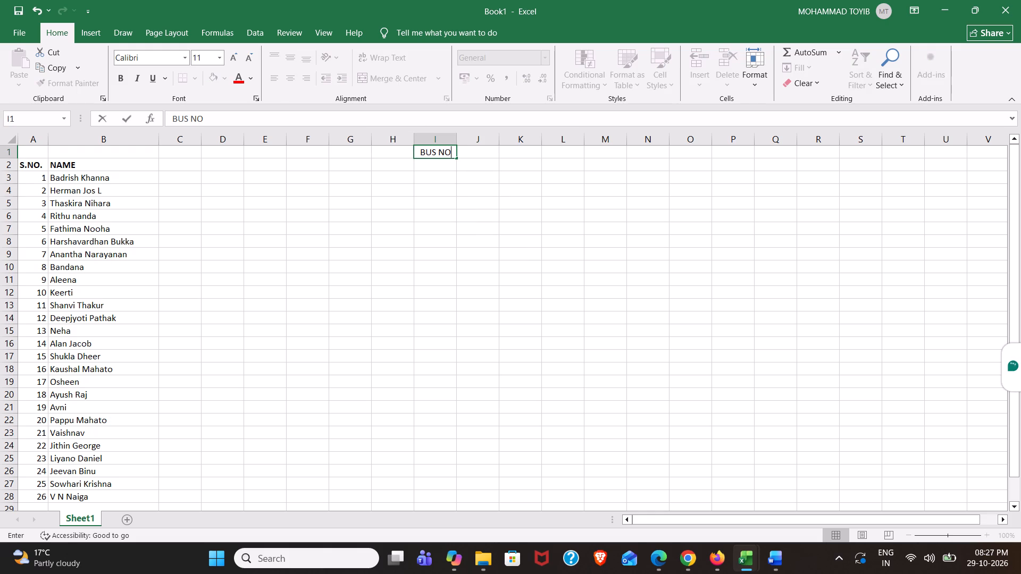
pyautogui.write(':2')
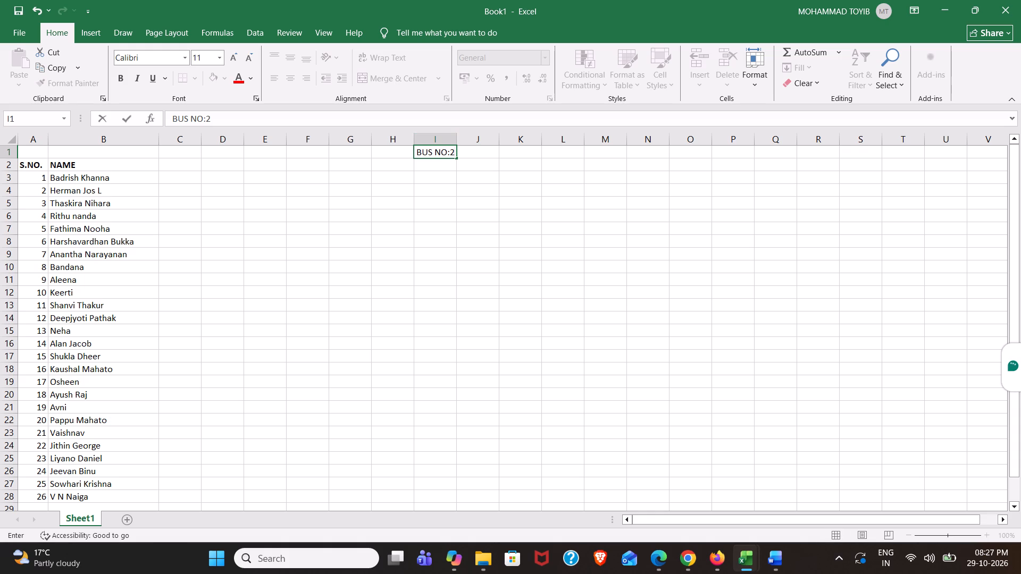
pyautogui.click(470, 199)
# Widen column I to leave space around the BUS NO:2 title.
pyautogui.click(447, 140)
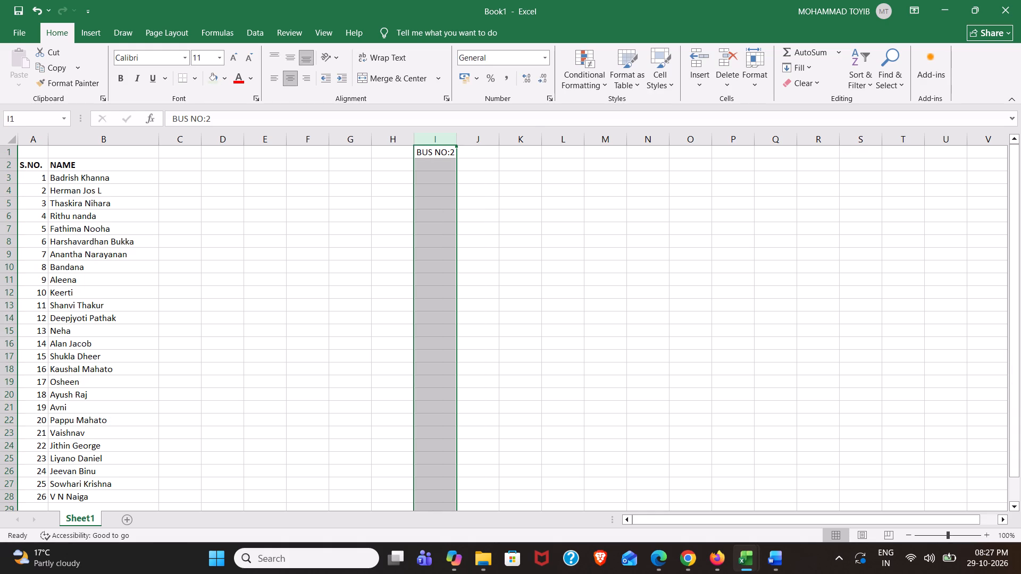
pyautogui.moveTo(456, 140); pyautogui.dragTo(489, 140)
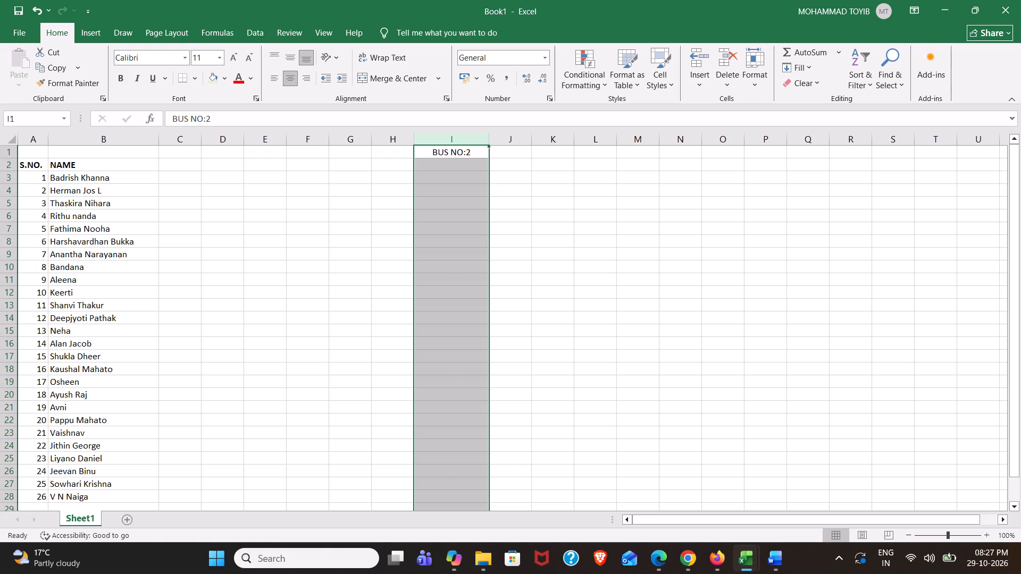
pyautogui.click(510, 192)
# Format the BUS NO:2 title in cell I1 as bold with font size 14.
pyautogui.doubleClick(462, 150)
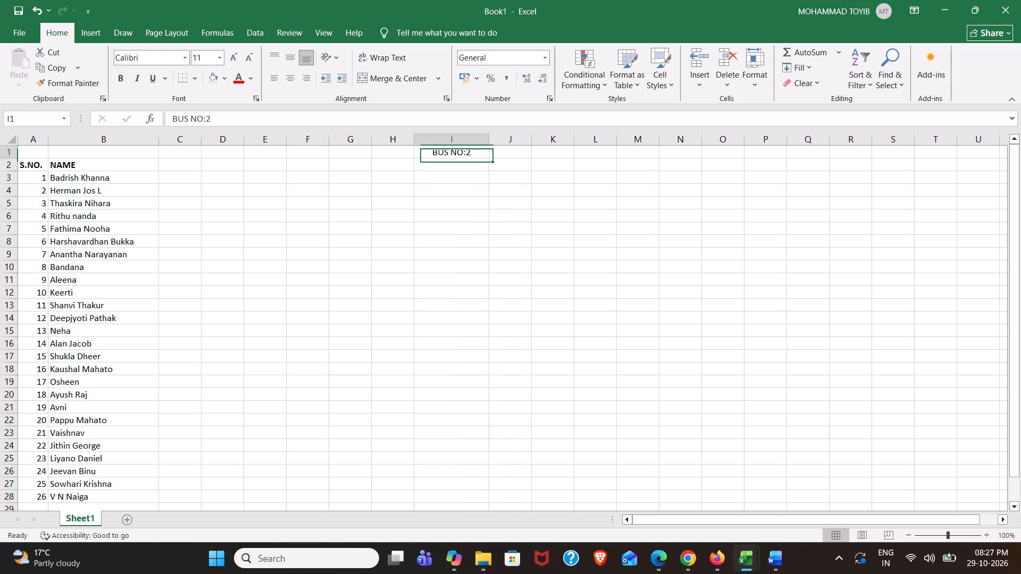
pyautogui.tripleClick(462, 150)
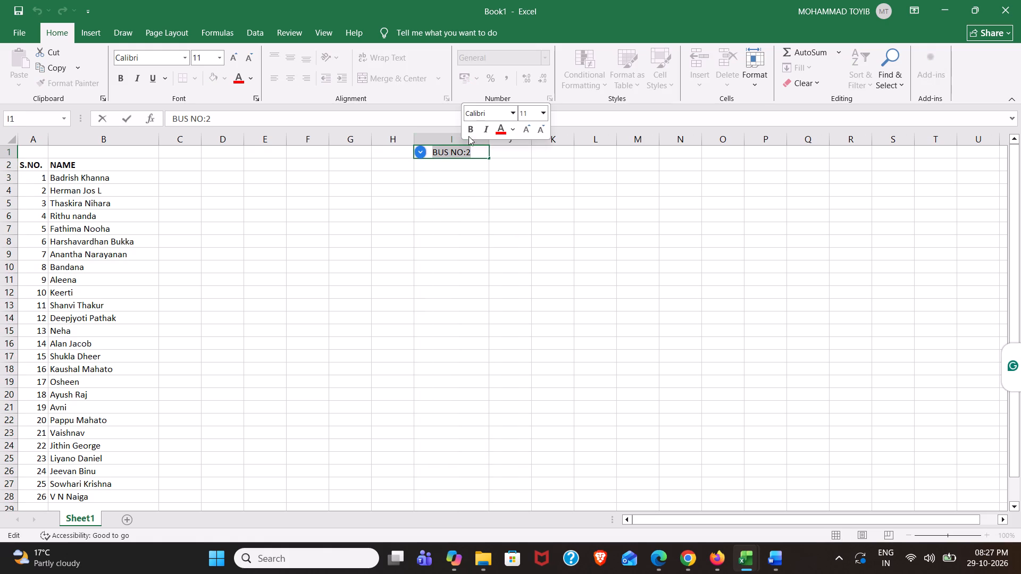
pyautogui.click(470, 130)
pyautogui.click(547, 116)
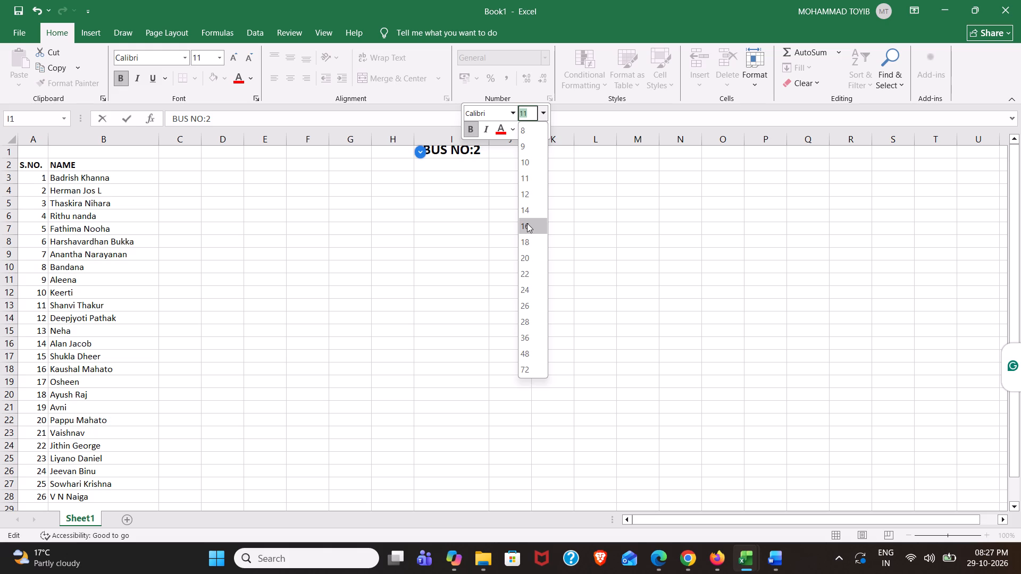
pyautogui.click(526, 214)
pyautogui.click(579, 193)
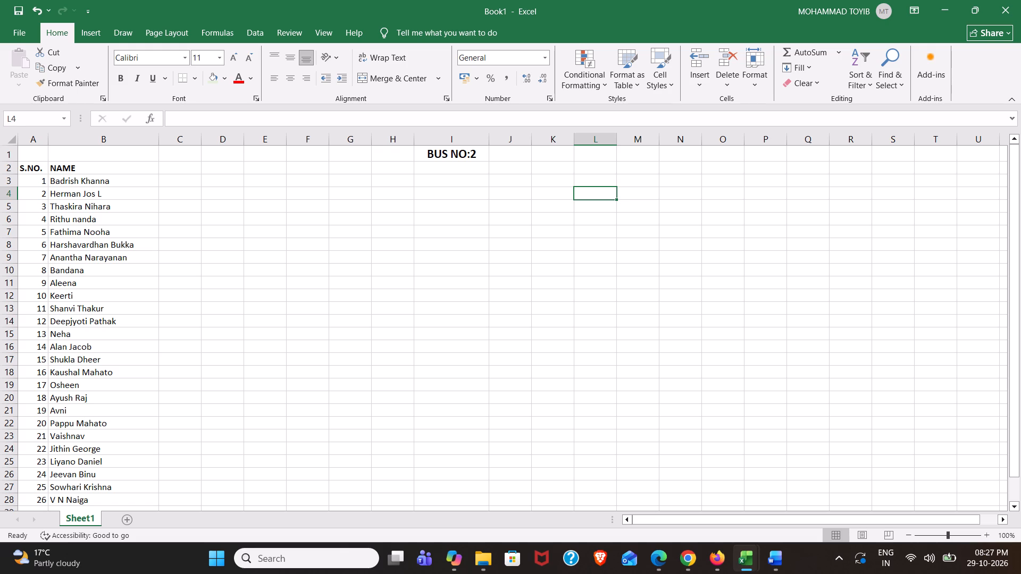
pyautogui.click(186, 171)
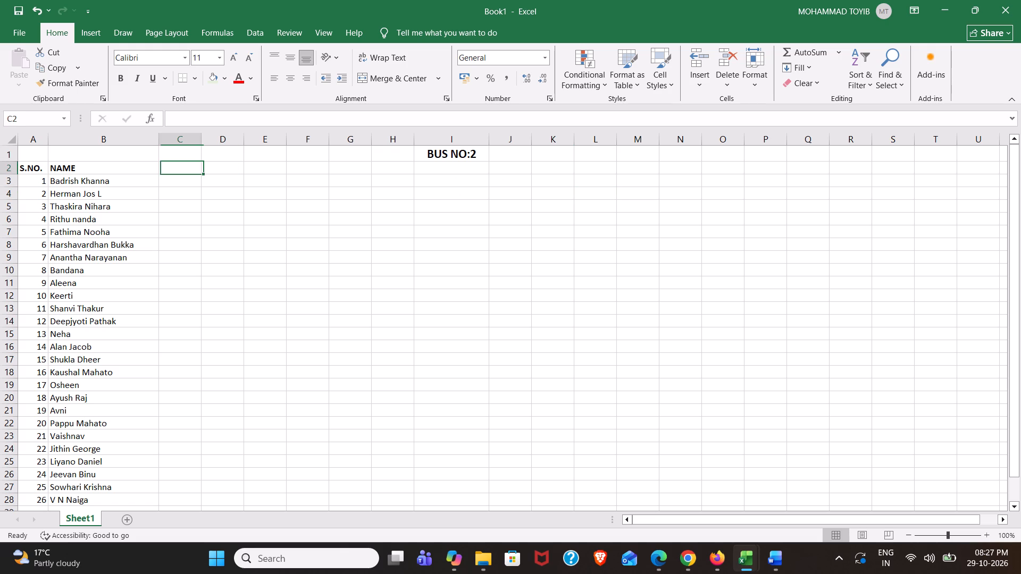
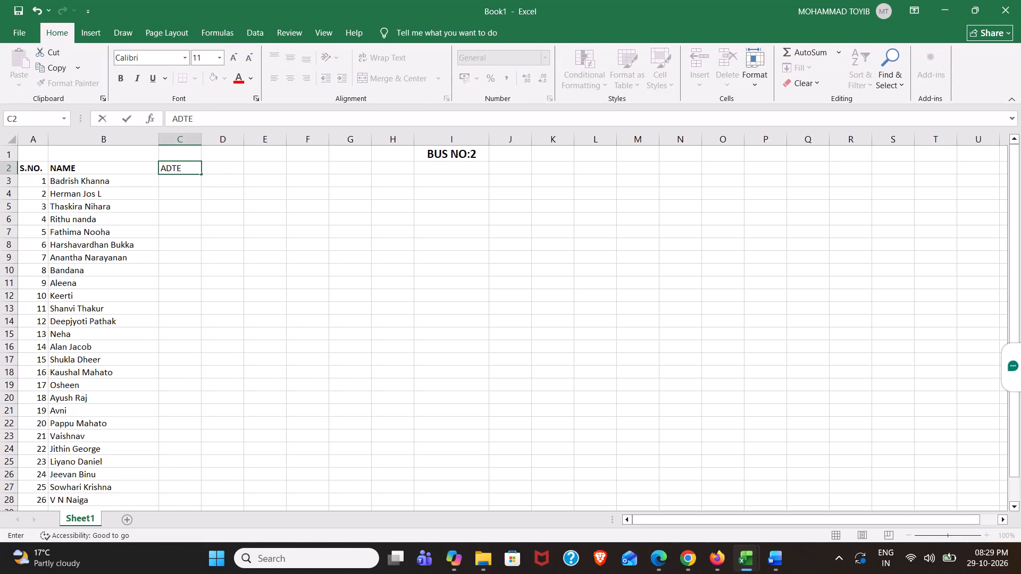
# Complete the heading in cell C2 so it reads DATE OF RETURN, correcting its misspelled first word.
pyautogui.write('OF RETYU')
pyautogui.press('BackSpace')
pyautogui.press('BackSpace')
pyautogui.write('URN')
pyautogui.click(187, 116)
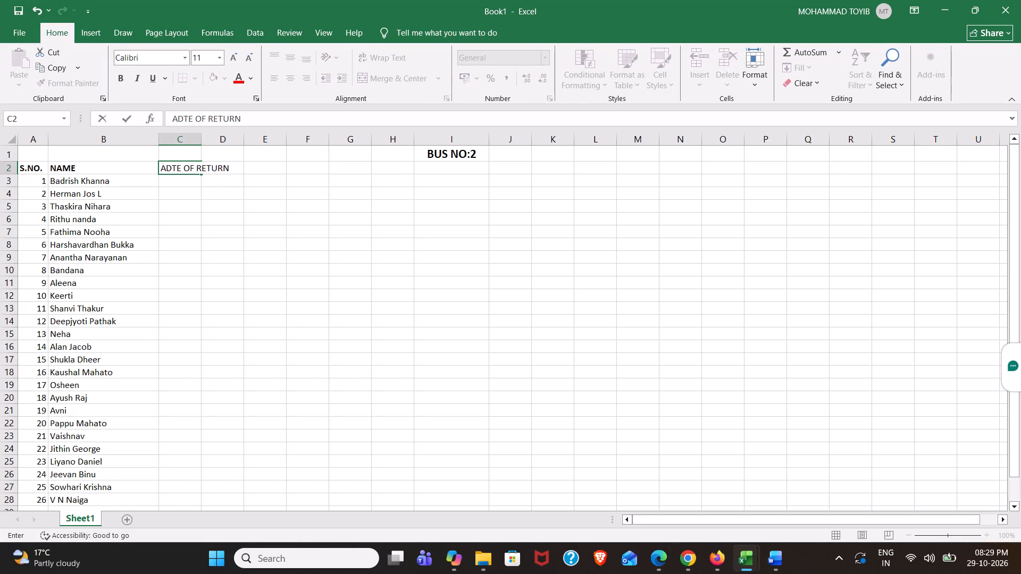
pyautogui.press('BackSpace')
pyautogui.press('BackSpace')
pyautogui.press('BackSpace')
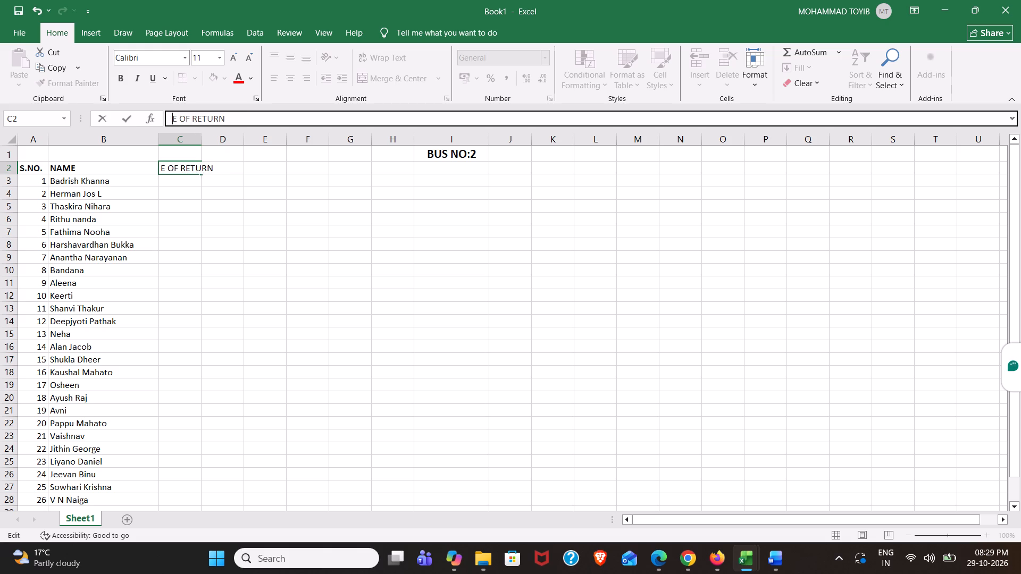
pyautogui.write('DAT')
pyautogui.click(374, 278)
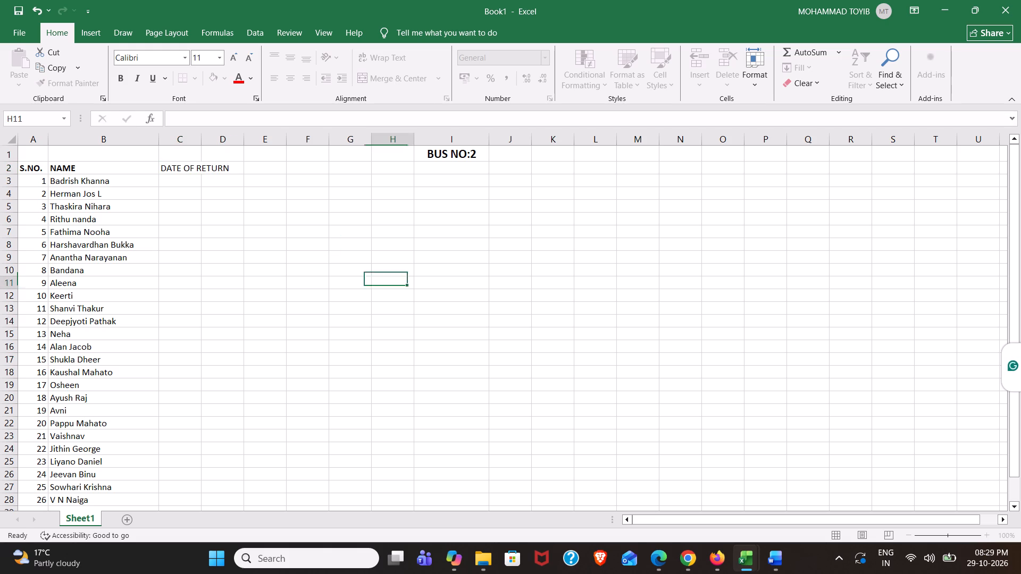
# Widen column C to fit the full DATE OF RETURN heading.
pyautogui.moveTo(200, 135); pyautogui.dragTo(234, 138)
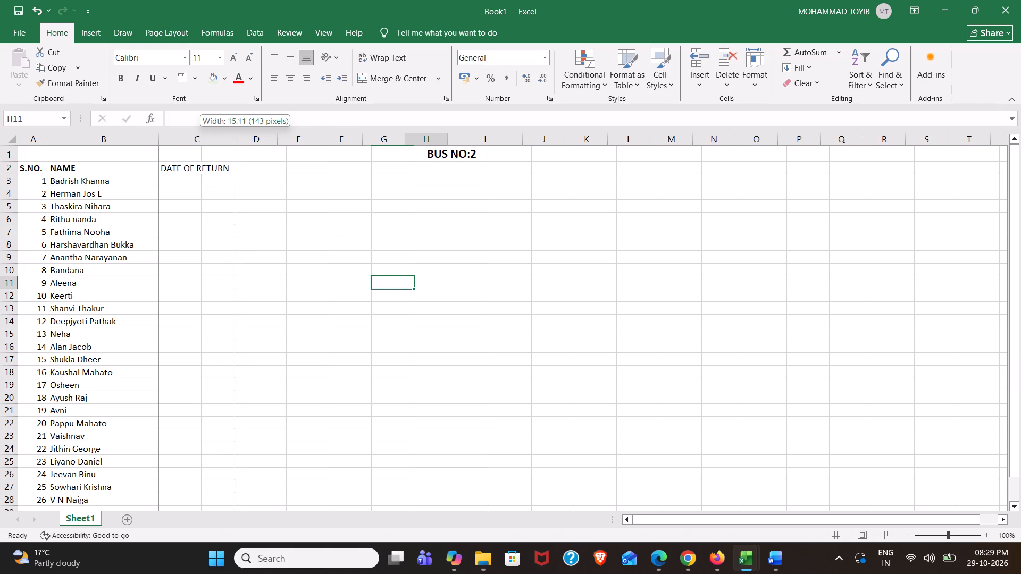
pyautogui.moveTo(234, 138); pyautogui.dragTo(239, 140)
# Make the DATE OF RETURN heading in cell C2 bold.
pyautogui.doubleClick(198, 170)
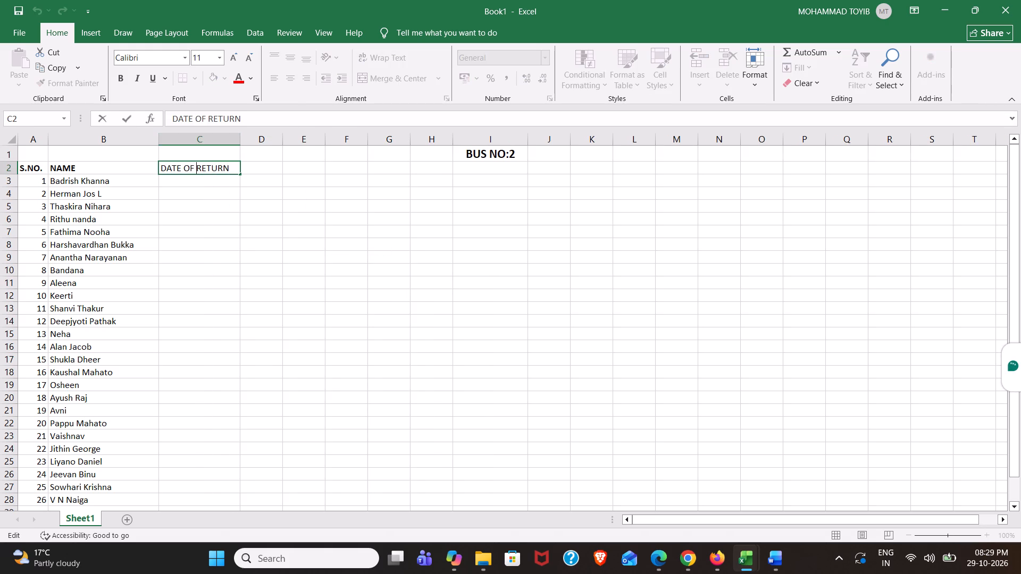
pyautogui.tripleClick(229, 117)
pyautogui.click(128, 75)
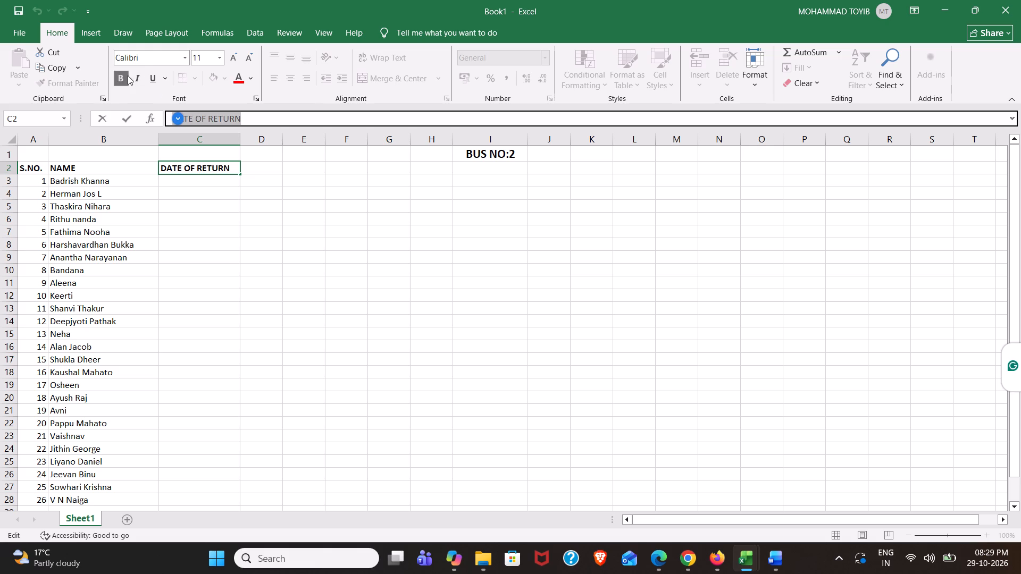
pyautogui.click(248, 243)
# Enter the bold heading PAYMENT STATUS in cell D2, beside DATE OF RETURN.
pyautogui.click(256, 171)
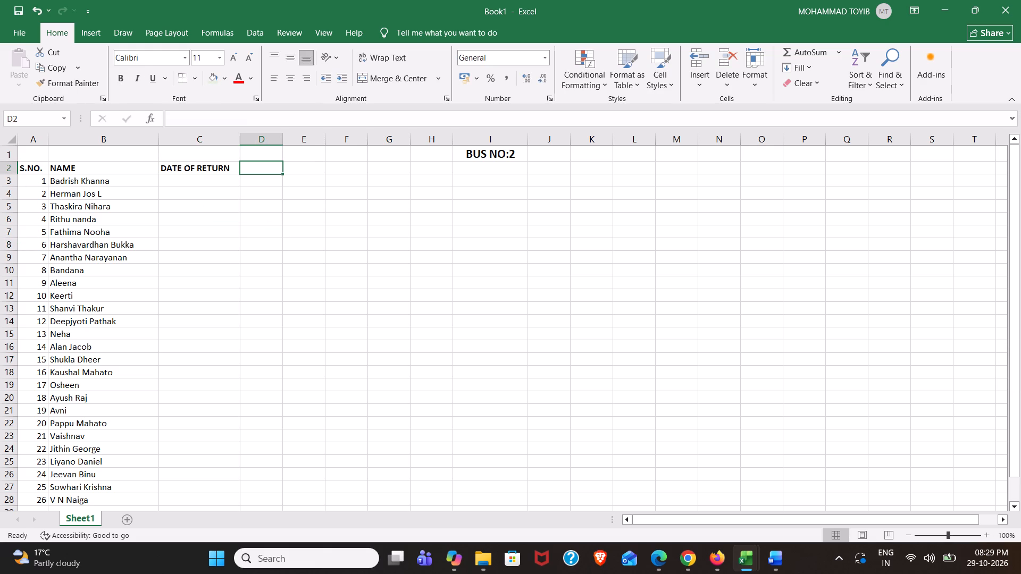
pyautogui.press('p')
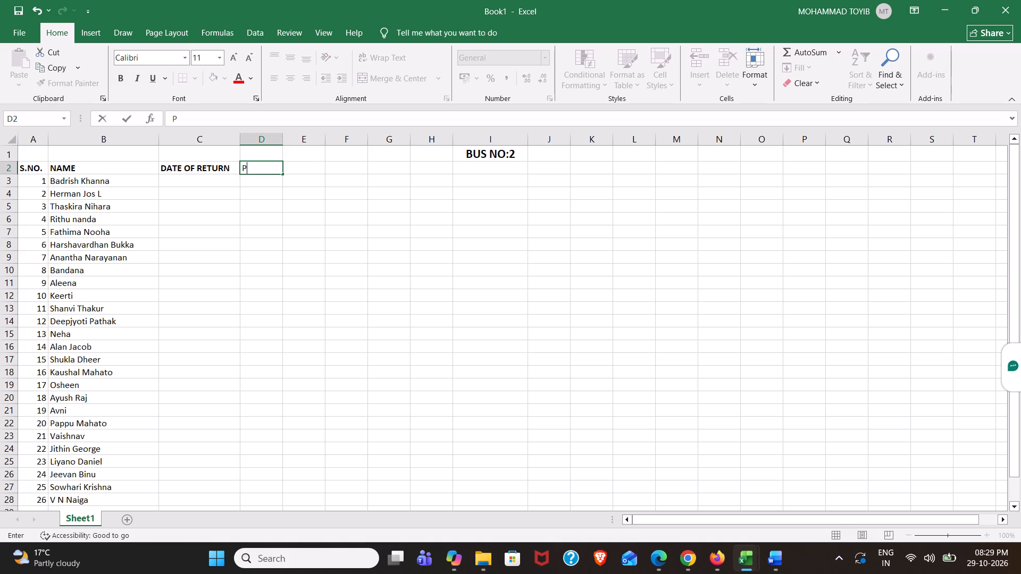
pyautogui.press('a')
pyautogui.click(125, 75)
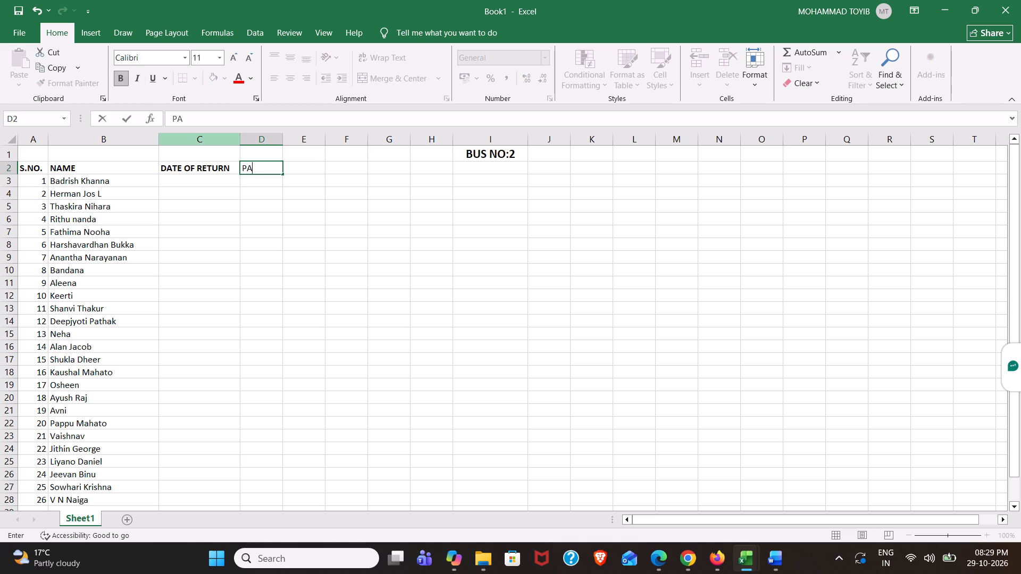
pyautogui.press('BackSpace')
pyautogui.press('BackSpace')
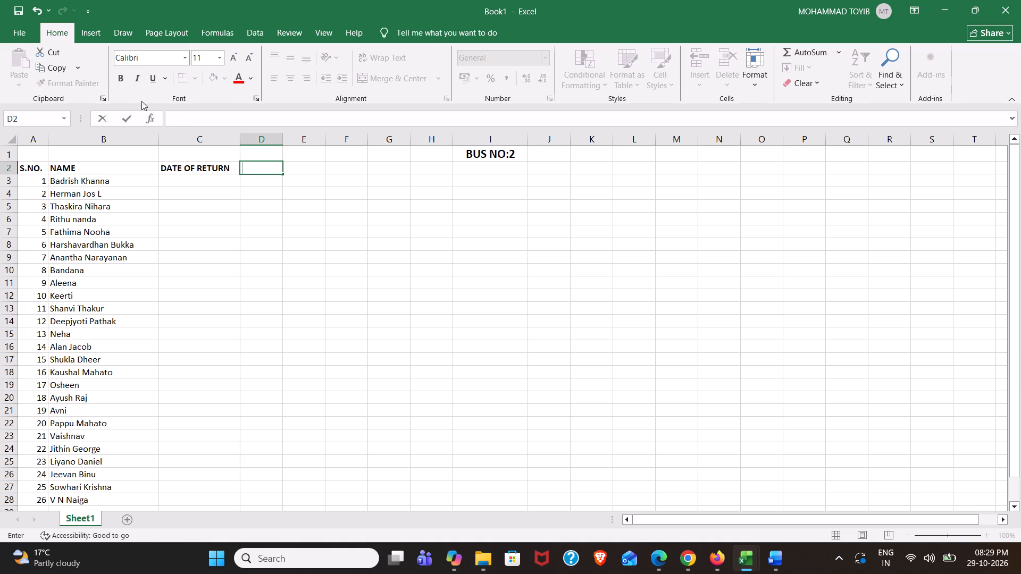
pyautogui.click(121, 78)
pyautogui.press('p')
pyautogui.press('s')
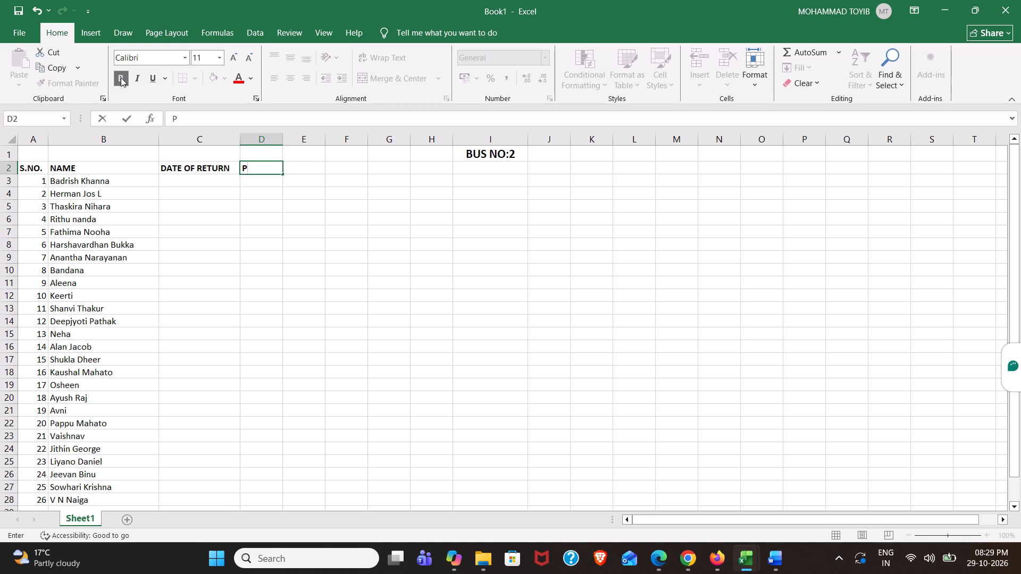
pyautogui.press('BackSpace')
pyautogui.write('AYMENT STA')
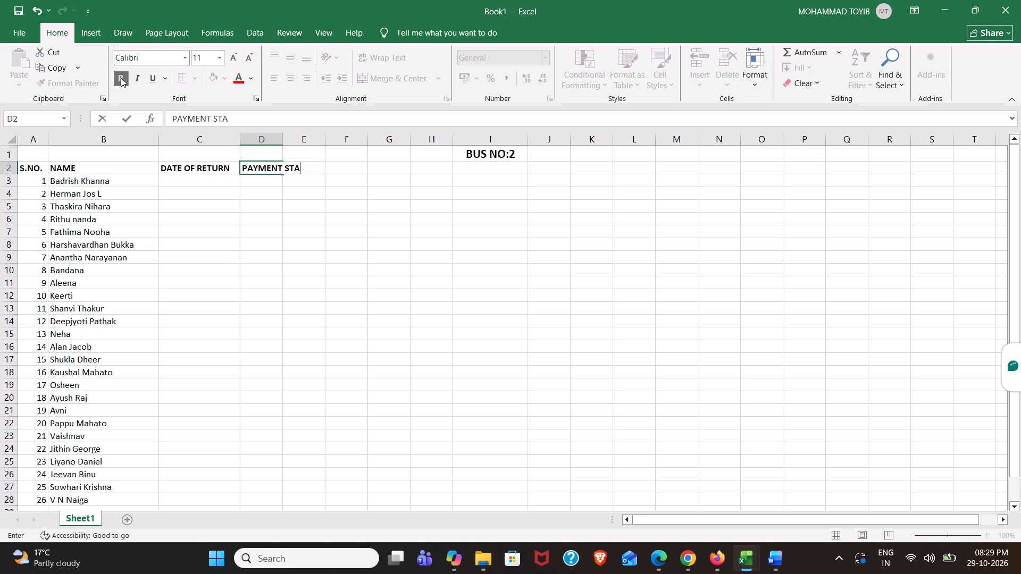
pyautogui.write('TUS')
# Widen column D to fit the full PAYMENT STATUS heading.
pyautogui.click(275, 141)
pyautogui.moveTo(281, 139); pyautogui.dragTo(320, 138)
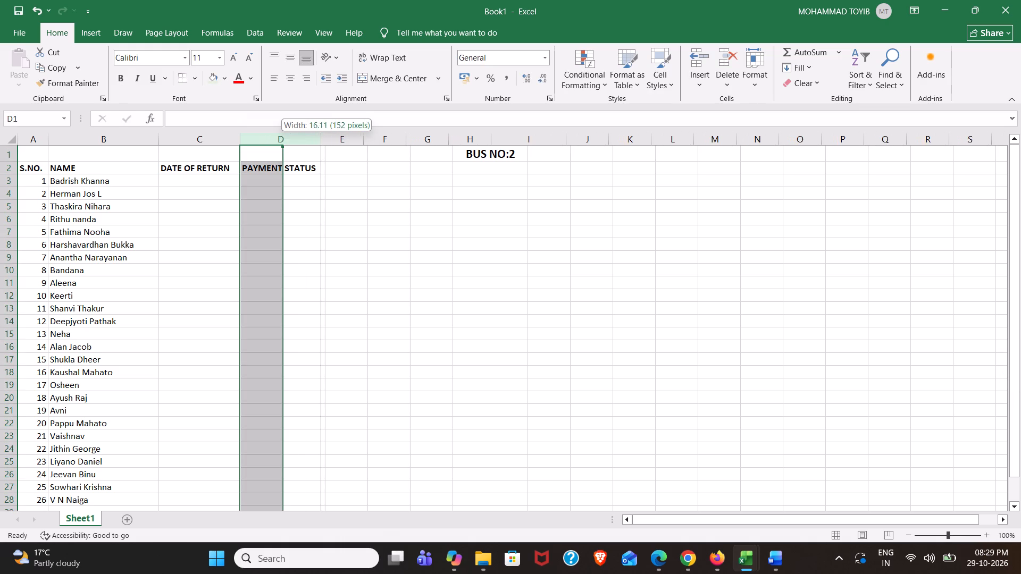
pyautogui.moveTo(320, 138); pyautogui.dragTo(323, 143)
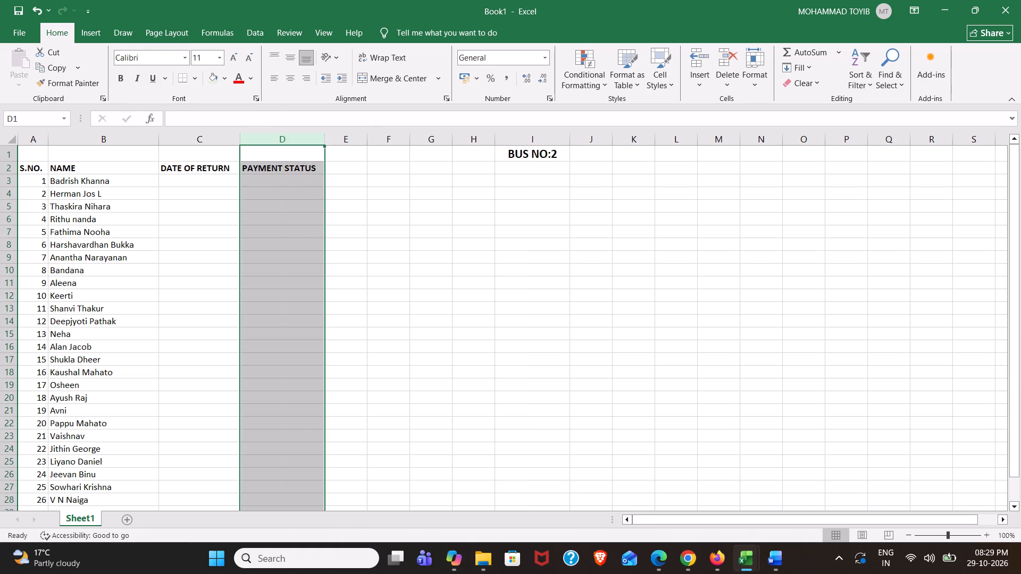
# Widen the empty column E to roughly the same width as column D.
pyautogui.click(353, 168)
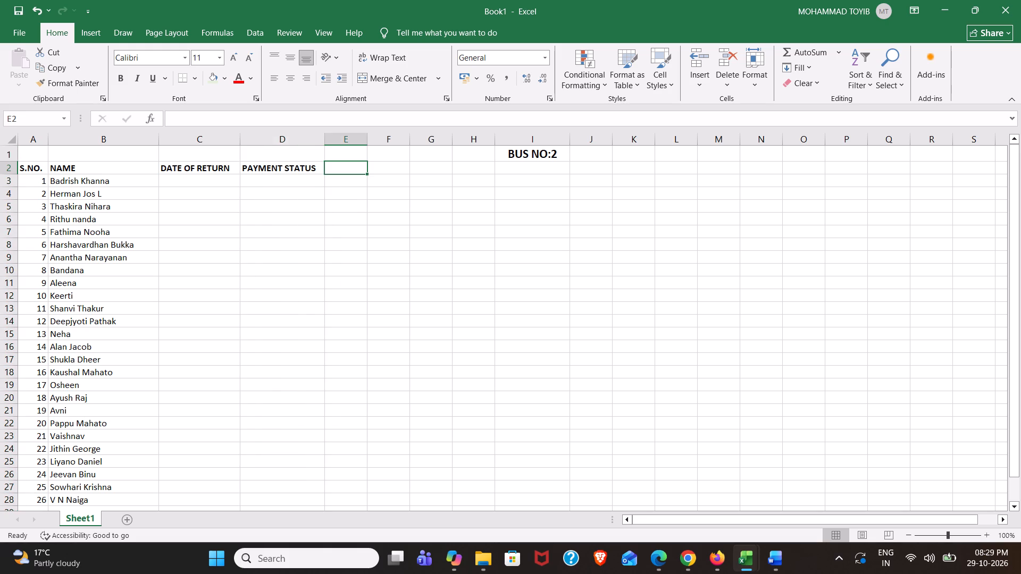
pyautogui.moveTo(369, 139); pyautogui.dragTo(407, 142)
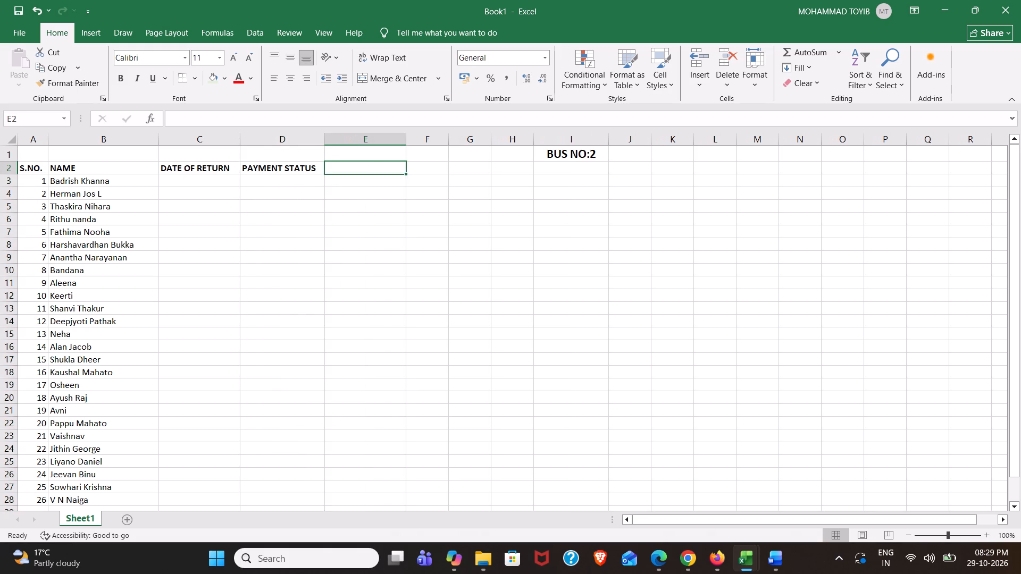
# Enter the heading ATTENDANCE GOING in cell E2 and make it bold.
pyautogui.click(229, 121)
pyautogui.write('ATTENFA')
pyautogui.press('BackSpace')
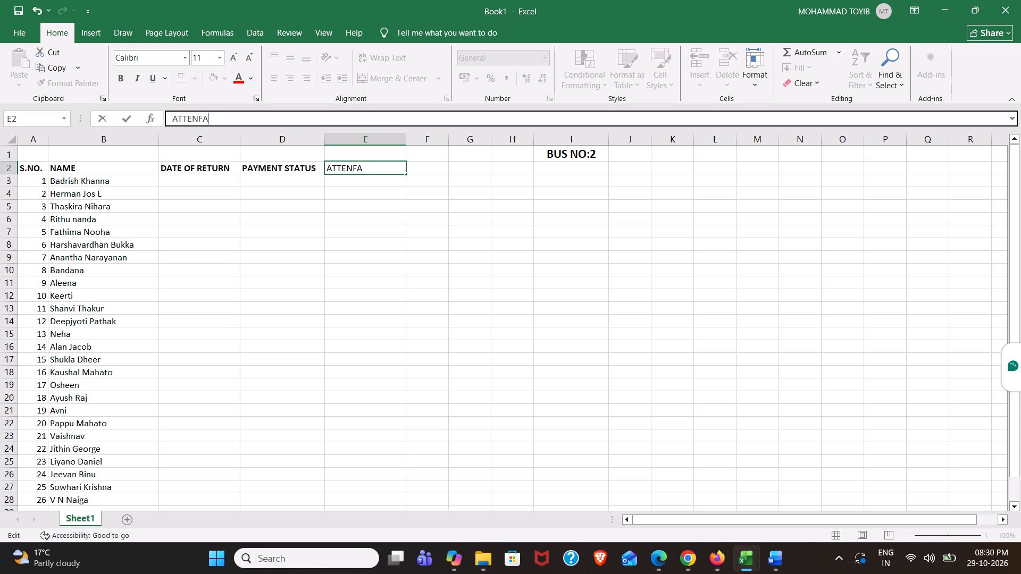
pyautogui.press('BackSpace')
pyautogui.write('DANCE GOING')
pyautogui.tripleClick(212, 117)
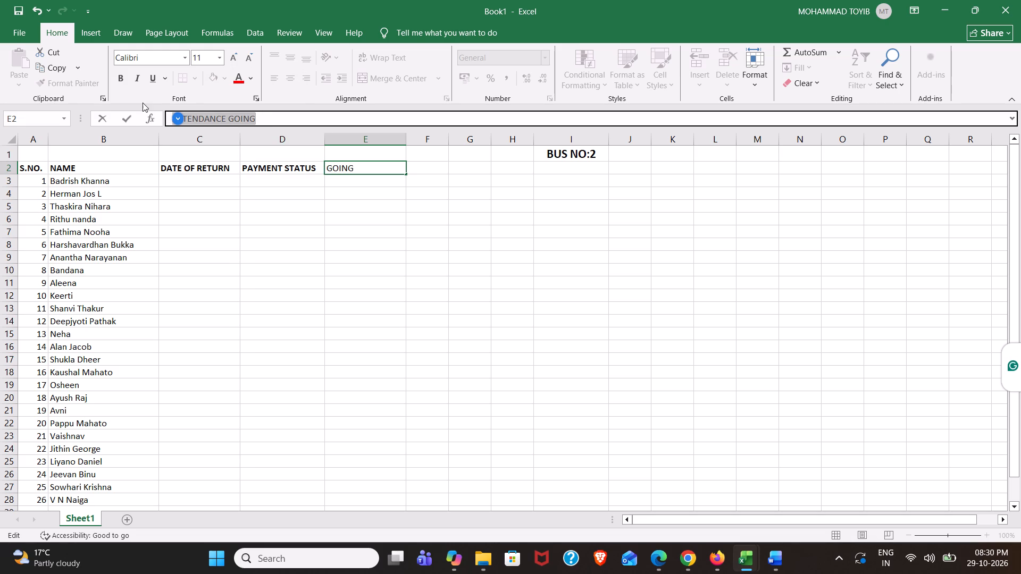
pyautogui.click(122, 78)
pyautogui.click(424, 170)
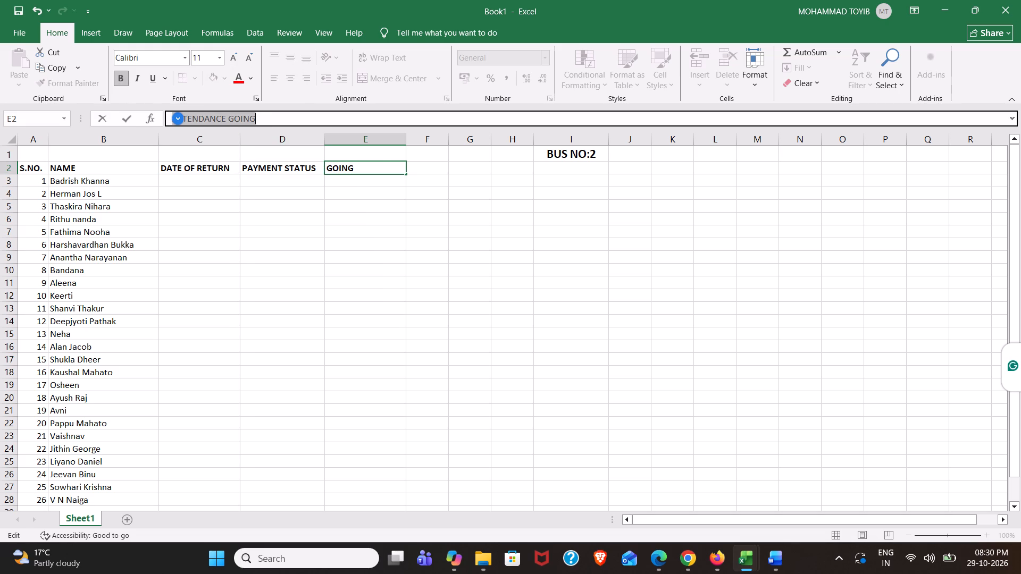
# Copy the ATTENDANCE GOING heading text into cell F2 and change it there to ATTENDANCE COMING.
pyautogui.doubleClick(365, 168)
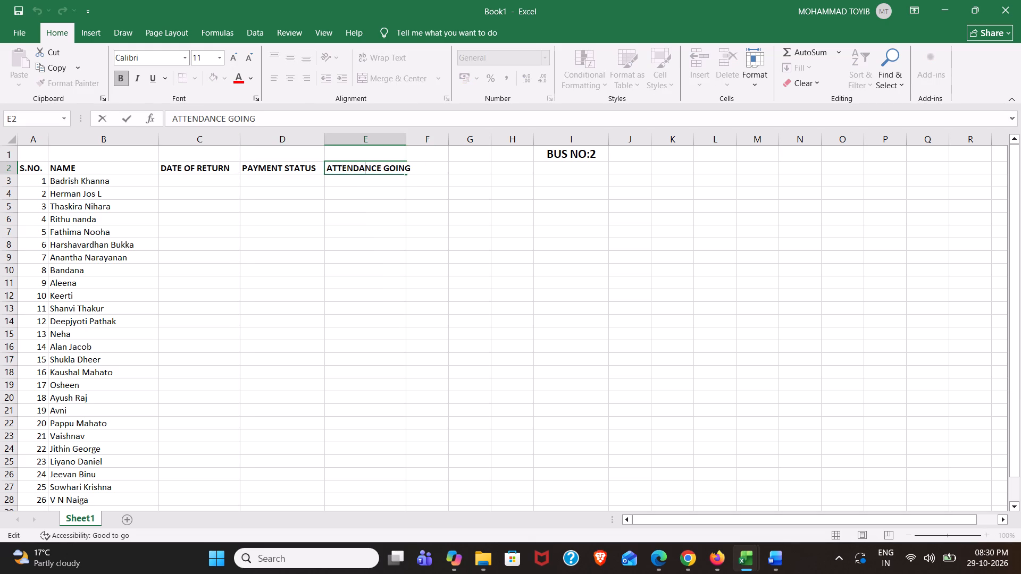
pyautogui.tripleClick(247, 119)
pyautogui.hotkey('ctrl', 'c')
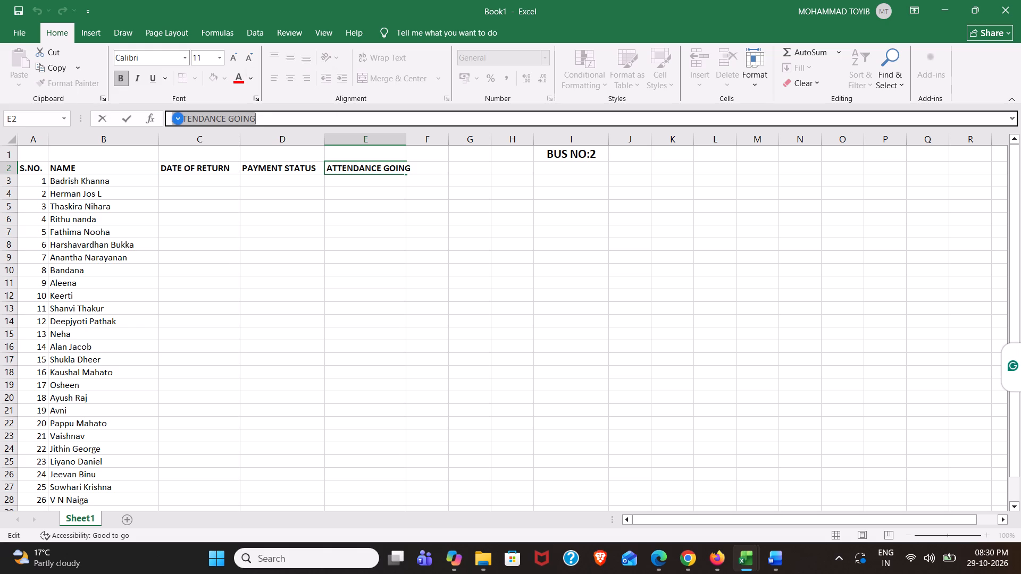
pyautogui.click(419, 168)
pyautogui.click(422, 169)
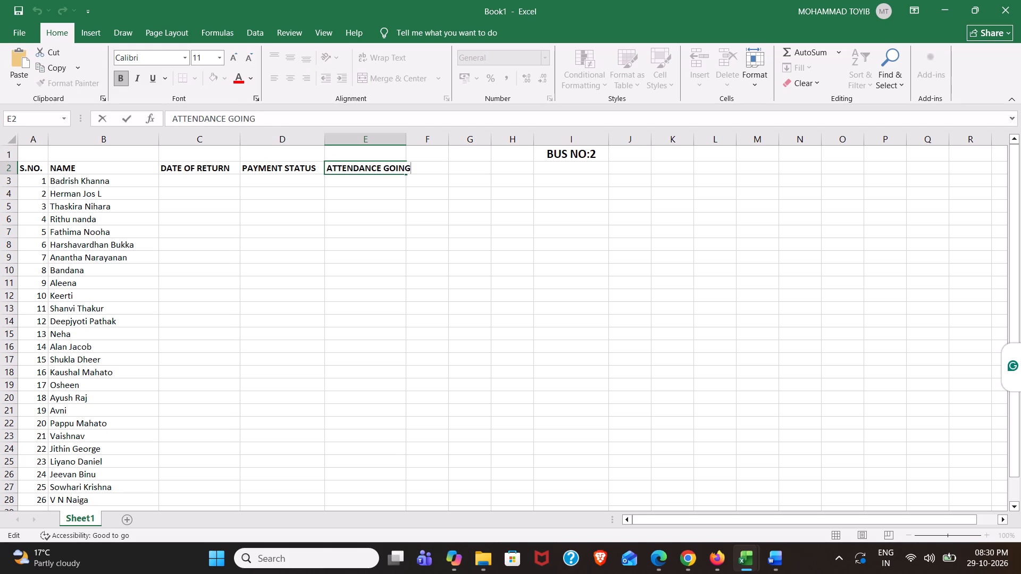
pyautogui.click(265, 120)
pyautogui.click(428, 165)
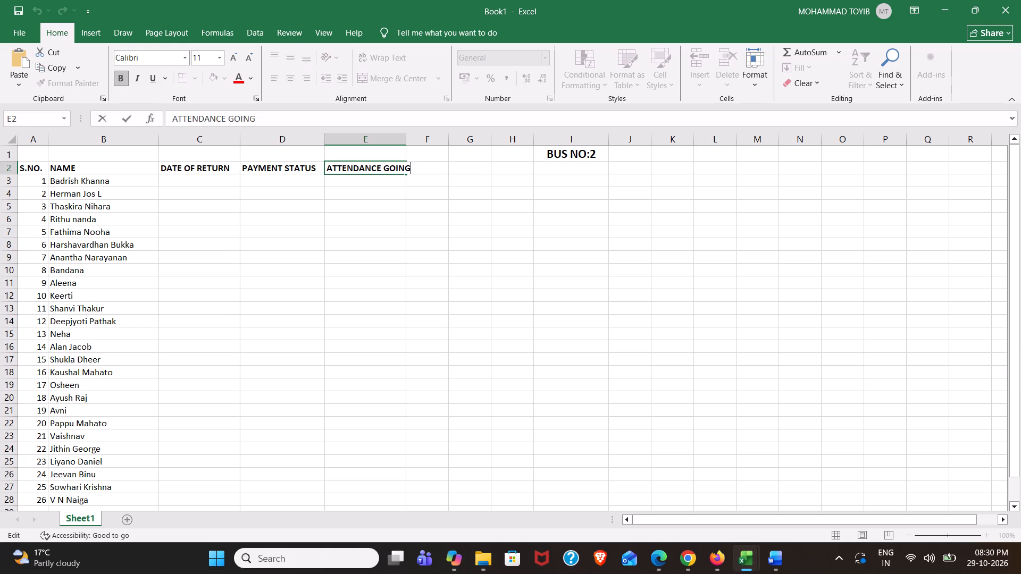
pyautogui.click(430, 172)
pyautogui.click(432, 207)
pyautogui.click(432, 168)
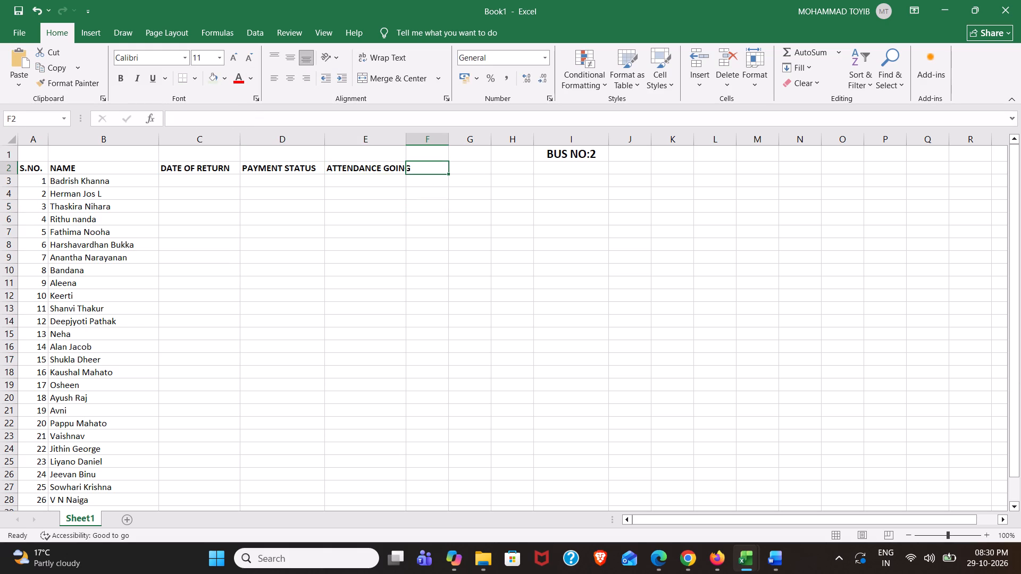
pyautogui.click(233, 122)
pyautogui.hotkey('ctrl', 'v')
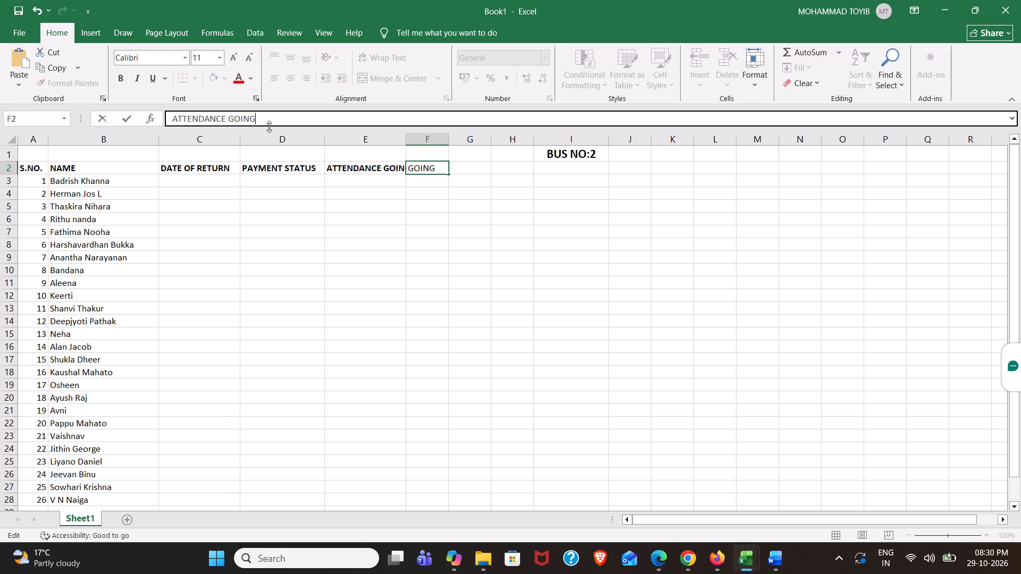
pyautogui.press('BackSpace')
pyautogui.press('BackSpace')
pyautogui.press('BackSpace')
pyautogui.press('BackSpace')
pyautogui.press('BackSpace')
pyautogui.write('COMING')
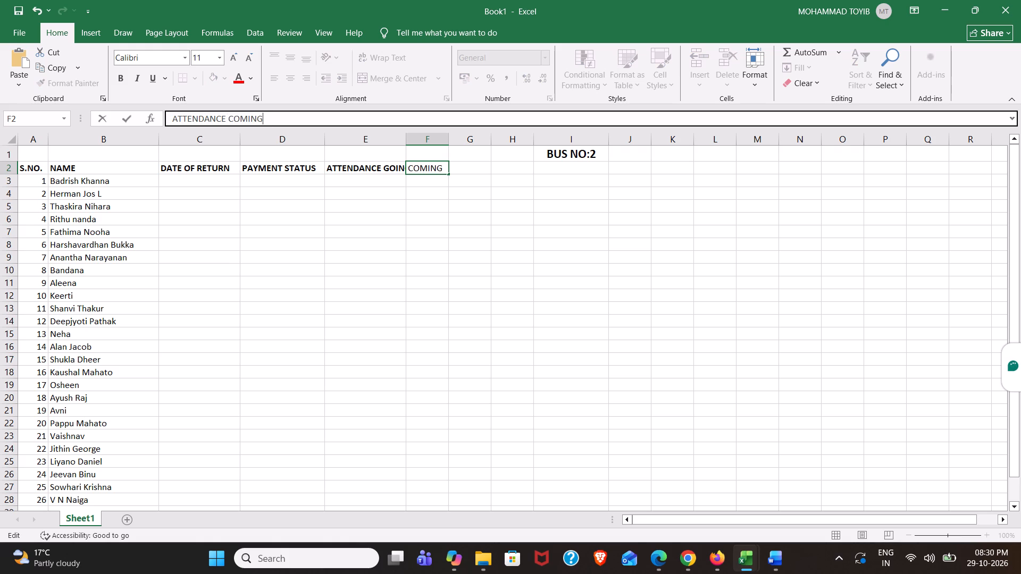
# Widen column F to fit the full ATTENDANCE COMING heading.
pyautogui.click(440, 142)
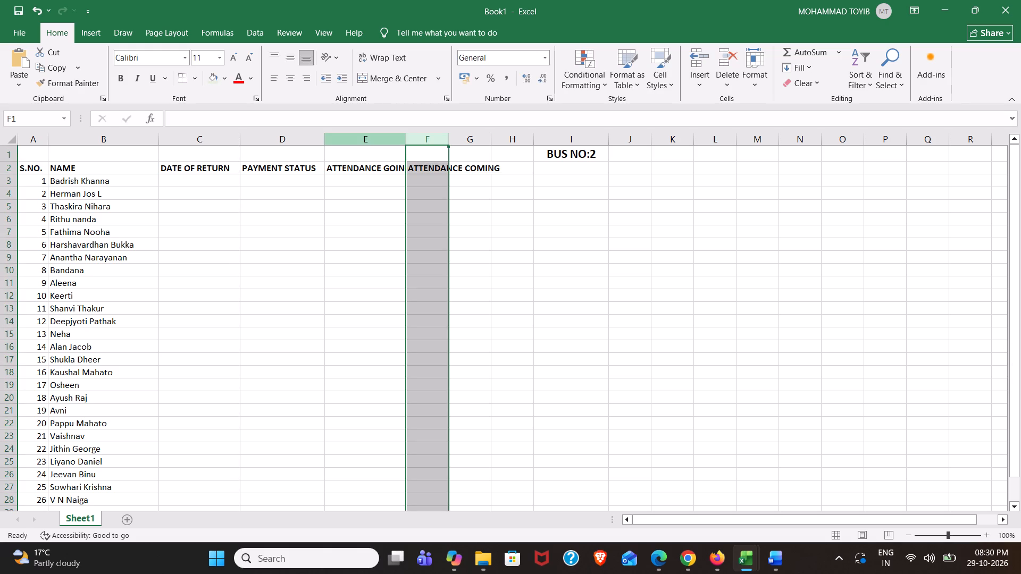
pyautogui.moveTo(450, 137); pyautogui.dragTo(501, 138)
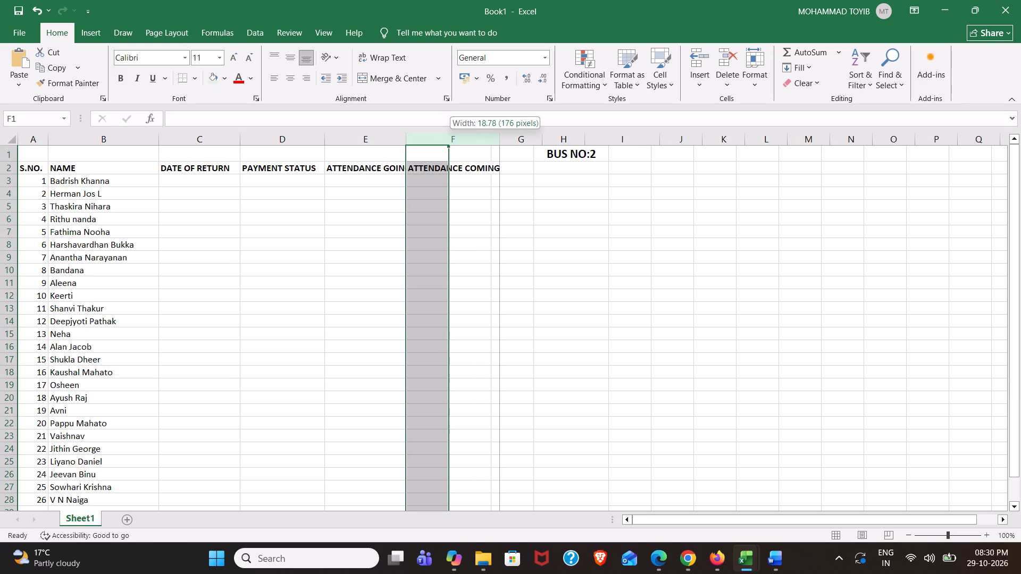
pyautogui.moveTo(501, 138); pyautogui.dragTo(506, 139)
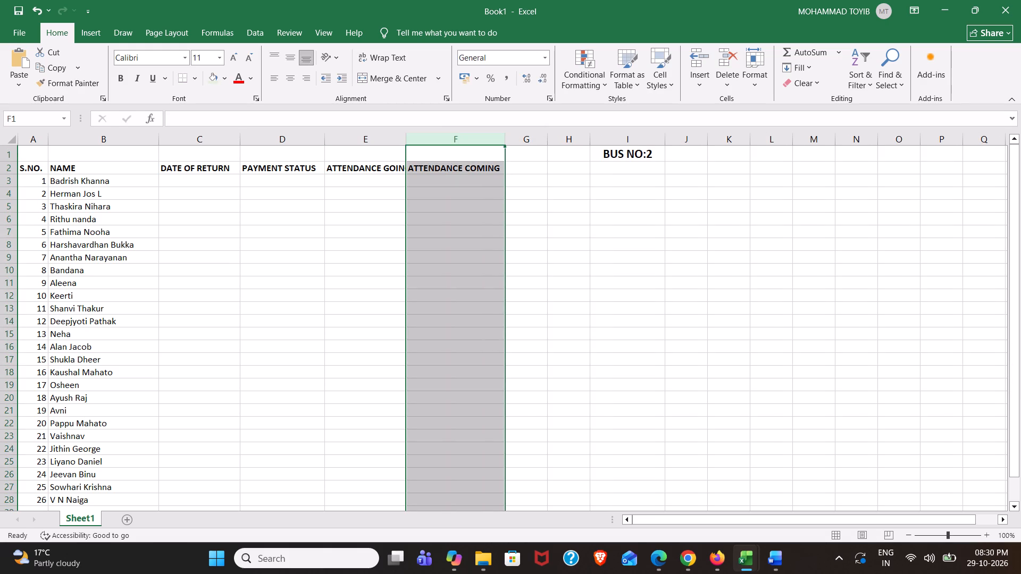
# Widen column E further to fit the full ATTENDANCE GOING heading.
pyautogui.moveTo(407, 140); pyautogui.dragTo(430, 142)
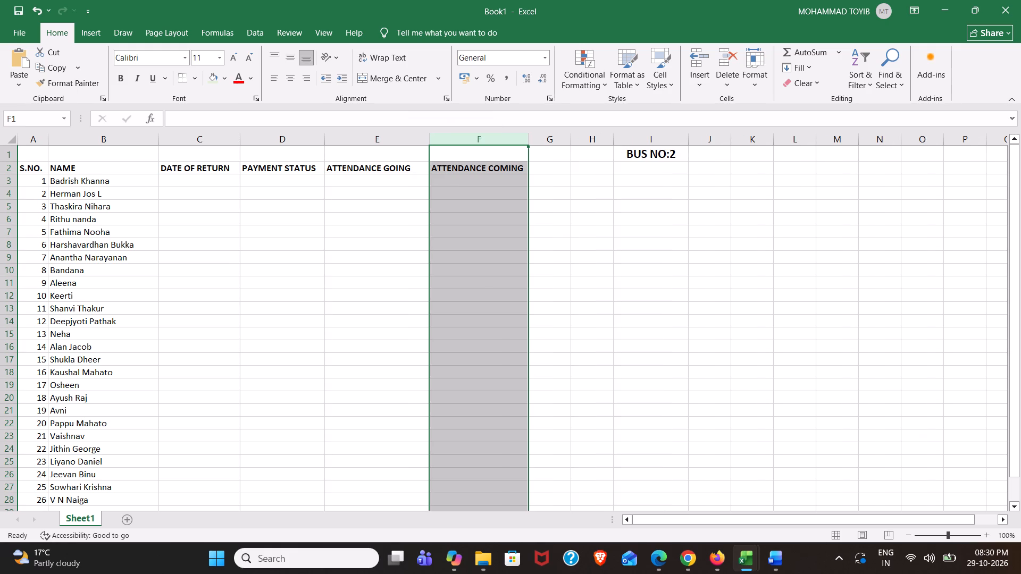
# Narrow column E so it fits the ATTENDANCE GOING heading more closely.
pyautogui.moveTo(429, 139); pyautogui.dragTo(417, 141)
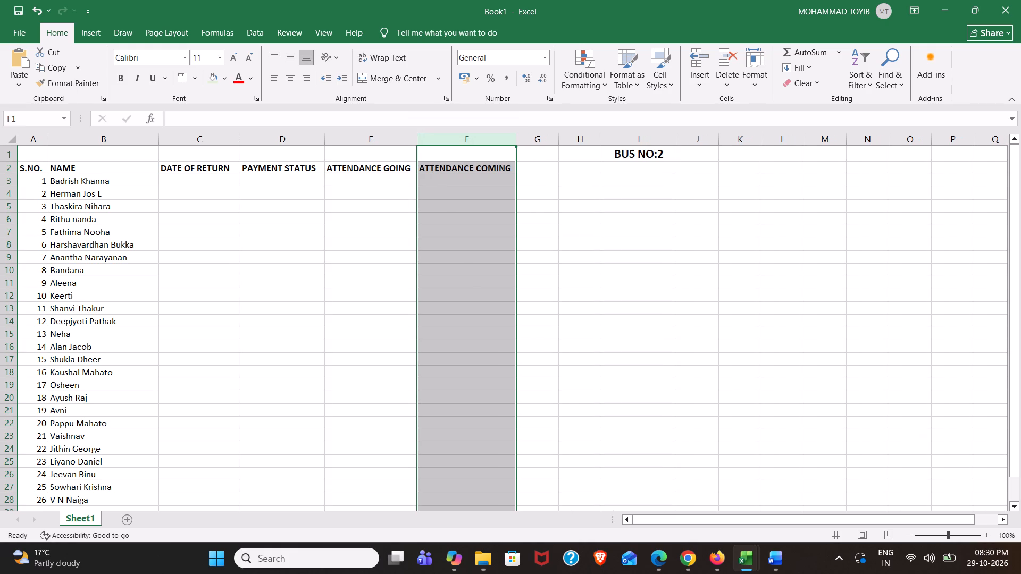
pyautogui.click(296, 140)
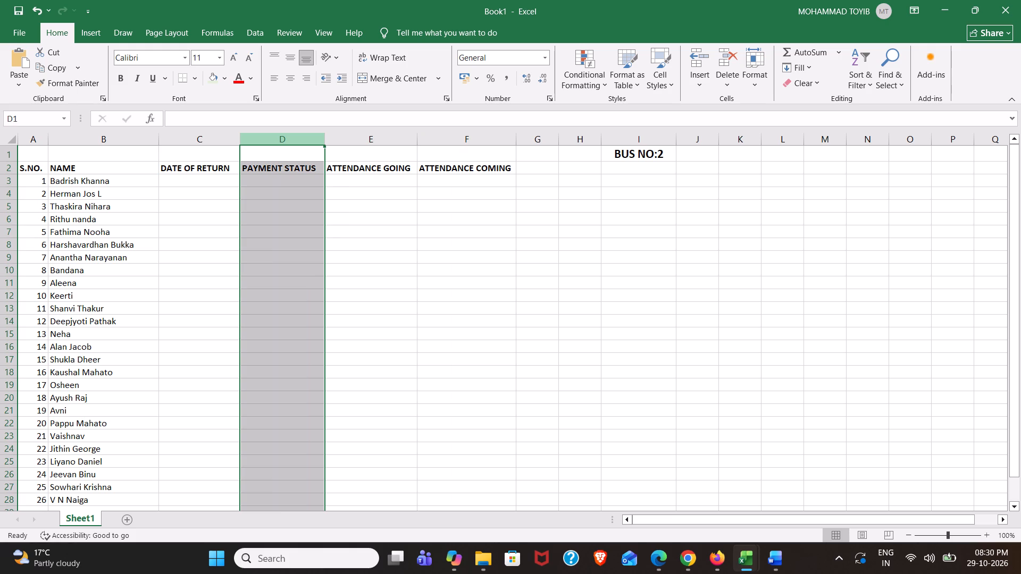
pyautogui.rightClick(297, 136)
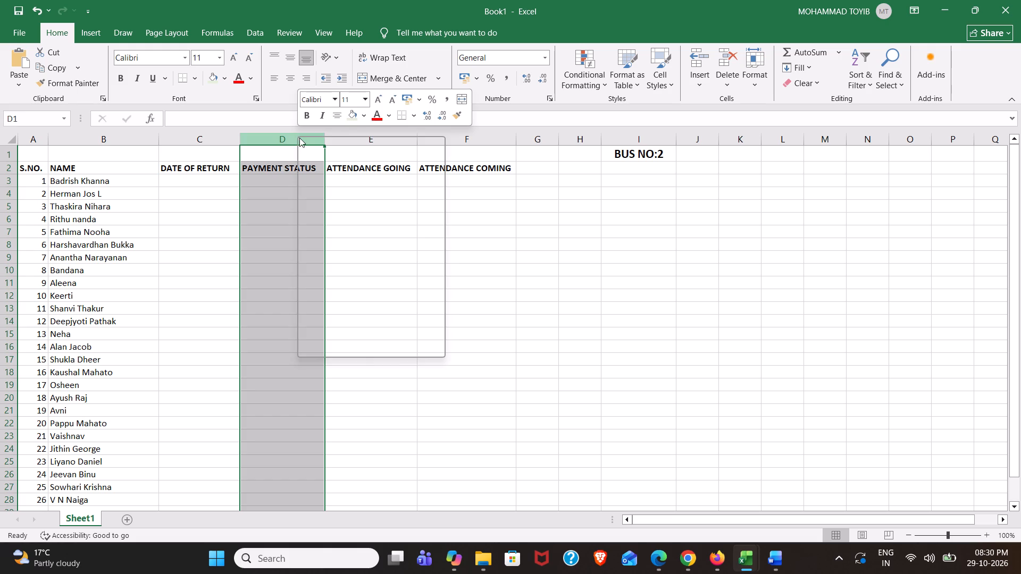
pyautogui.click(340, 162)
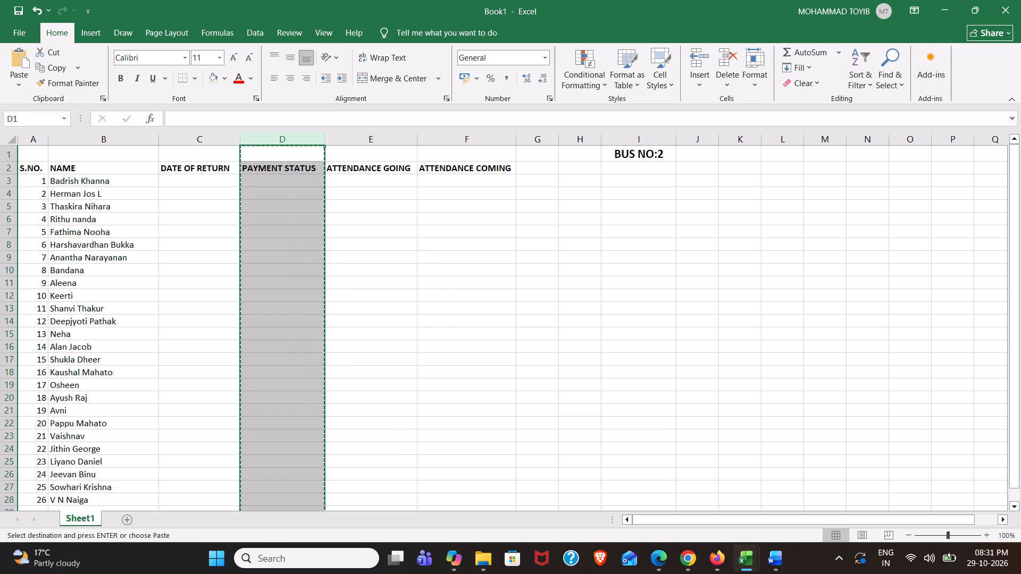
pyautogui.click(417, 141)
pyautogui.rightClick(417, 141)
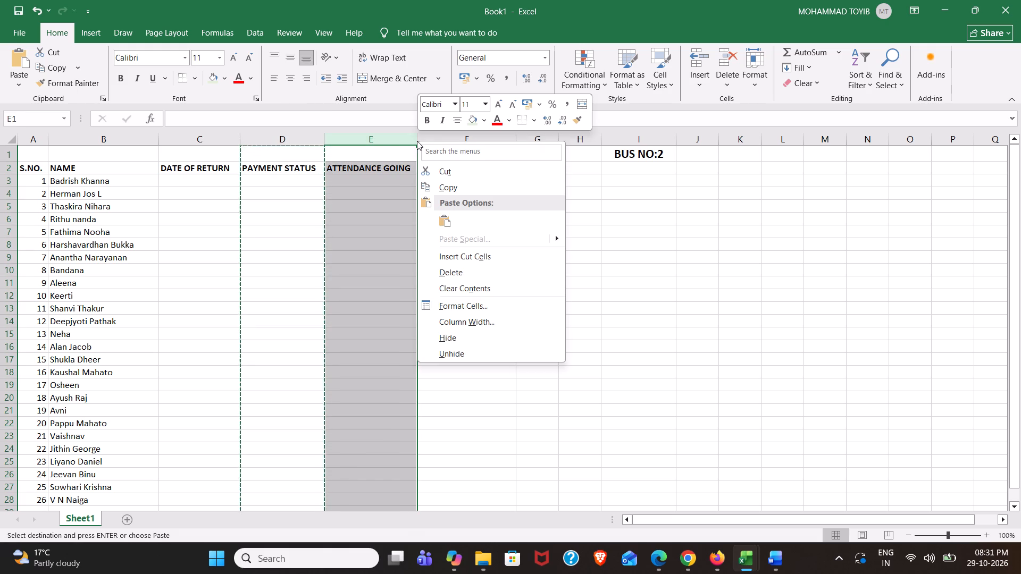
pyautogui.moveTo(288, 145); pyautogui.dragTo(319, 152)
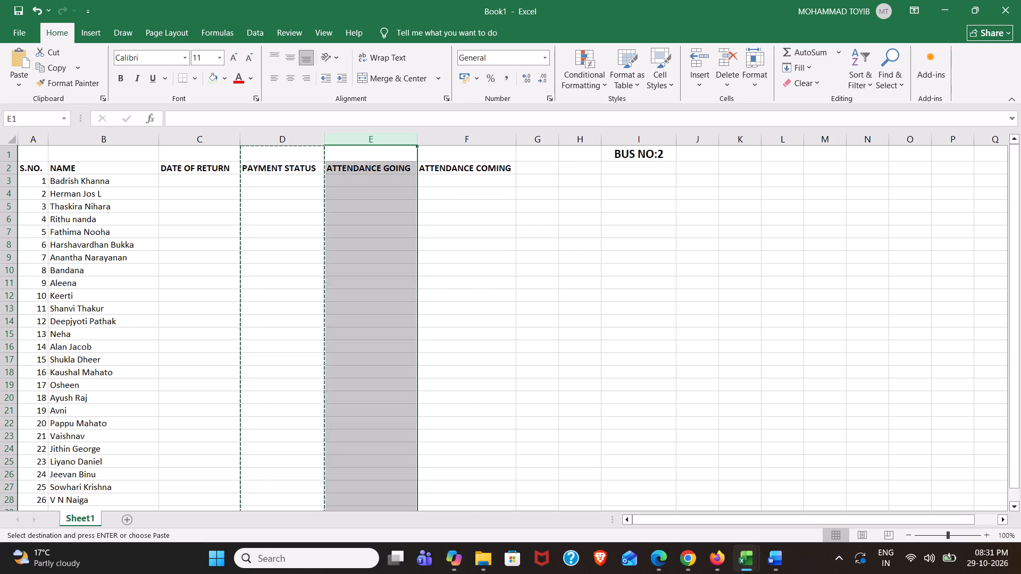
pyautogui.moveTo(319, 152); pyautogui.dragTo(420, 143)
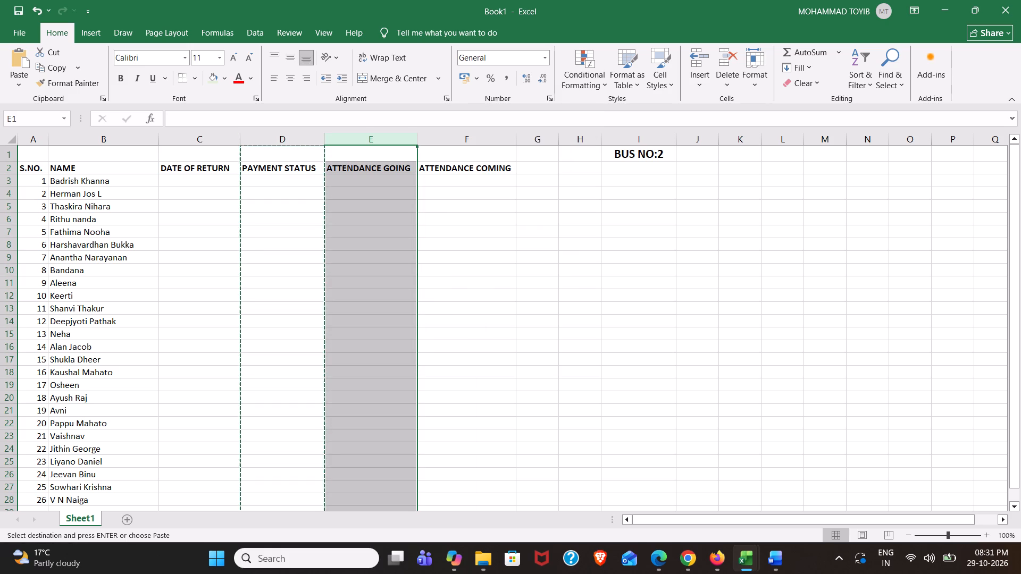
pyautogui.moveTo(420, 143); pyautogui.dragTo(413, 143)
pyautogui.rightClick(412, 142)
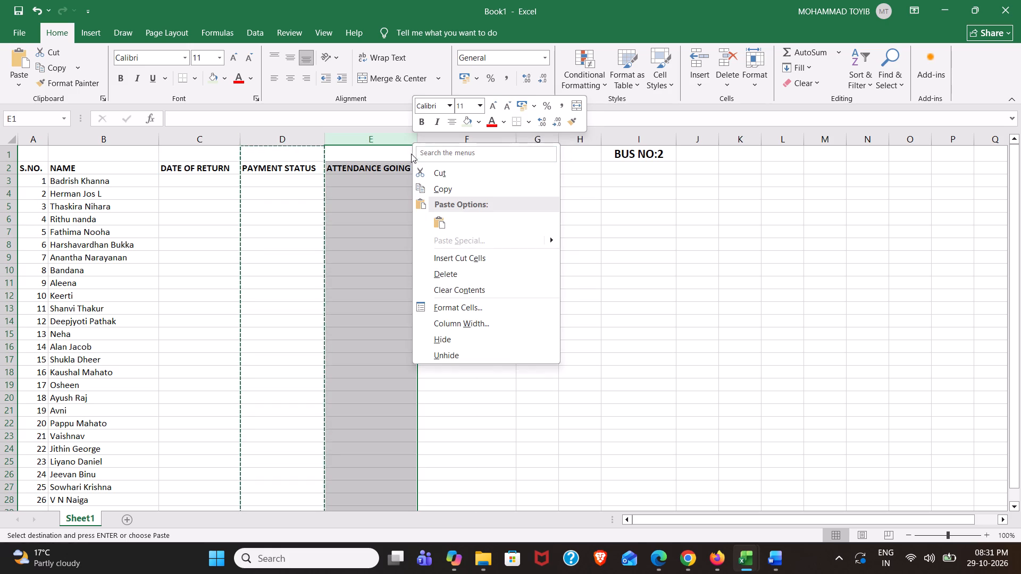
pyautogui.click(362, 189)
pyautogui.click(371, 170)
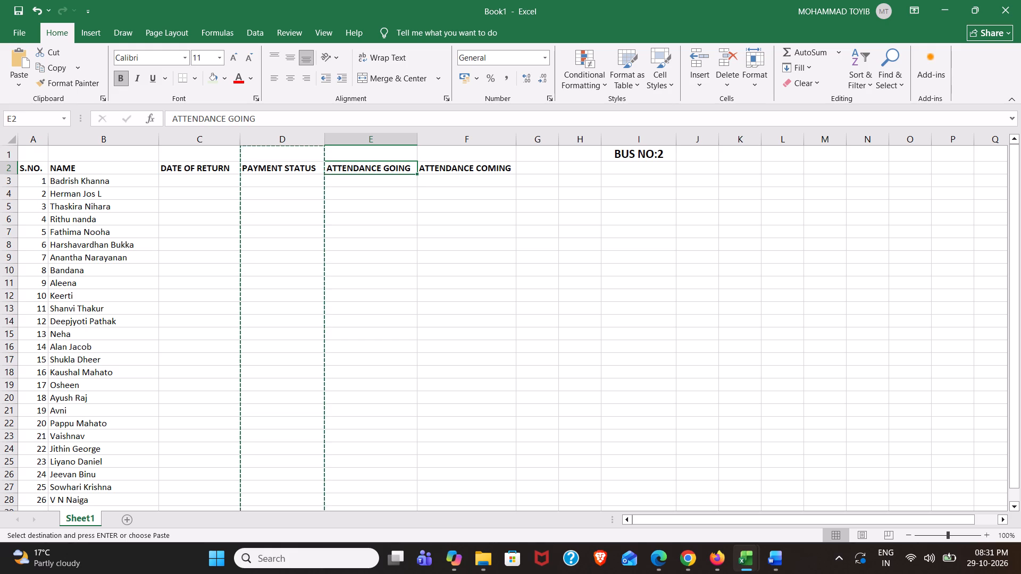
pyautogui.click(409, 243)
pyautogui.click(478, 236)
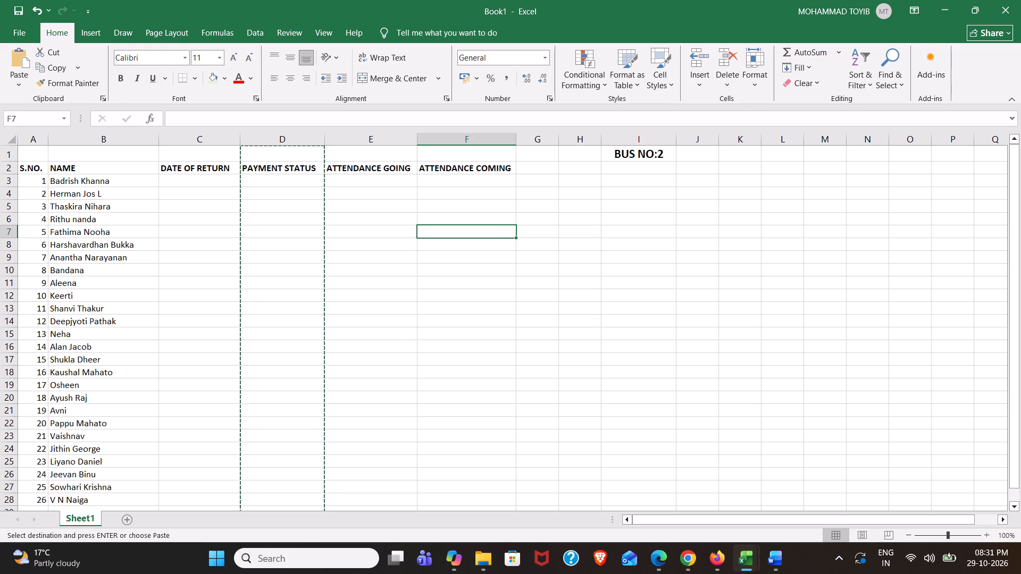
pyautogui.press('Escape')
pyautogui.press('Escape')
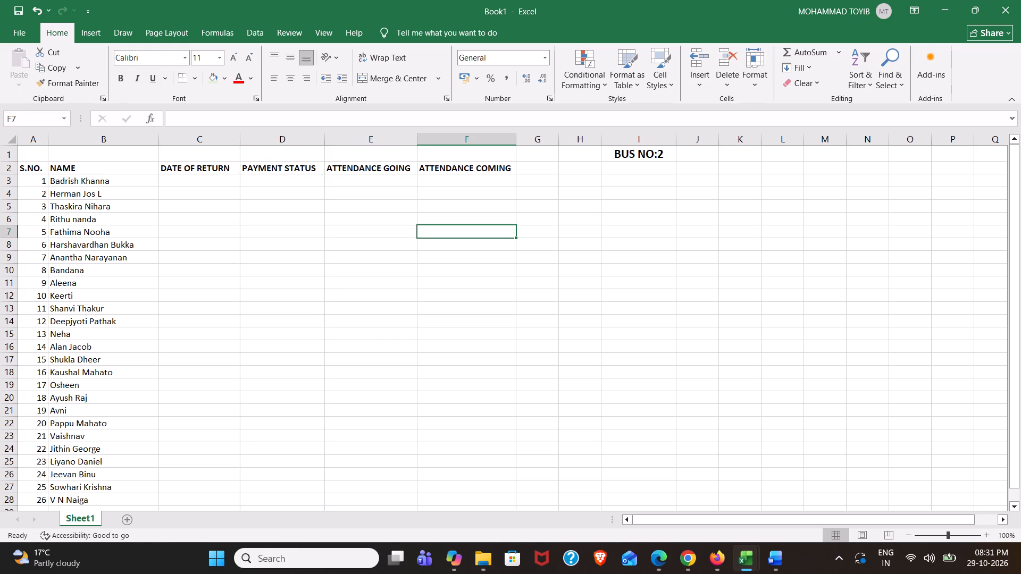
# Replace the PAYMENT STATUS heading in cell D2 with the ATTENDANCE GOING text copied from cell E2.
pyautogui.click(375, 165)
pyautogui.hotkey('ctrl', 'c')
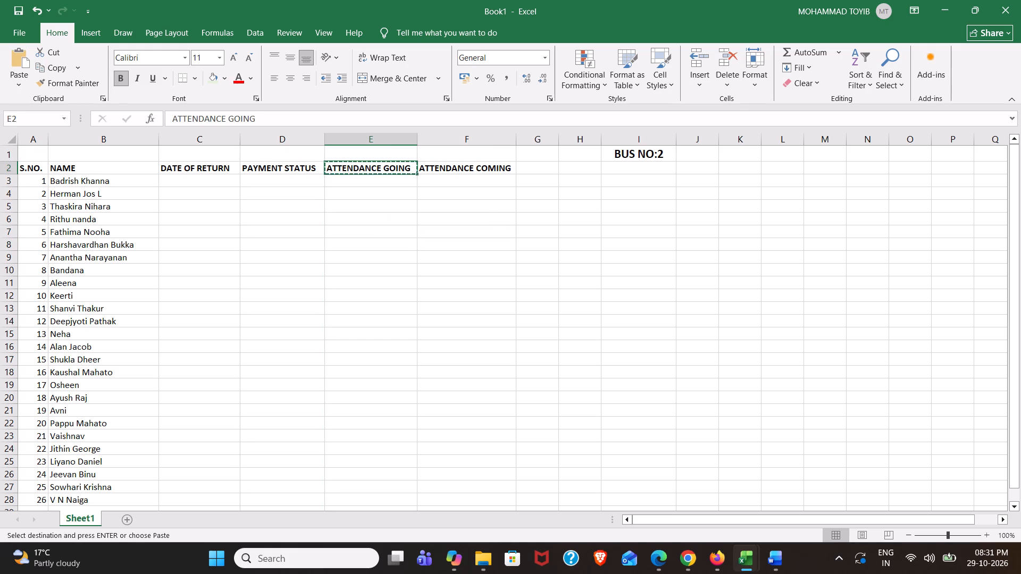
pyautogui.click(299, 170)
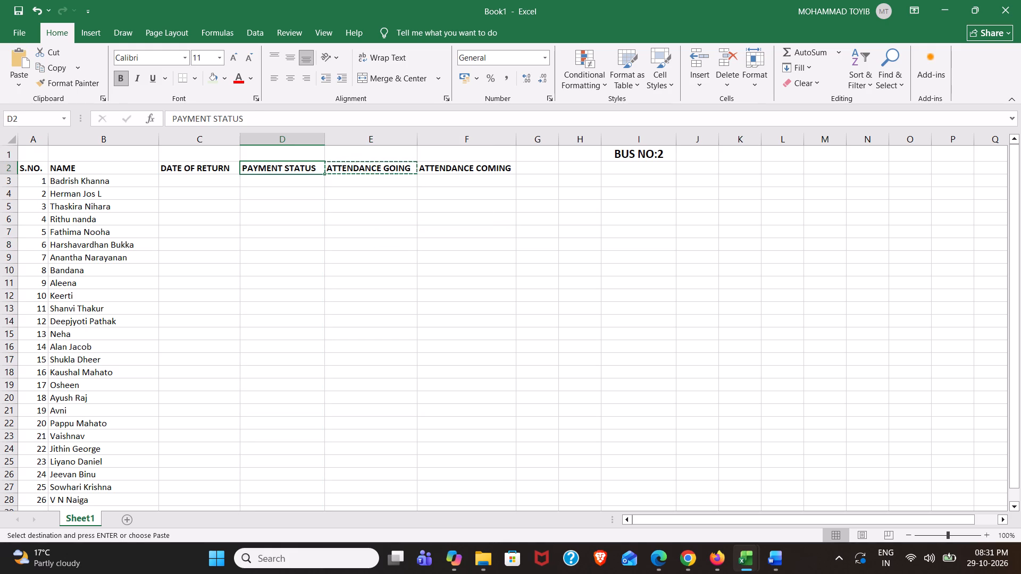
pyautogui.tripleClick(257, 121)
pyautogui.press('BackSpace')
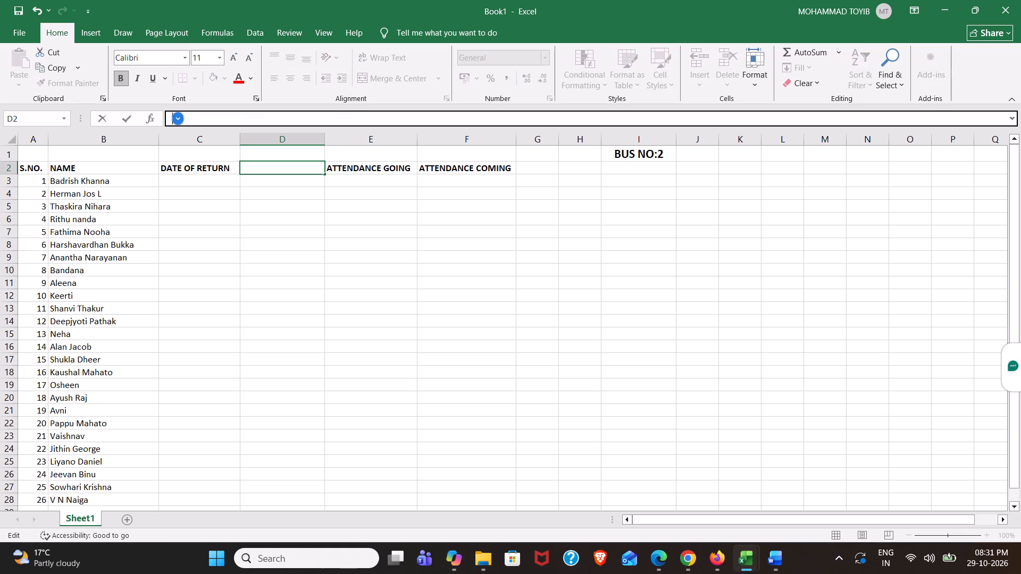
pyautogui.hotkey('ctrl', 'v')
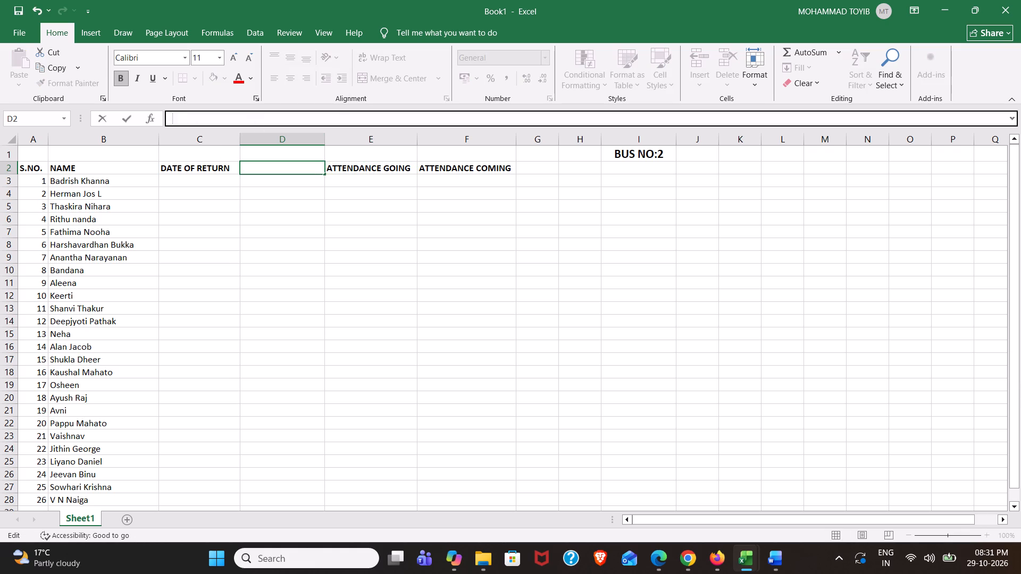
pyautogui.click(372, 165)
pyautogui.tripleClick(240, 114)
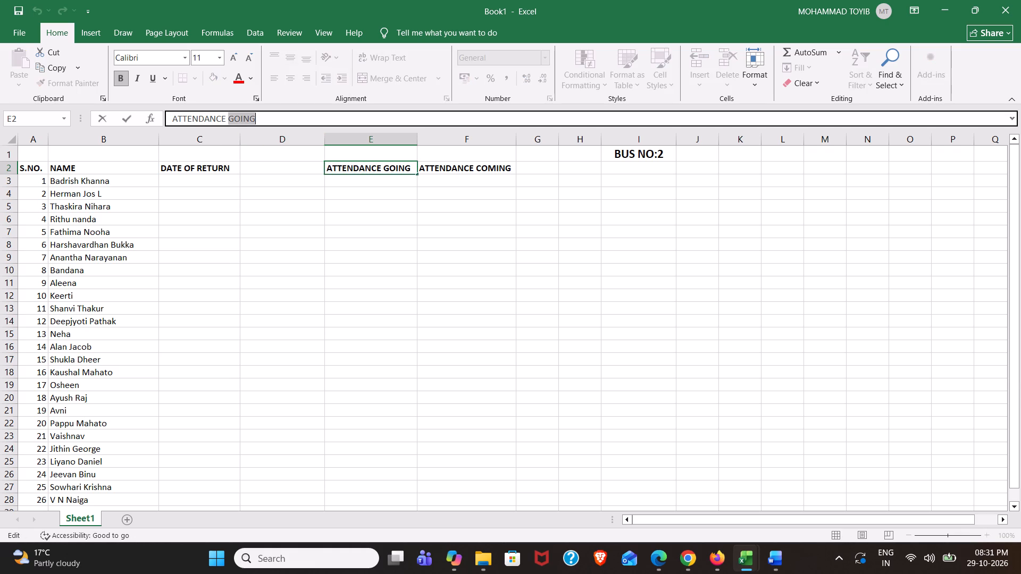
pyautogui.hotkey('ctrl', 'c')
pyautogui.click(270, 172)
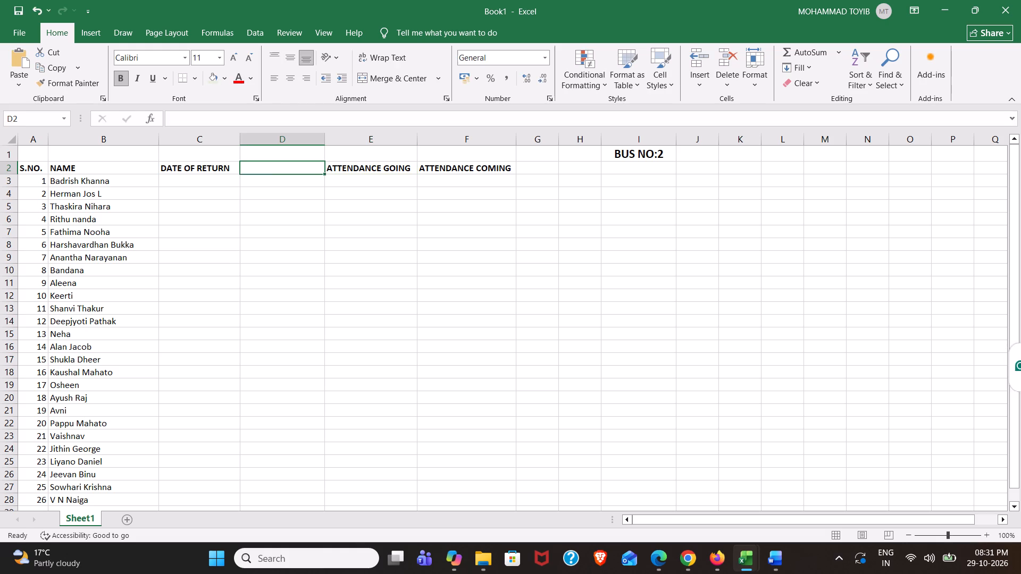
pyautogui.hotkey('ctrl', 'v')
# Replace the heading in cell E2 with PAYMENT STATUS.
pyautogui.click(359, 164)
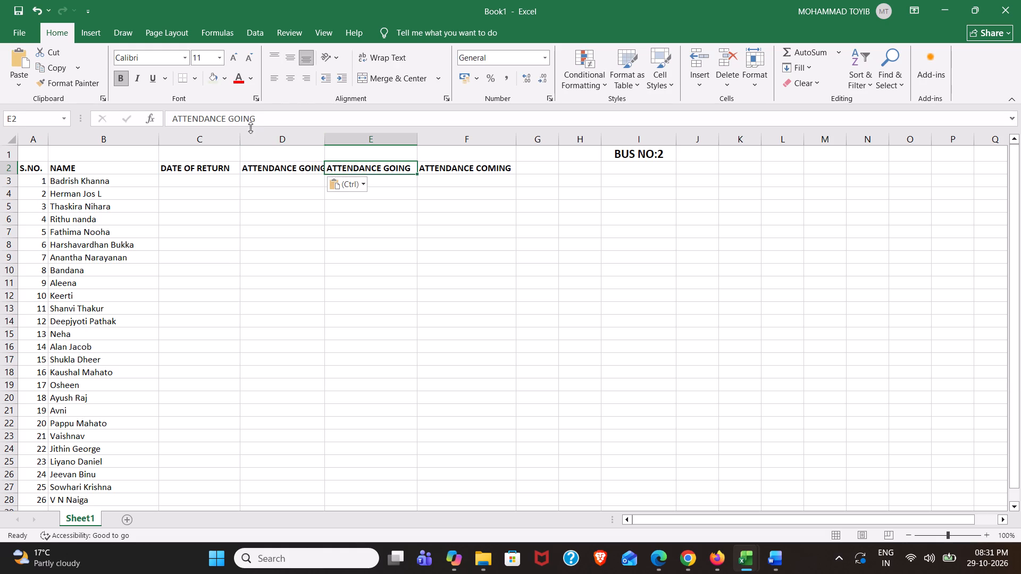
pyautogui.tripleClick(245, 122)
pyautogui.tripleClick(245, 122)
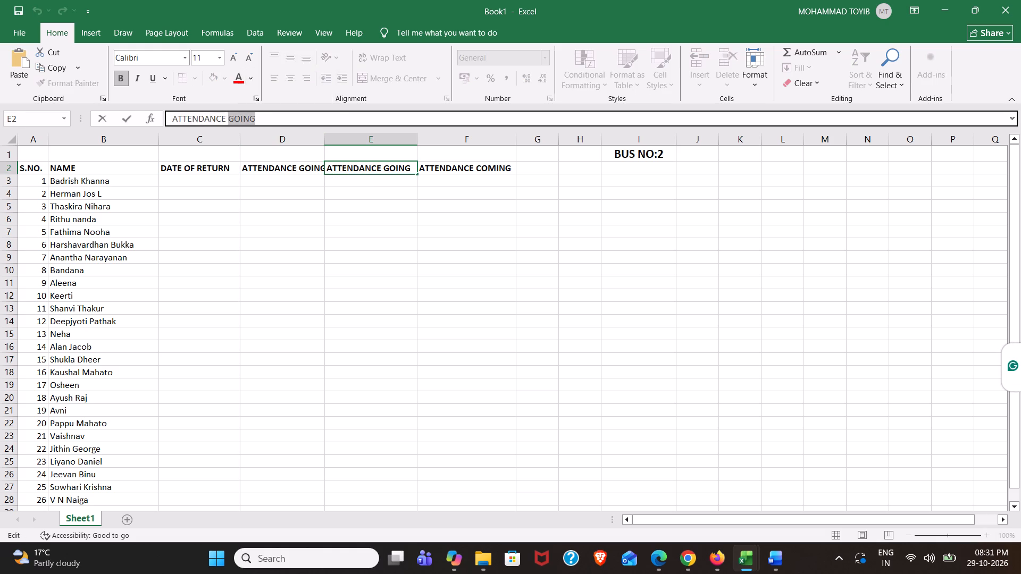
pyautogui.tripleClick(245, 122)
pyautogui.doubleClick(245, 122)
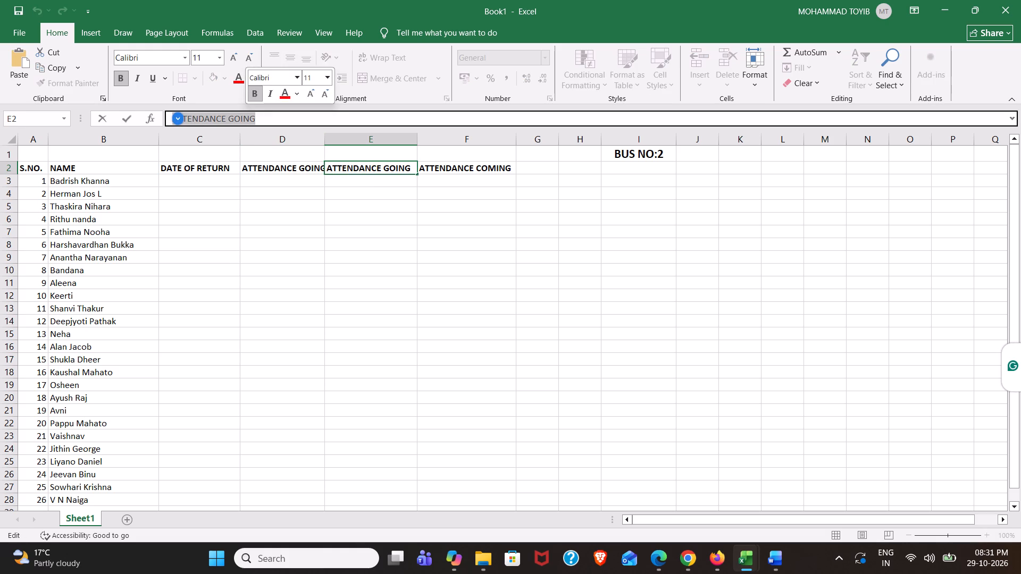
pyautogui.press('BackSpace')
pyautogui.write('PAY')
pyautogui.write('MENT STATUS')
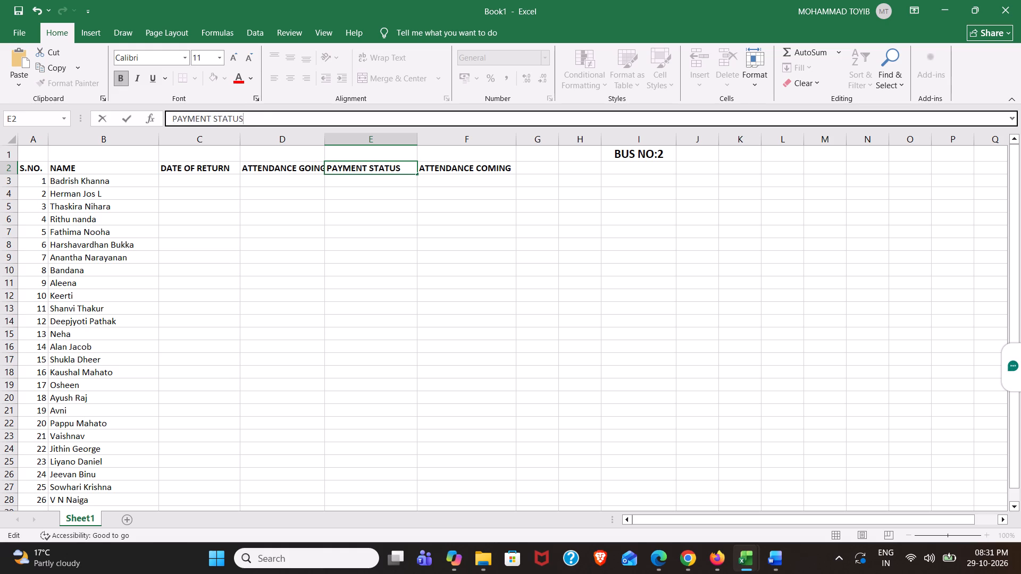
pyautogui.click(327, 196)
# Widen column D to fit the full ATTENDANCE GOING heading and centre the column's contents horizontally.
pyautogui.click(303, 140)
pyautogui.moveTo(324, 137); pyautogui.dragTo(331, 139)
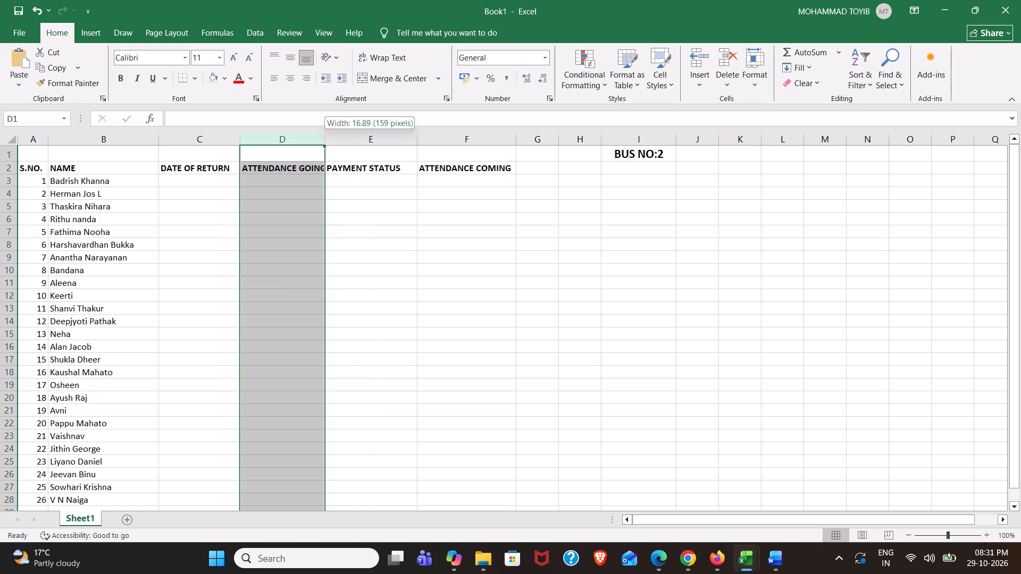
pyautogui.moveTo(331, 139); pyautogui.dragTo(350, 140)
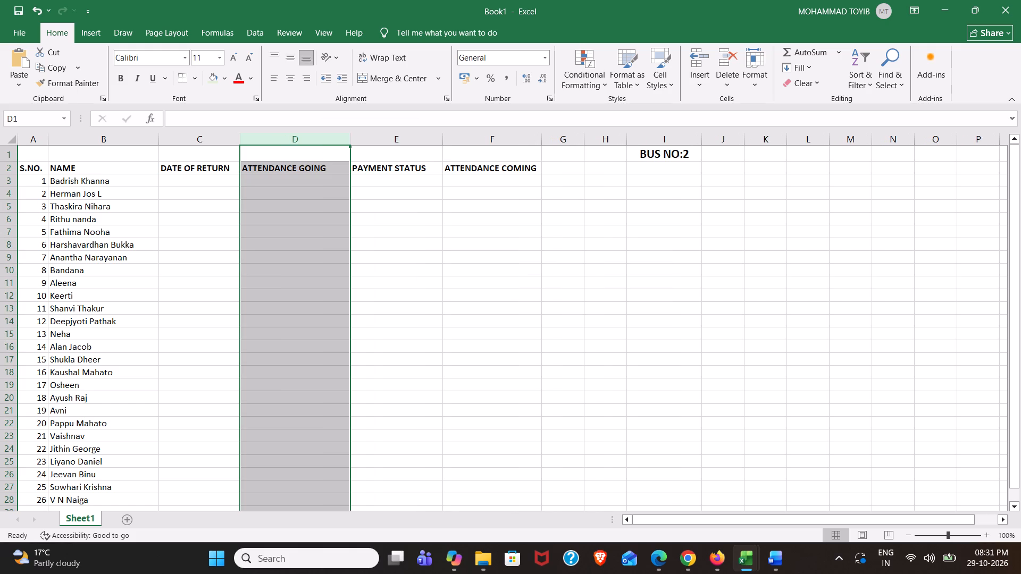
pyautogui.click(292, 85)
# Widen the PAYMENT STATUS column E slightly and centre its contents horizontally.
pyautogui.click(390, 143)
pyautogui.moveTo(443, 143); pyautogui.dragTo(458, 143)
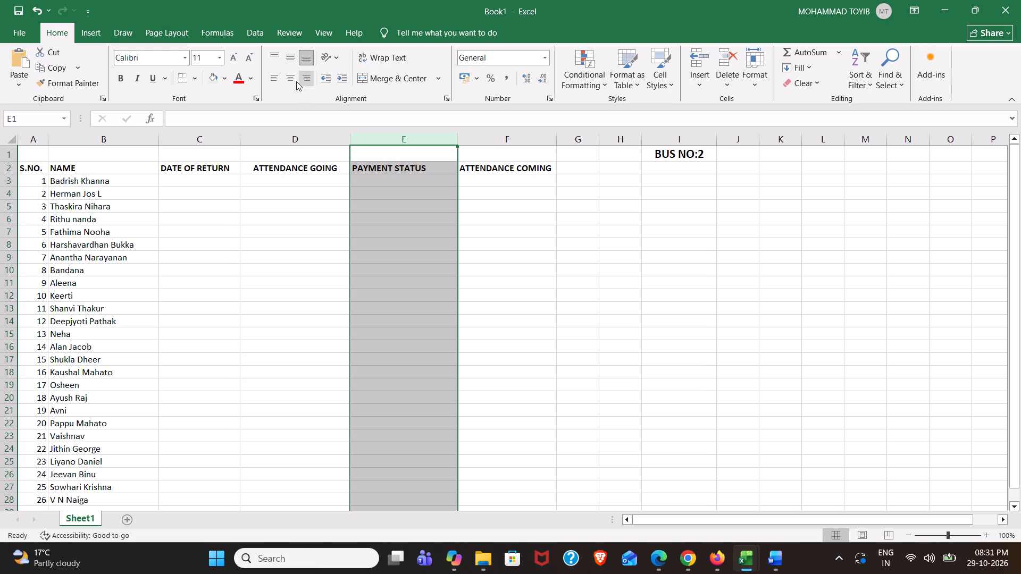
pyautogui.click(292, 75)
# Centre the contents of the ATTENDANCE COMING column F horizontally and widen the column slightly.
pyautogui.click(507, 140)
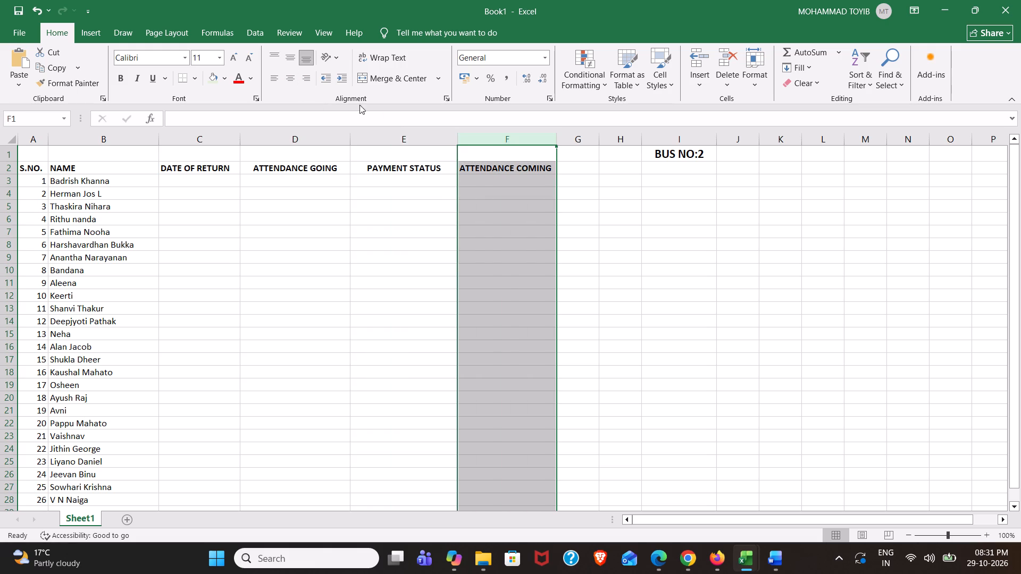
pyautogui.click(293, 83)
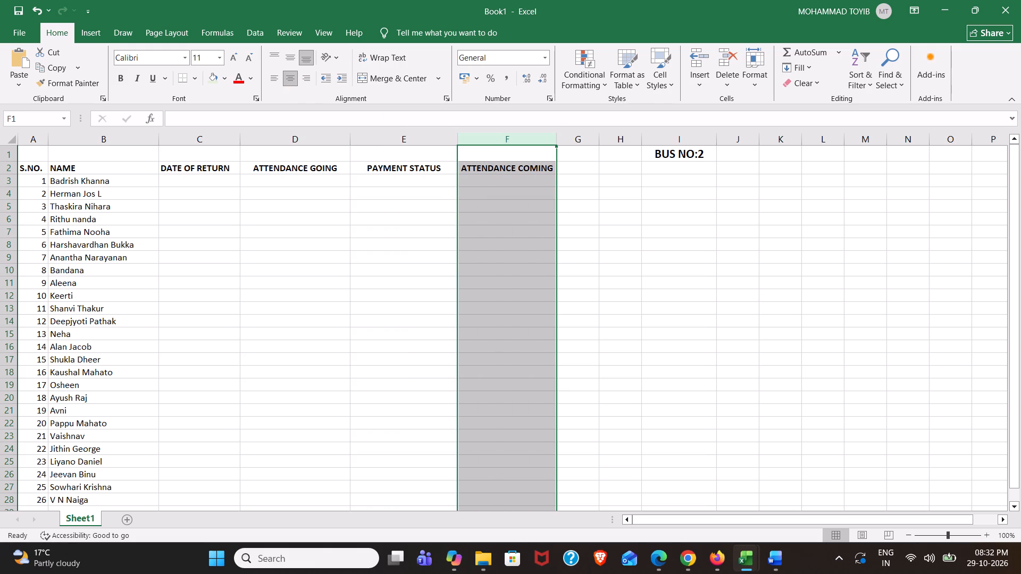
pyautogui.moveTo(555, 138); pyautogui.dragTo(568, 138)
pyautogui.click(674, 225)
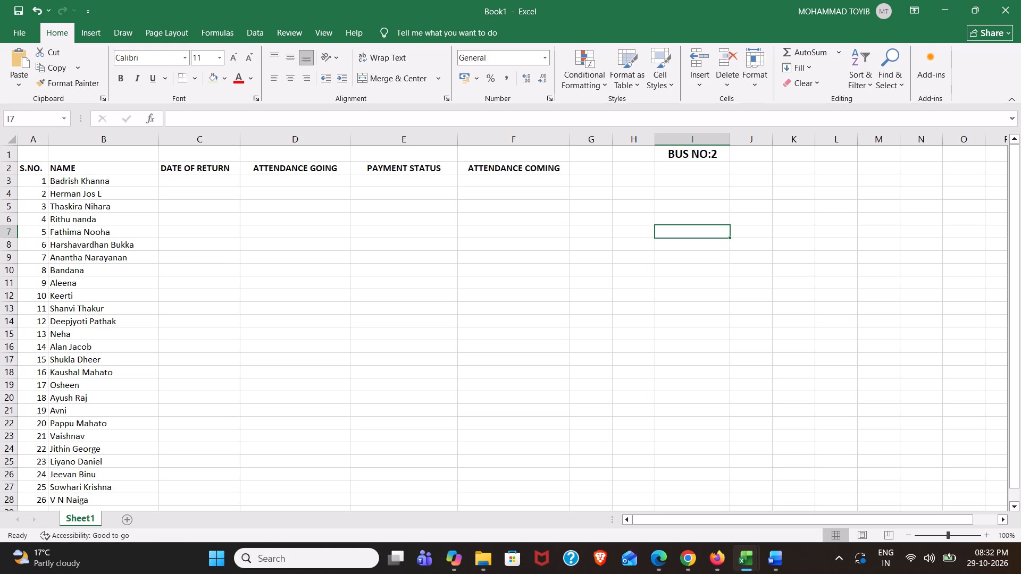
# Widen the DATE OF RETURN column C slightly and centre its contents horizontally.
pyautogui.click(198, 138)
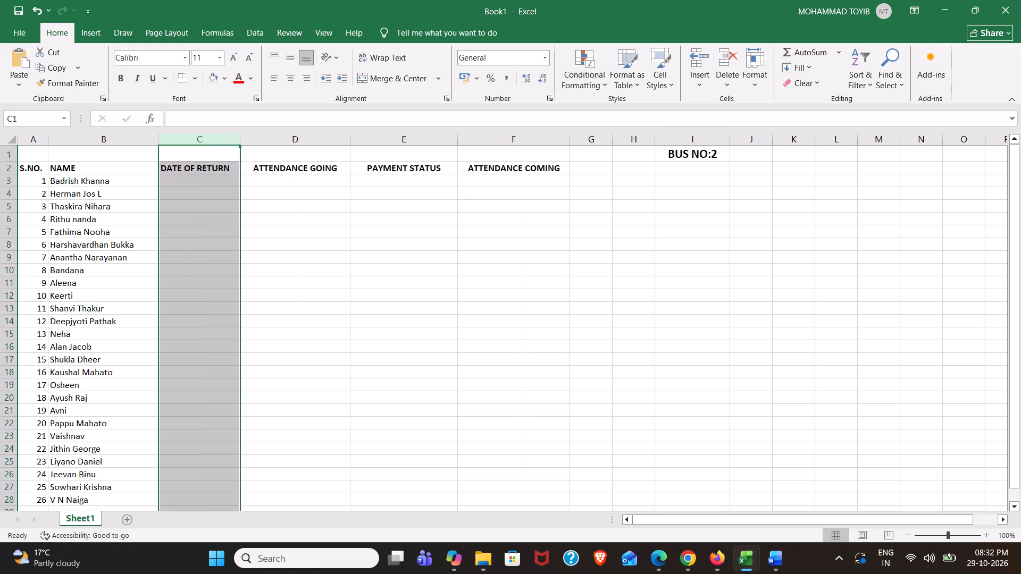
pyautogui.moveTo(241, 140); pyautogui.dragTo(248, 140)
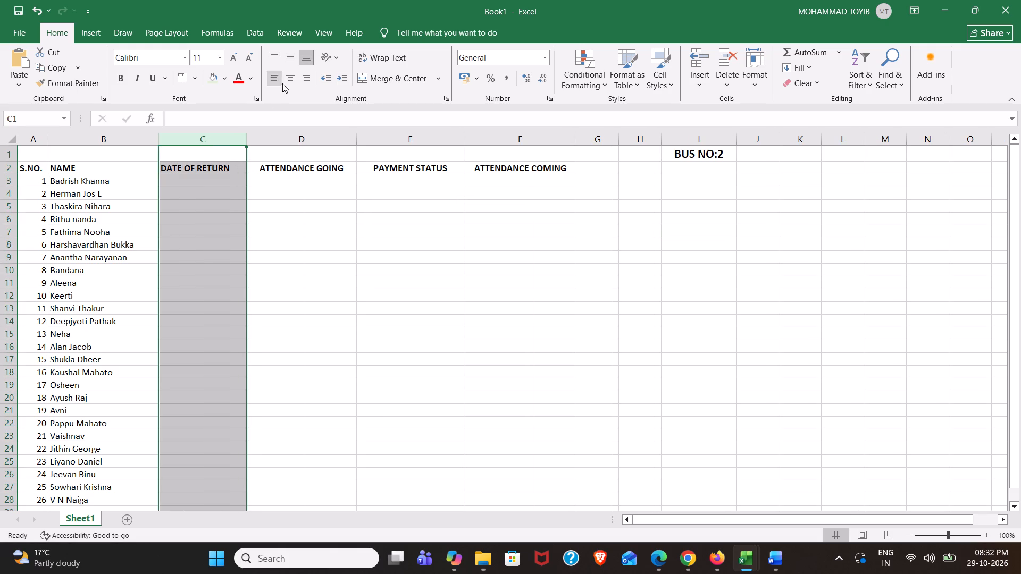
pyautogui.click(287, 81)
pyautogui.click(373, 269)
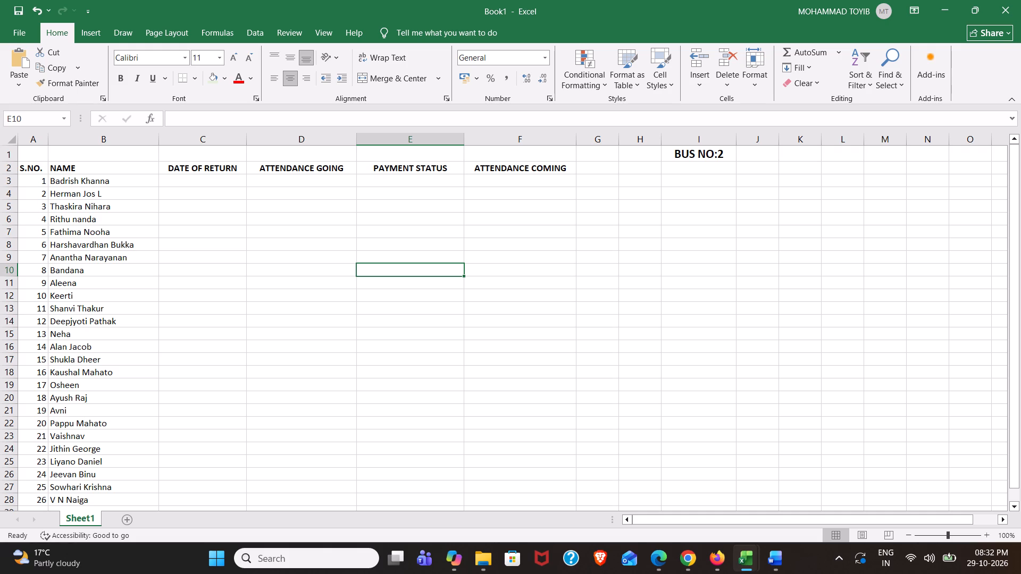
# Enter 23 in cell D43 and 52 in cell D44, in the empty area below the student list.
pyautogui.scroll(-2, 211, 227)
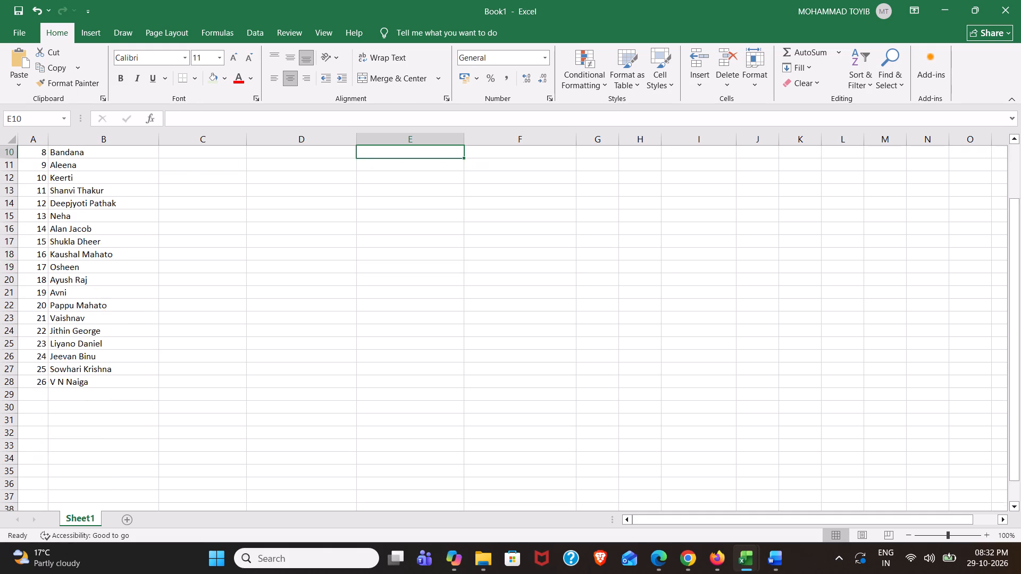
pyautogui.scroll(-3, 211, 227)
pyautogui.scroll(1, 212, 228)
pyautogui.scroll(-3, 212, 229)
pyautogui.click(265, 417)
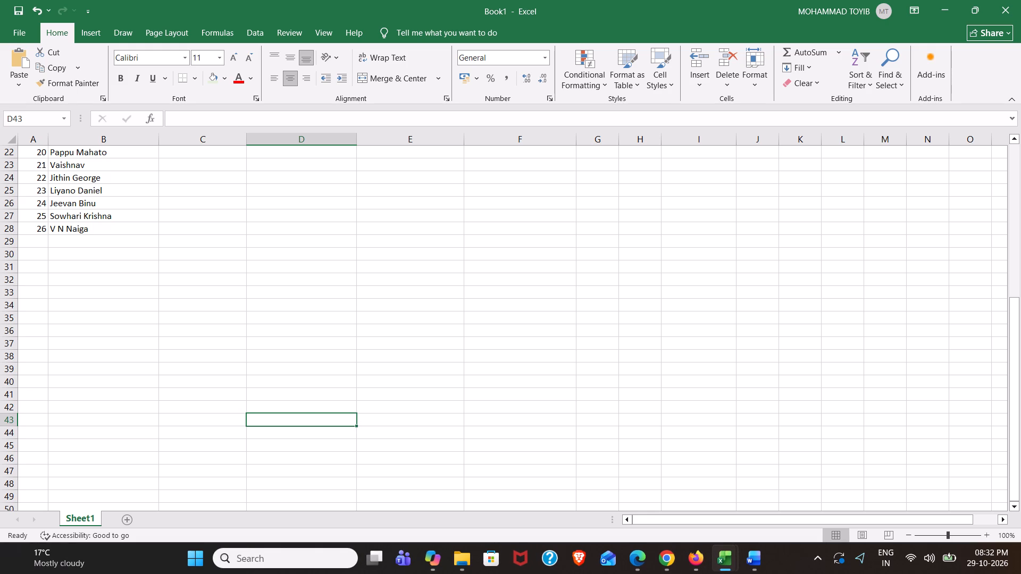
pyautogui.write('23')
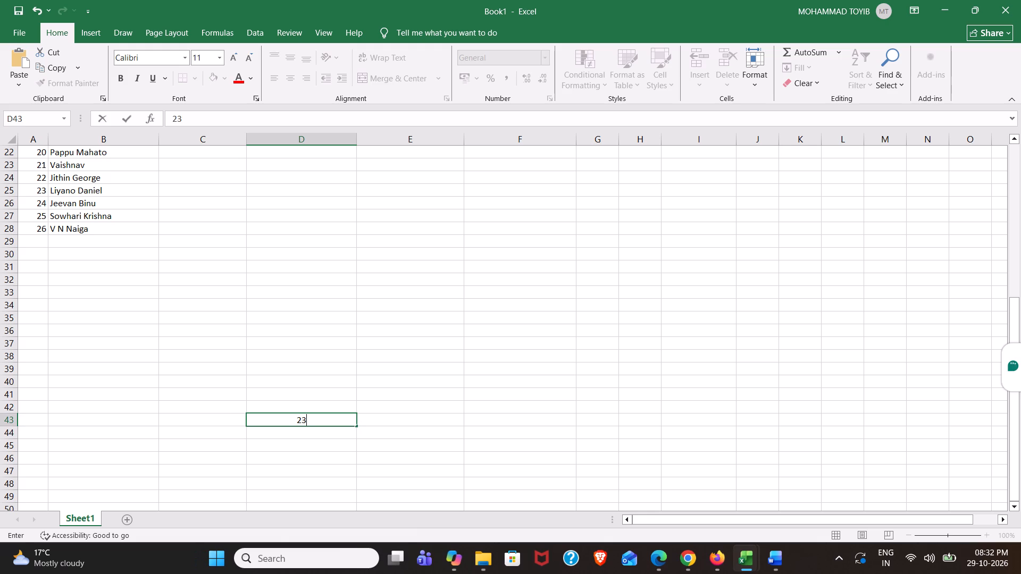
pyautogui.press('Return')
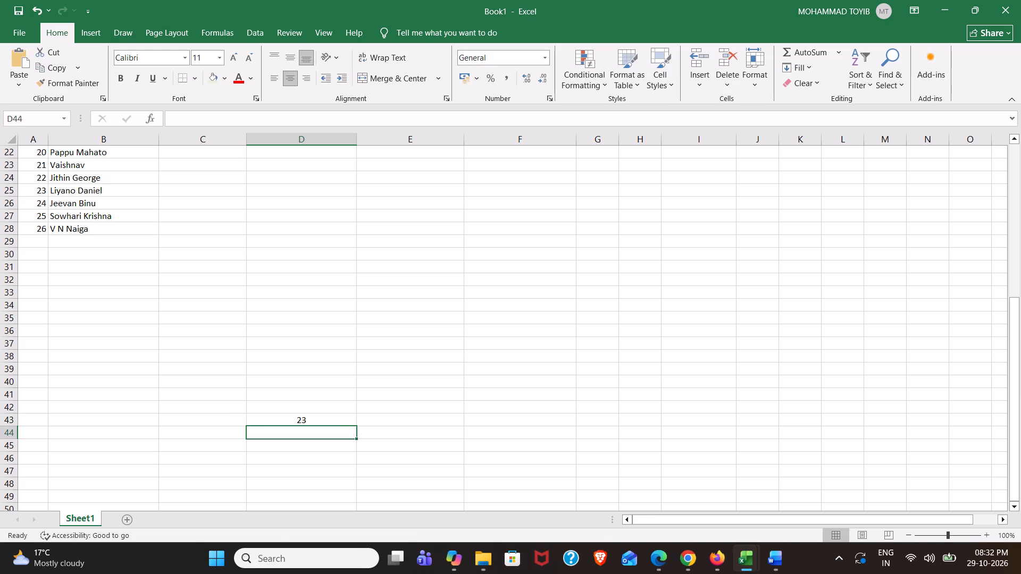
pyautogui.write('52')
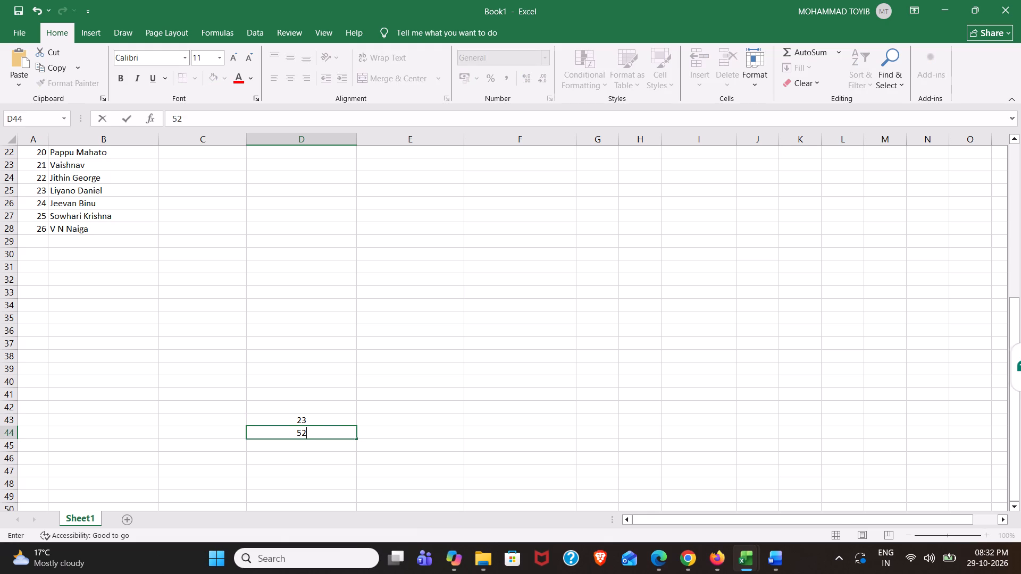
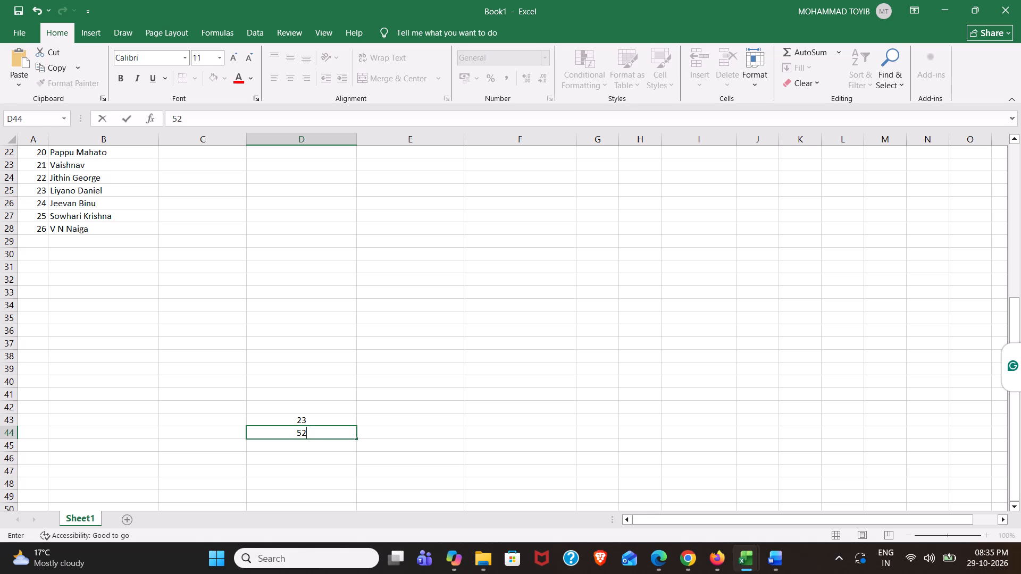
# Review the student list from its header row down to the figures entered in the empty area below it.
pyautogui.scroll(3, 255, 341)
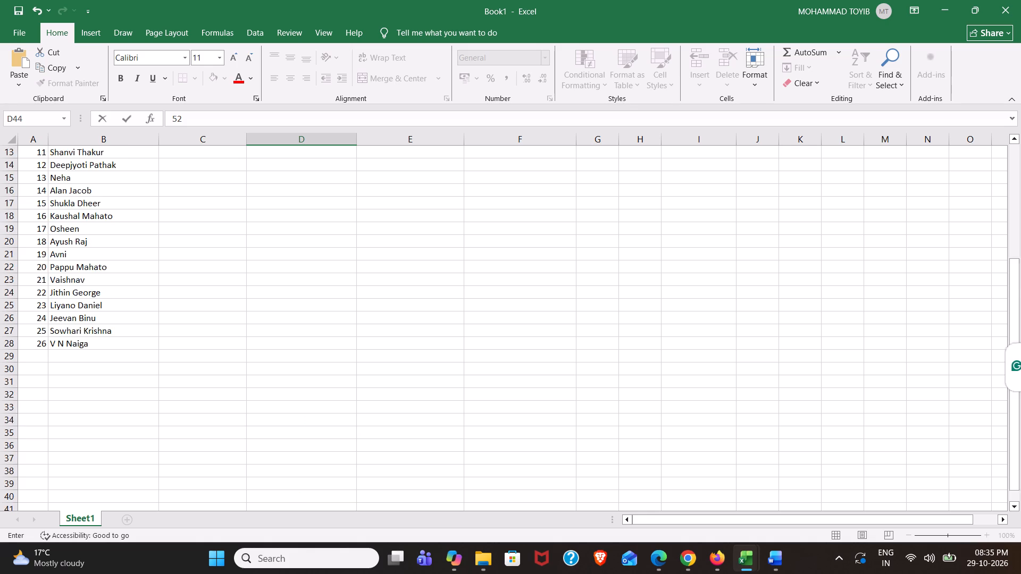
pyautogui.scroll(7, 255, 341)
pyautogui.scroll(-1, 255, 334)
pyautogui.scroll(1, 255, 334)
pyautogui.scroll(-8, 255, 334)
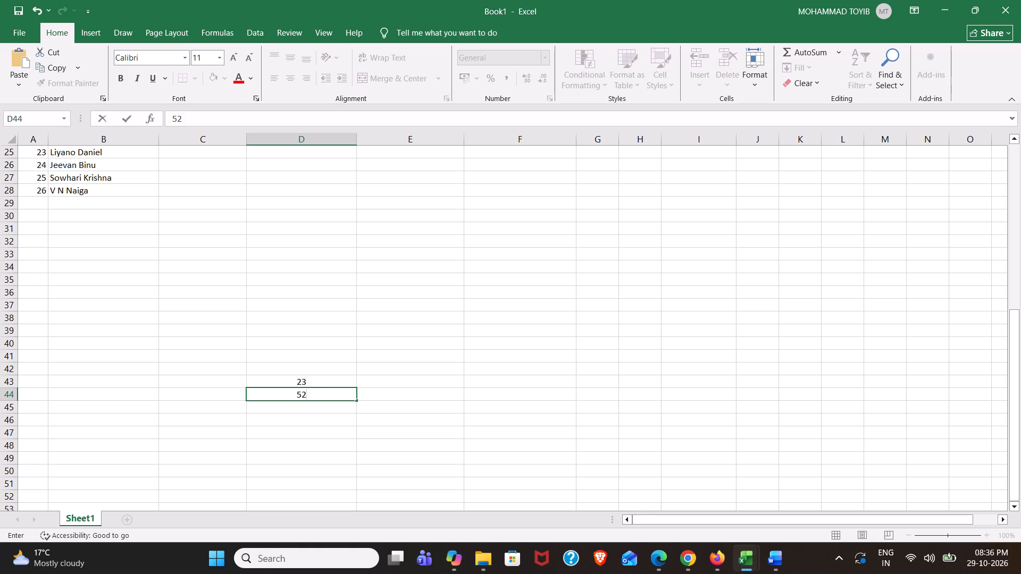
pyautogui.scroll(9, 471, 348)
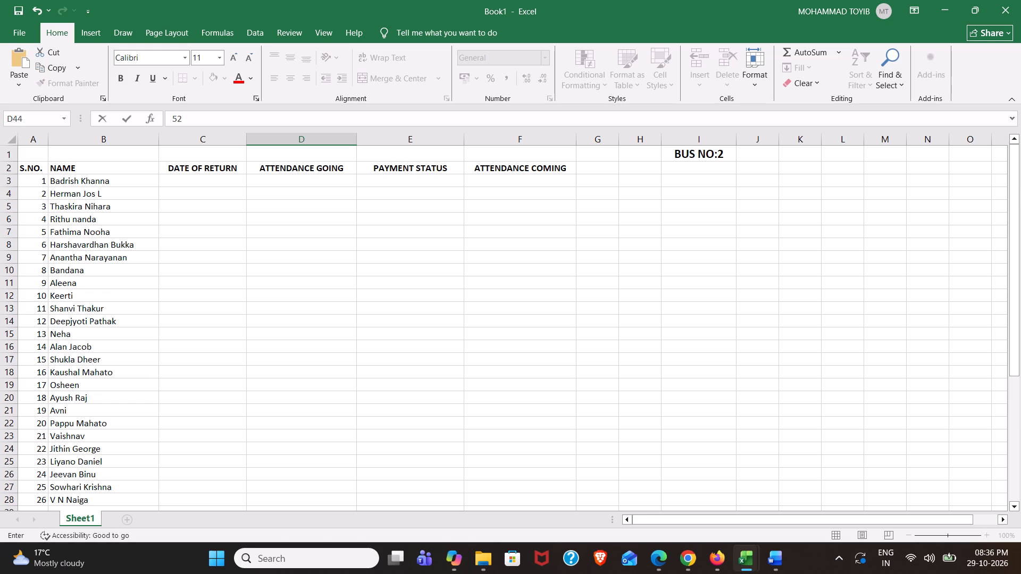
pyautogui.scroll(1, 463, 346)
pyautogui.scroll(-9, 463, 346)
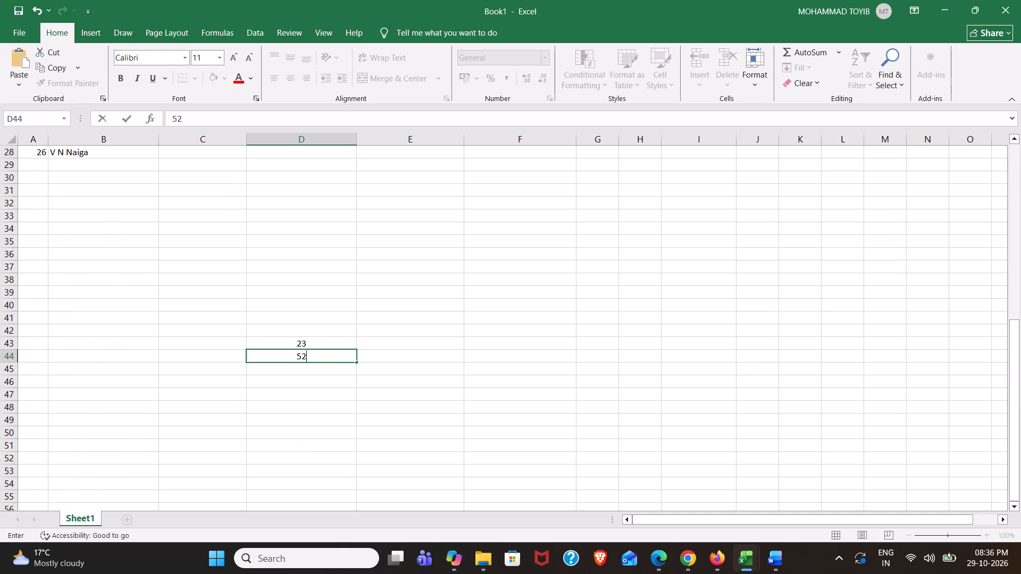
pyautogui.scroll(3, 359, 397)
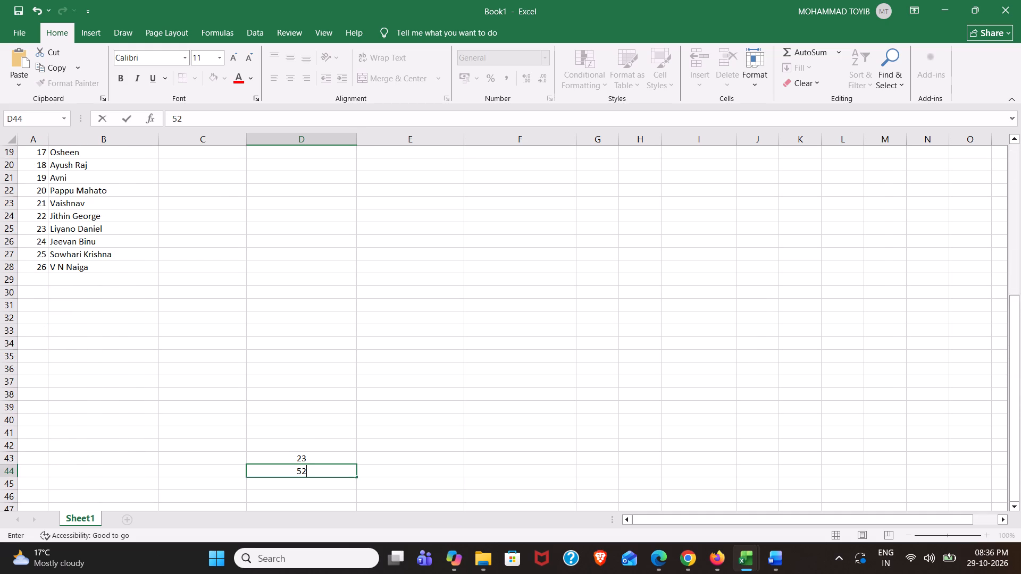
pyautogui.scroll(-2, 349, 389)
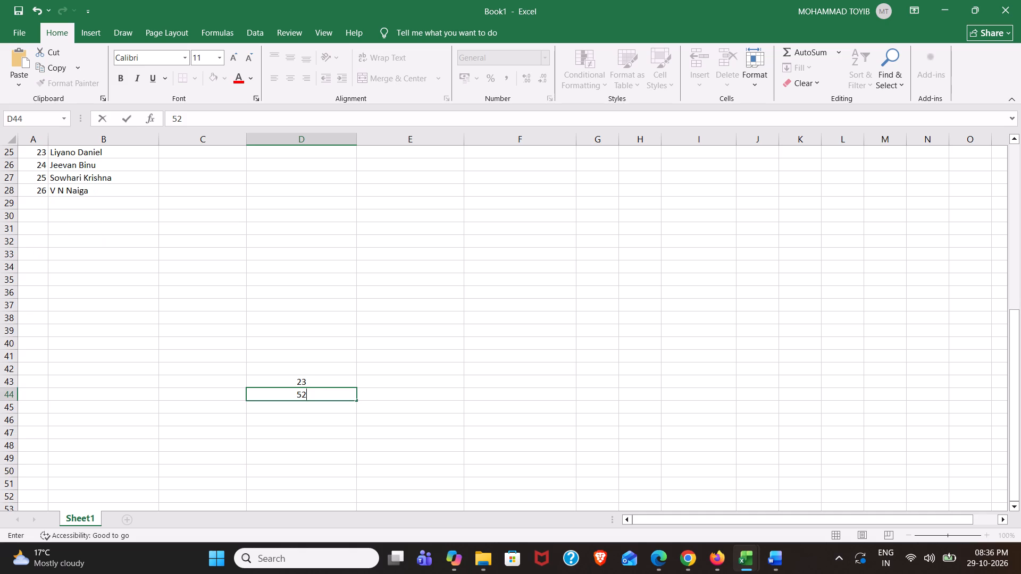
pyautogui.scroll(3, 346, 377)
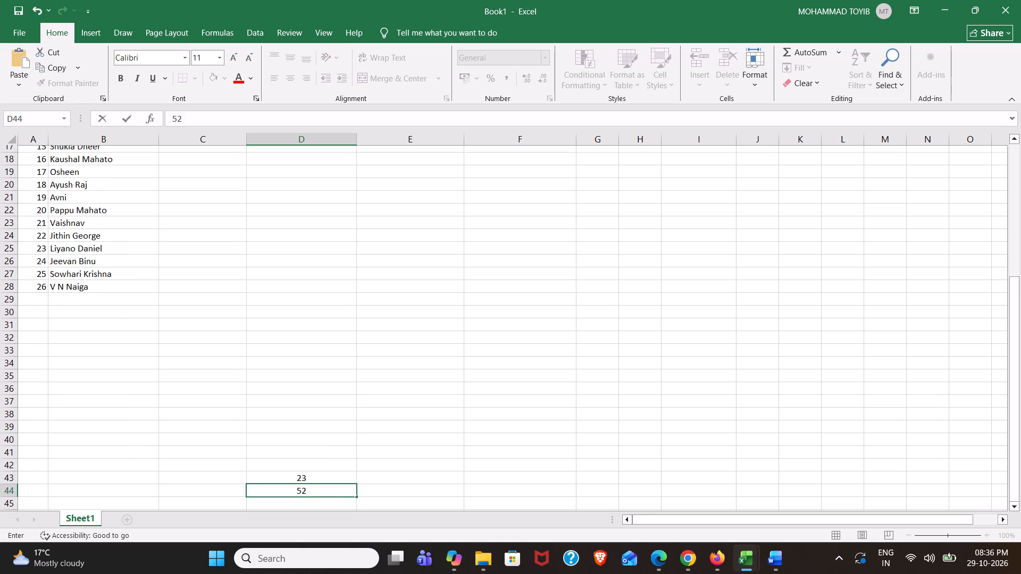
pyautogui.scroll(1, 346, 377)
pyautogui.scroll(-1, 346, 377)
pyautogui.scroll(8, 346, 377)
pyautogui.scroll(-3, 344, 372)
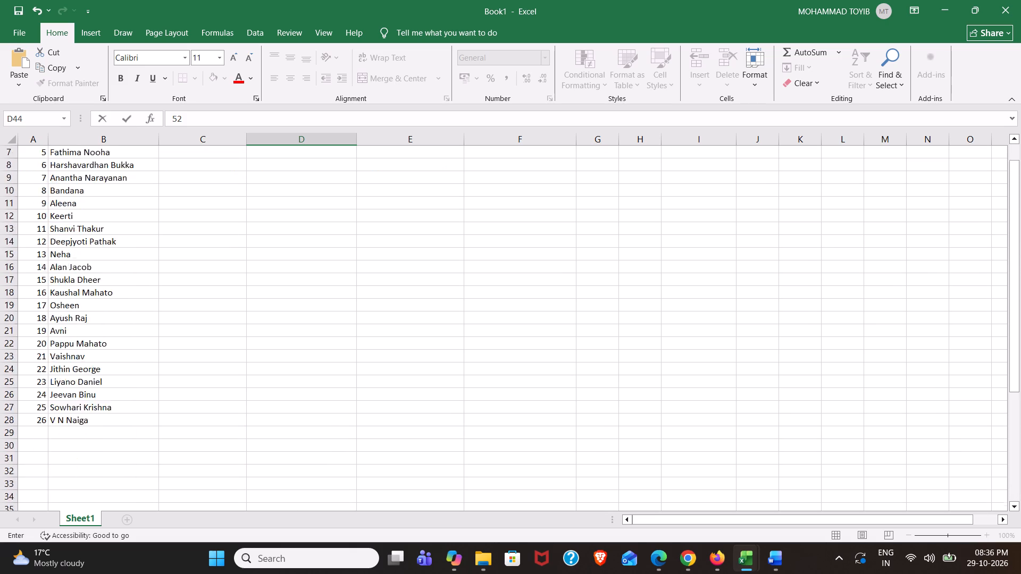
pyautogui.scroll(-1, 344, 372)
pyautogui.scroll(1, 344, 372)
pyautogui.scroll(-2, 344, 372)
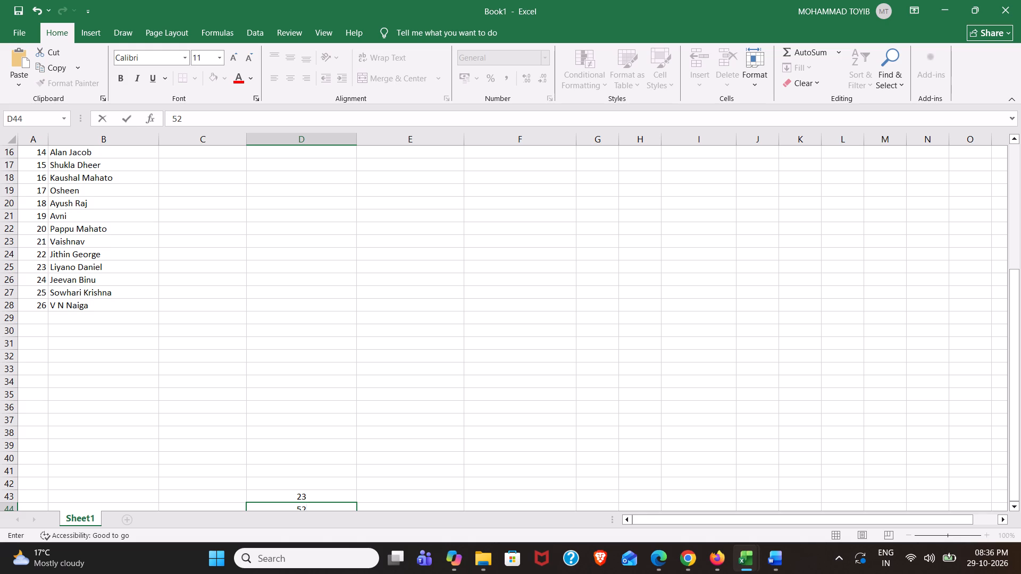
# Extend the S.NO. column from 26 in cell A28 down to cell A35 as a consecutive series ending at 33.
pyautogui.click(43, 306)
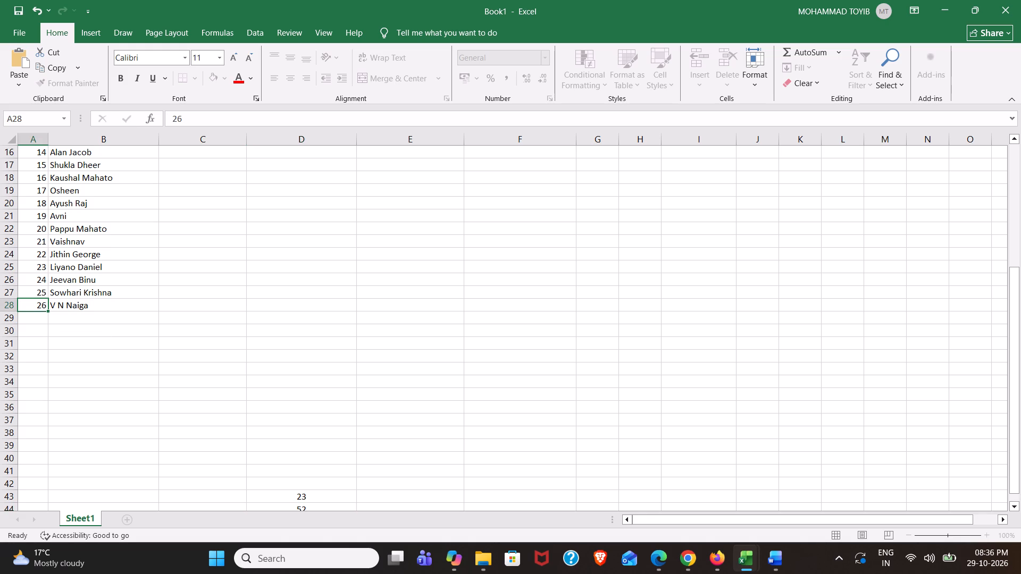
pyautogui.moveTo(46, 312); pyautogui.dragTo(47, 375)
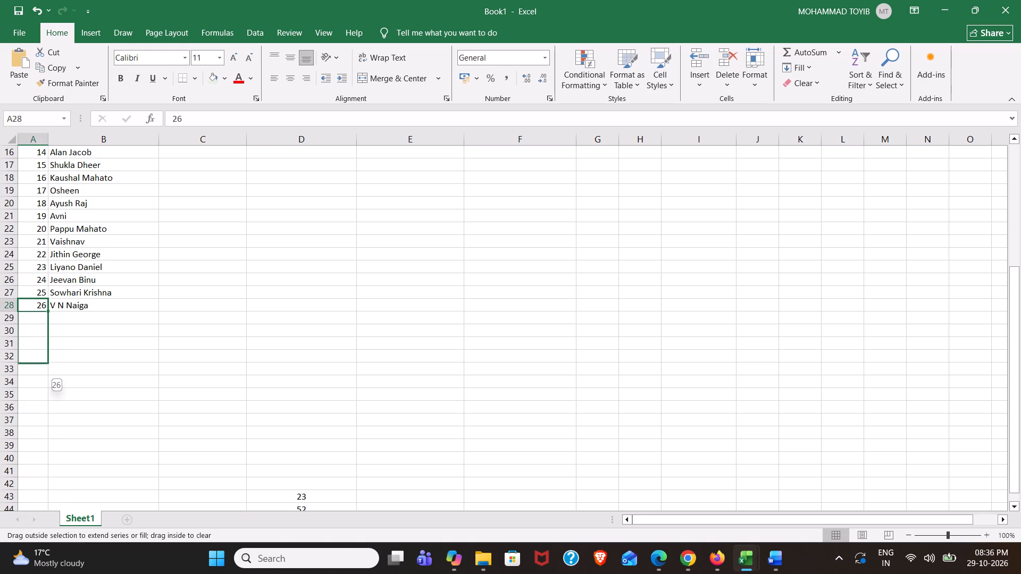
pyautogui.moveTo(47, 375); pyautogui.dragTo(47, 395)
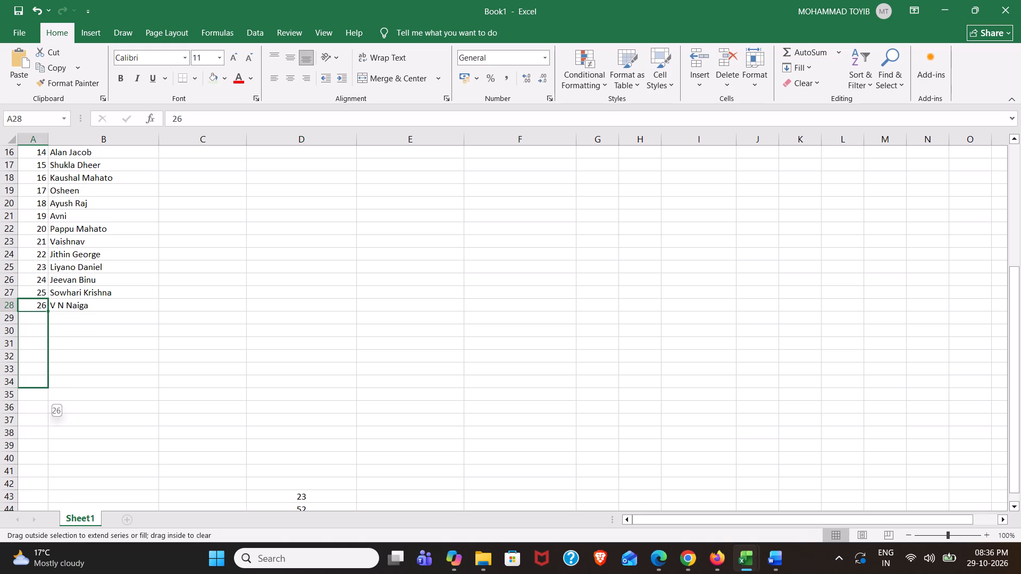
pyautogui.moveTo(47, 395); pyautogui.dragTo(47, 398)
pyautogui.click(53, 406)
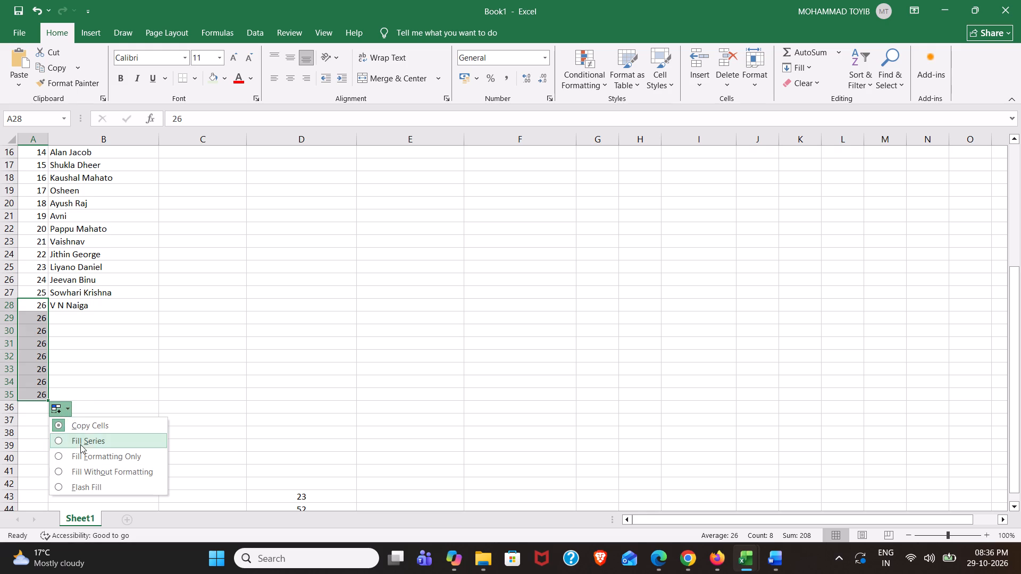
pyautogui.click(80, 444)
# Continue the serial number series in column A down to cell A67, ending at 65.
pyautogui.moveTo(50, 400); pyautogui.dragTo(63, 429)
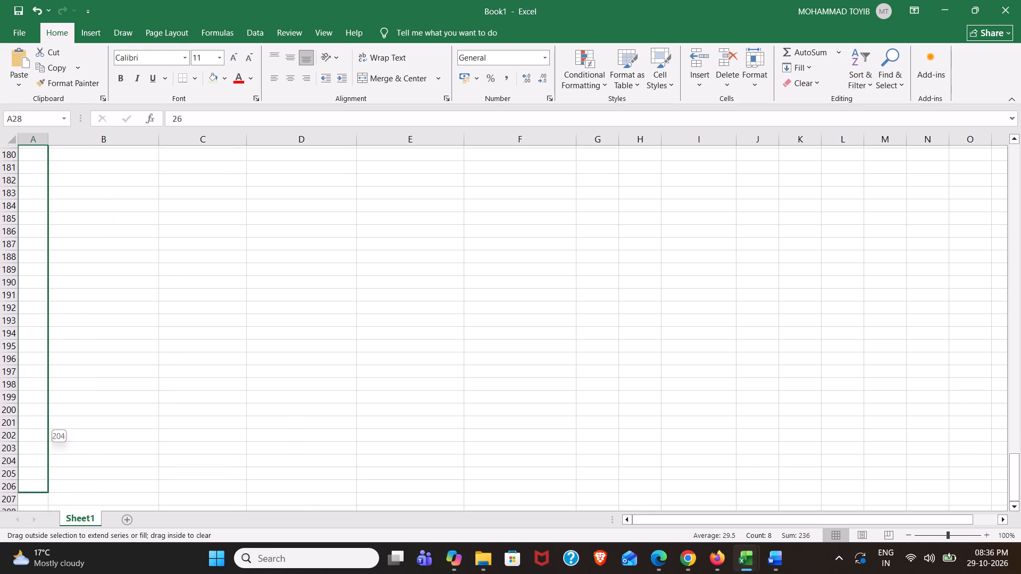
pyautogui.moveTo(63, 429); pyautogui.dragTo(79, 112)
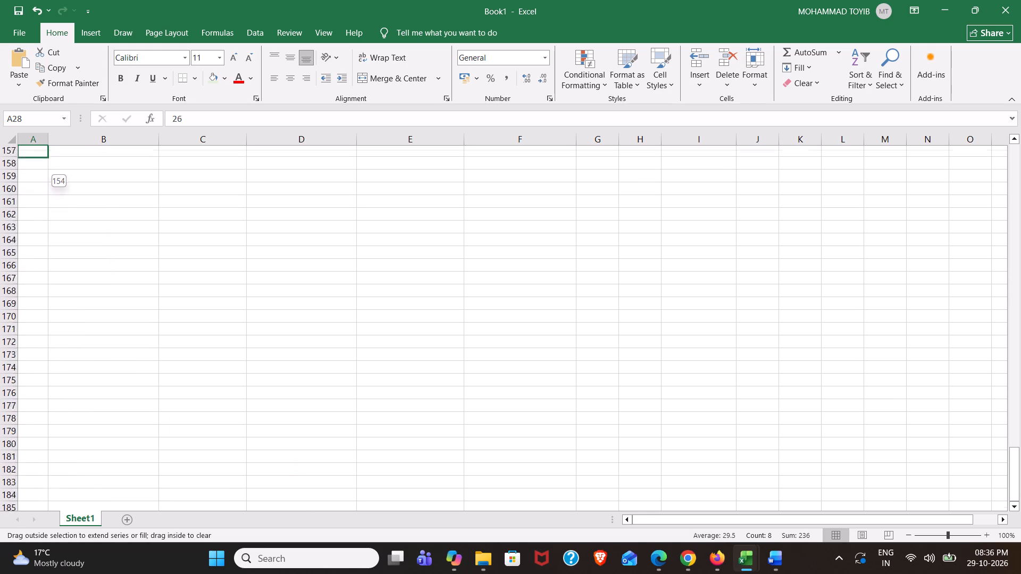
pyautogui.moveTo(79, 112); pyautogui.dragTo(80, 113)
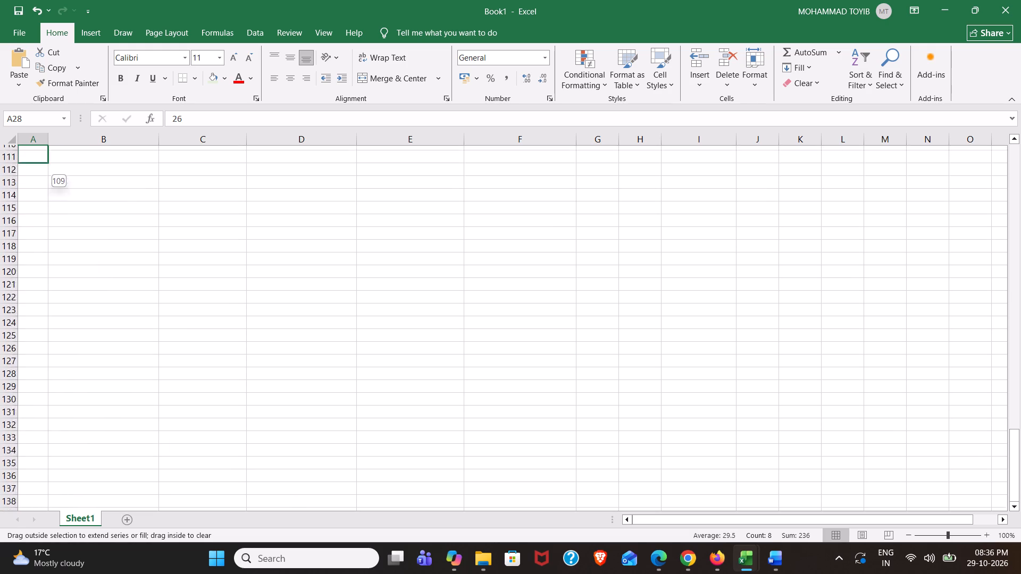
pyautogui.moveTo(80, 113); pyautogui.dragTo(68, 141)
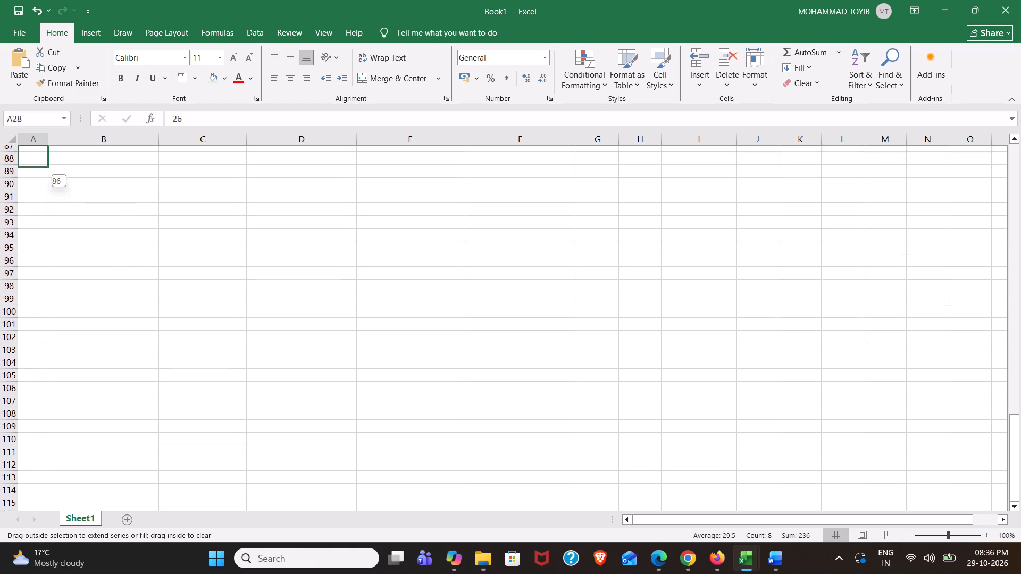
pyautogui.moveTo(68, 141); pyautogui.dragTo(71, 134)
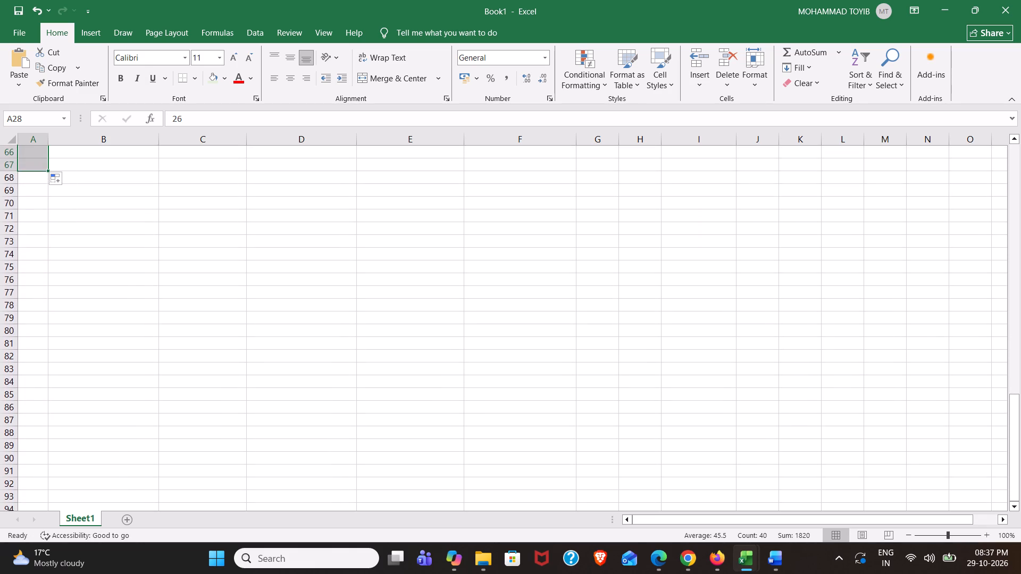
pyautogui.scroll(2, 51, 224)
pyautogui.click(53, 252)
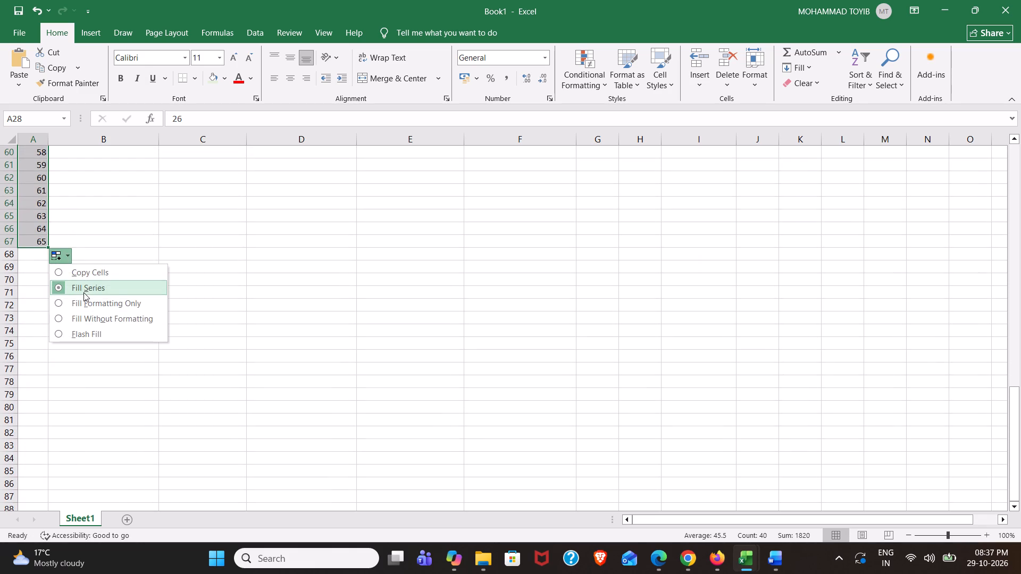
pyautogui.click(193, 248)
# Enter the student's name for serial number 27 in cell B29 of the NAME column, with only the initials capitalised.
pyautogui.scroll(3, 187, 256)
pyautogui.scroll(-1, 187, 256)
pyautogui.scroll(12, 187, 256)
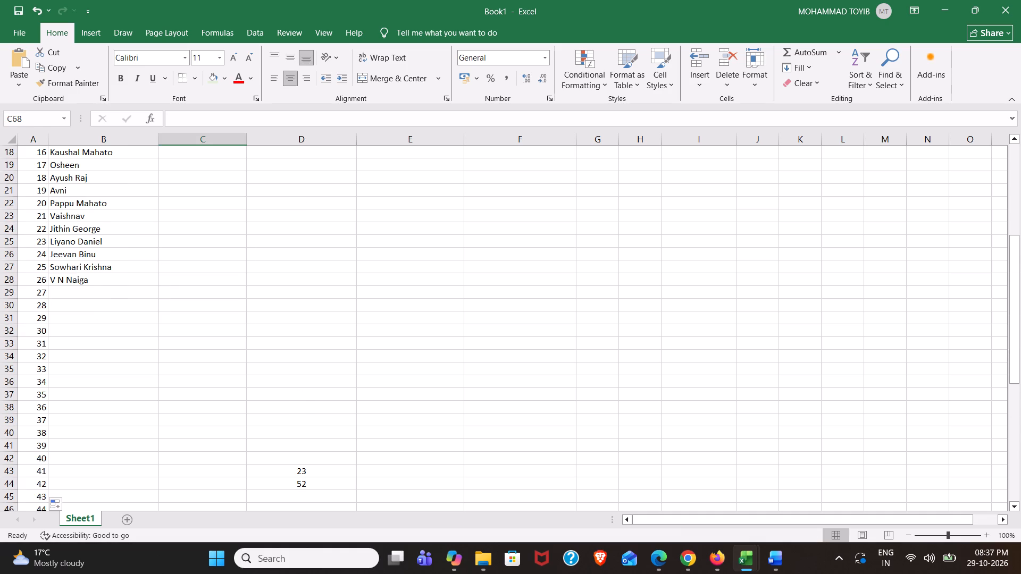
pyautogui.click(315, 474)
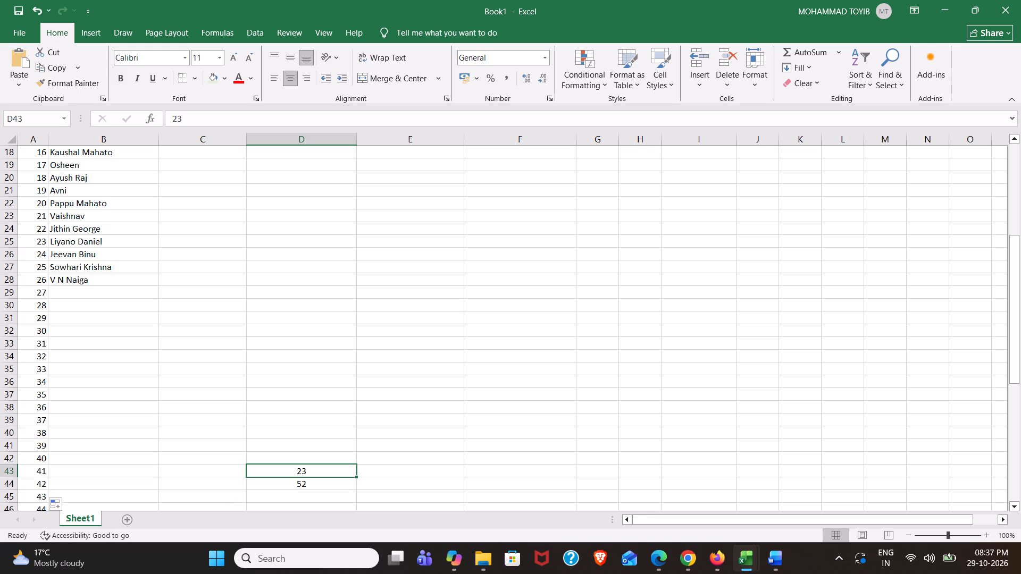
pyautogui.click(81, 293)
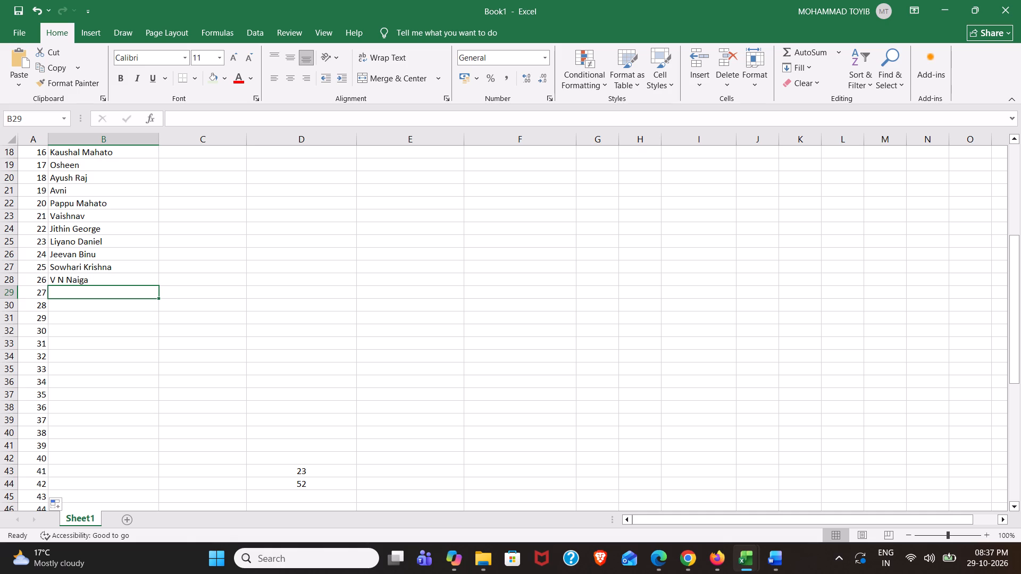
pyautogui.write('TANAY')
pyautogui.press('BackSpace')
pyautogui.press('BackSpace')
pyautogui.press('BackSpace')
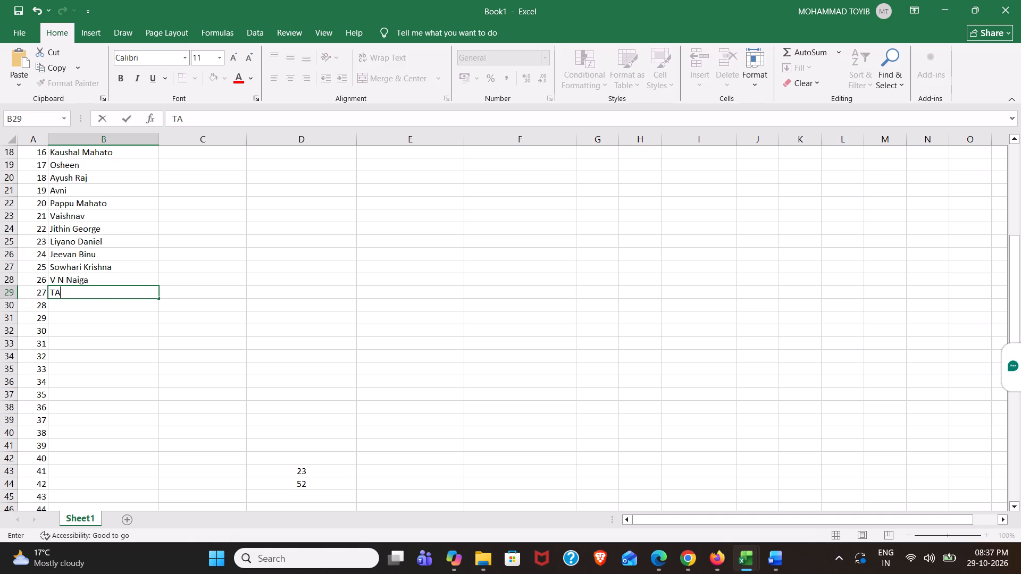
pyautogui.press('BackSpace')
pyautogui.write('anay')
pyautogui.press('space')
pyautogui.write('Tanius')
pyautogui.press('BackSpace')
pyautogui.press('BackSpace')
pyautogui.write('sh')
# Enter the students' names for serial numbers 28 and 29 in cells B30 and B31.
pyautogui.click(91, 306)
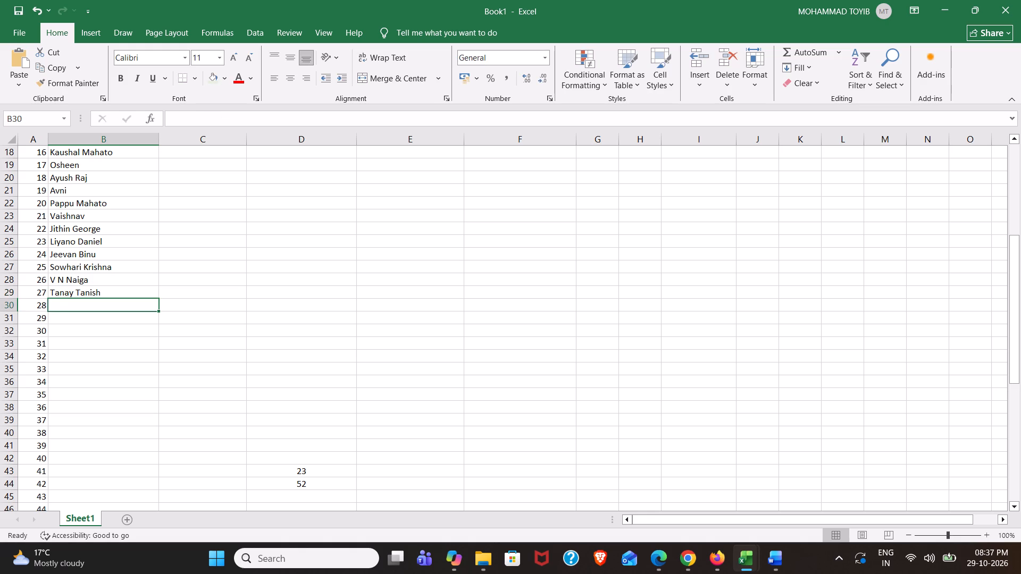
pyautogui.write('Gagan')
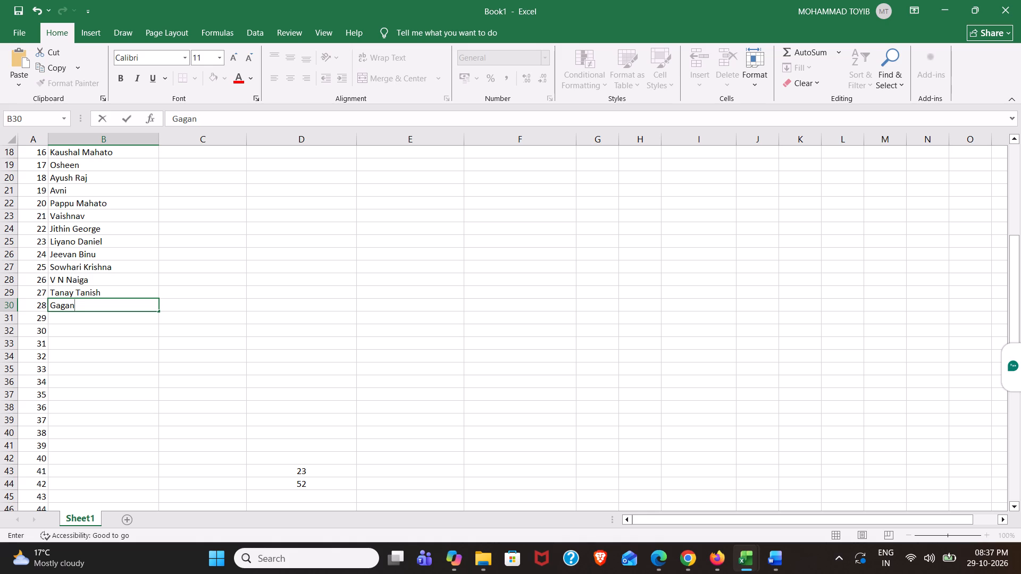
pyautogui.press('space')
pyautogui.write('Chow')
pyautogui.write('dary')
pyautogui.click(119, 318)
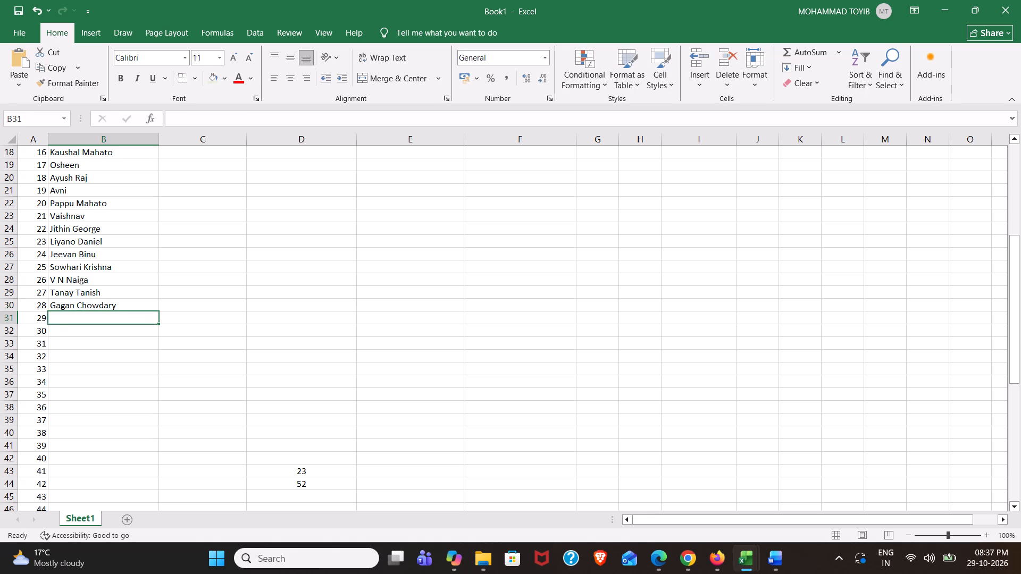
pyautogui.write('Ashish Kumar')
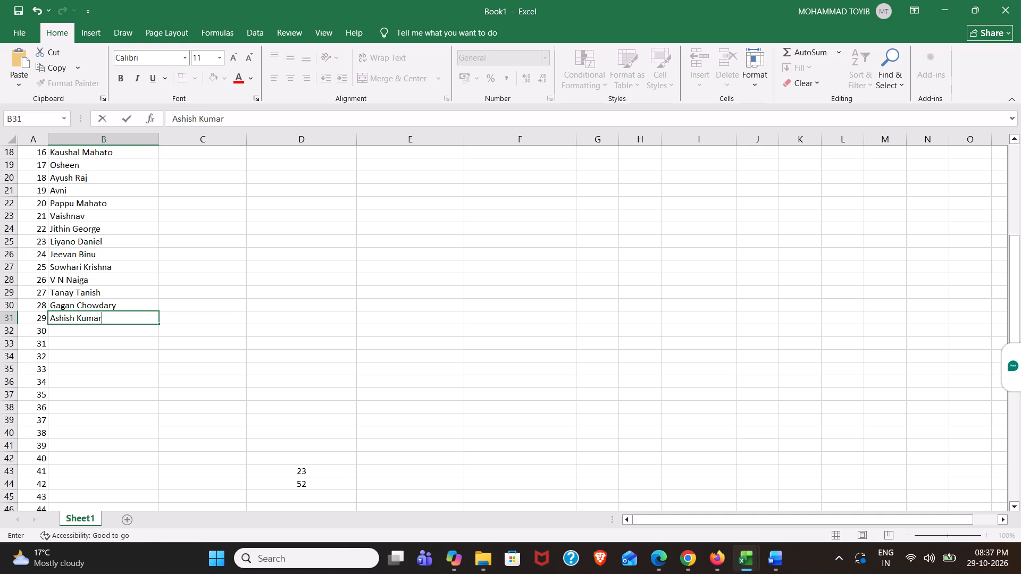
# Enter "done" as the PAYMENT STATUS for serial numbers 27 and 28 in cells E29 and E30.
pyautogui.scroll(9, 212, 314)
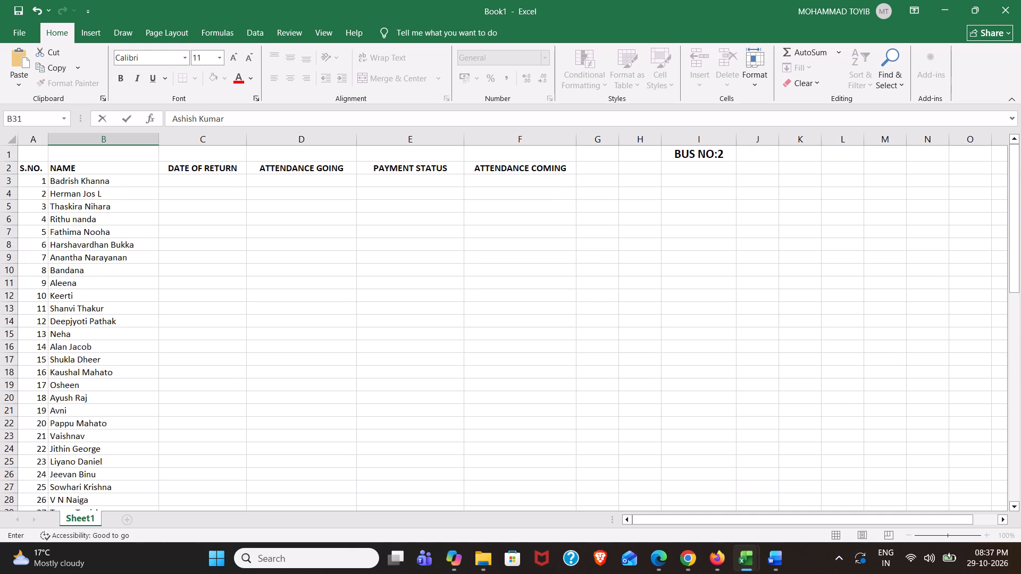
pyautogui.scroll(-3, 356, 390)
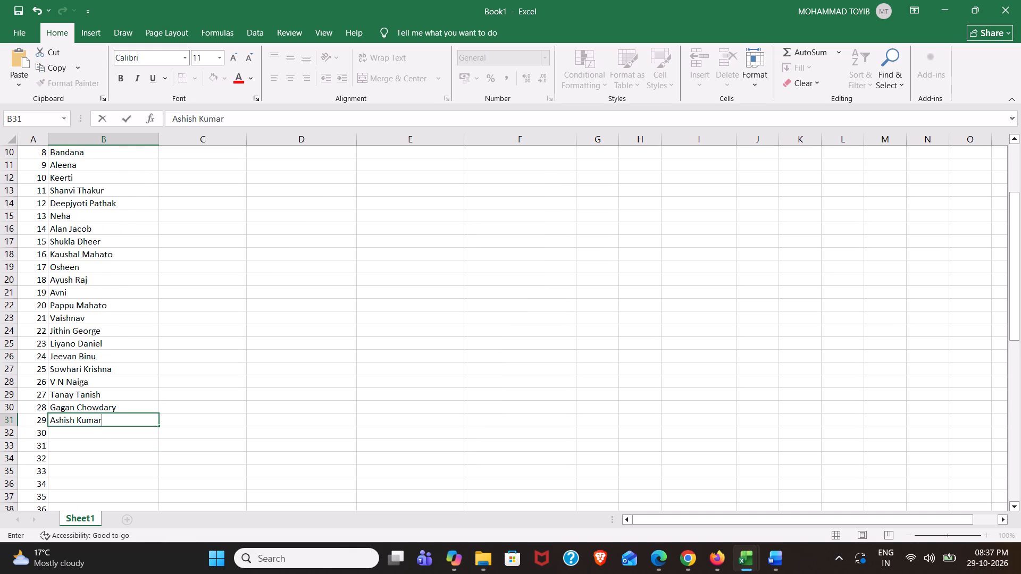
pyautogui.click(398, 396)
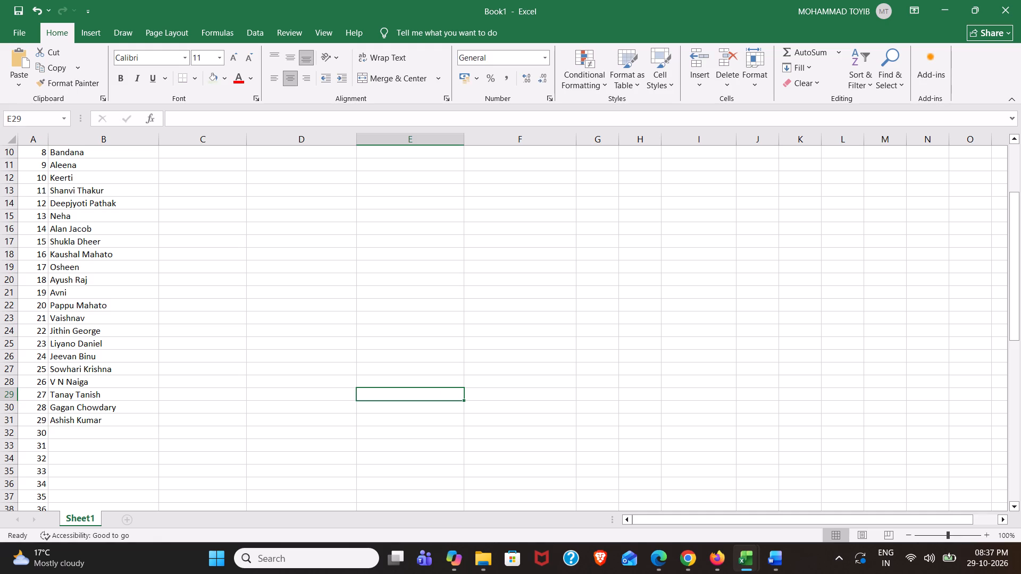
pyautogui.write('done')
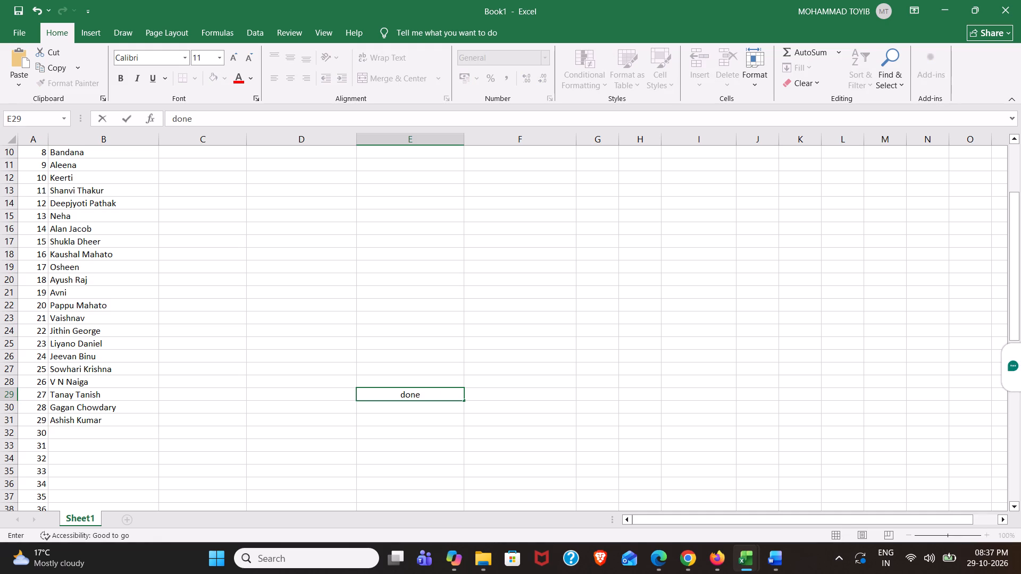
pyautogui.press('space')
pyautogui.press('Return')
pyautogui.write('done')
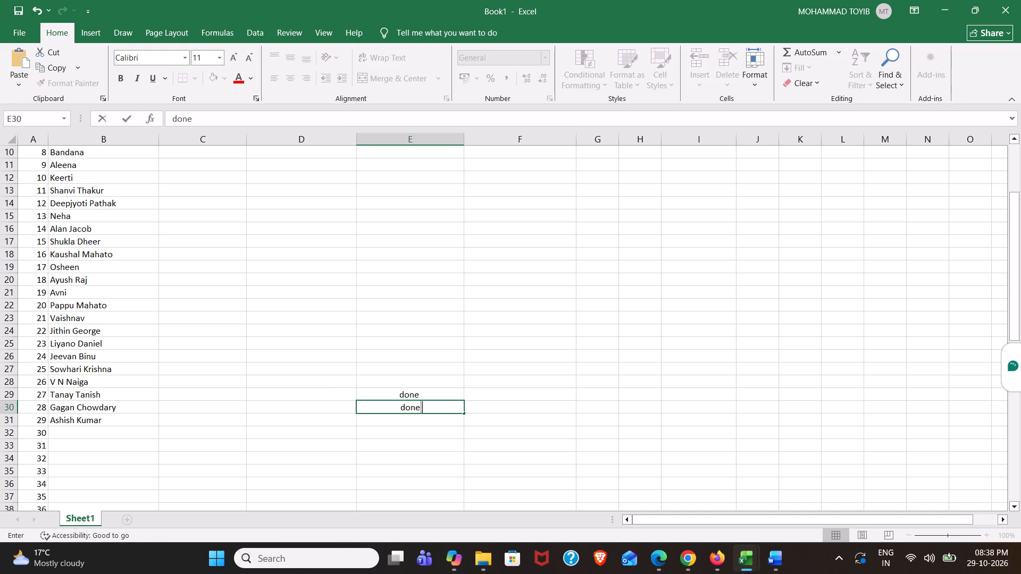
pyautogui.click(243, 430)
# Change the font colour of the student's name for serial number 29 in cell B31 to red.
pyautogui.click(106, 420)
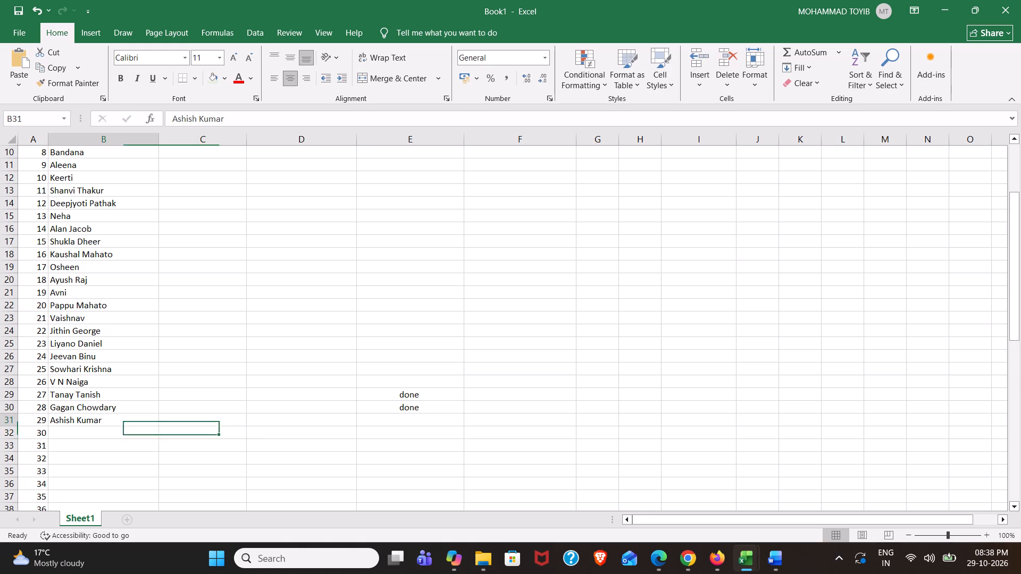
pyautogui.click(238, 83)
# Enter 1 in the DATE OF RETURN column for serial numbers 28 and 27, in cells C30 and C29.
pyautogui.scroll(7, 299, 347)
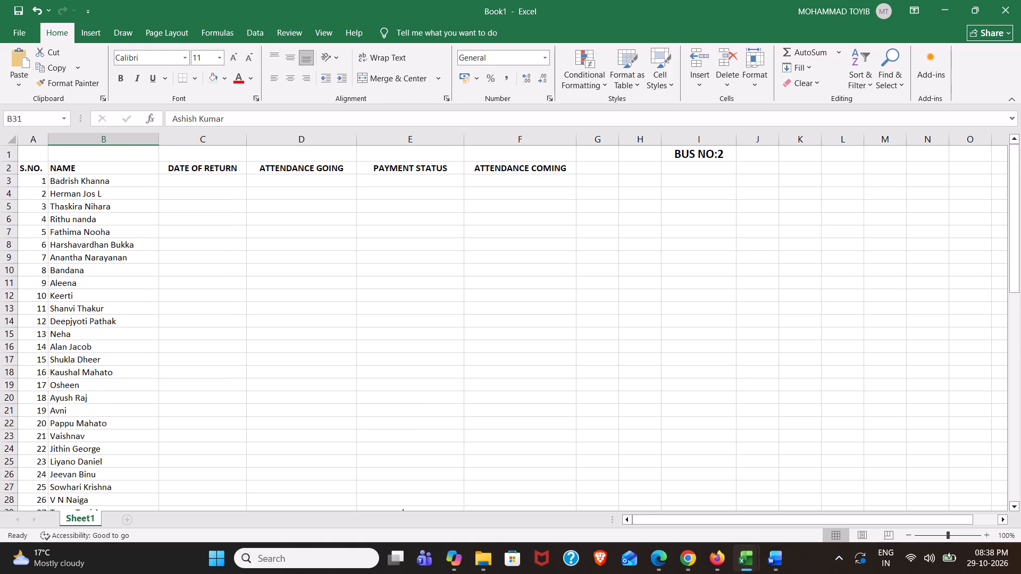
pyautogui.scroll(-2, 298, 355)
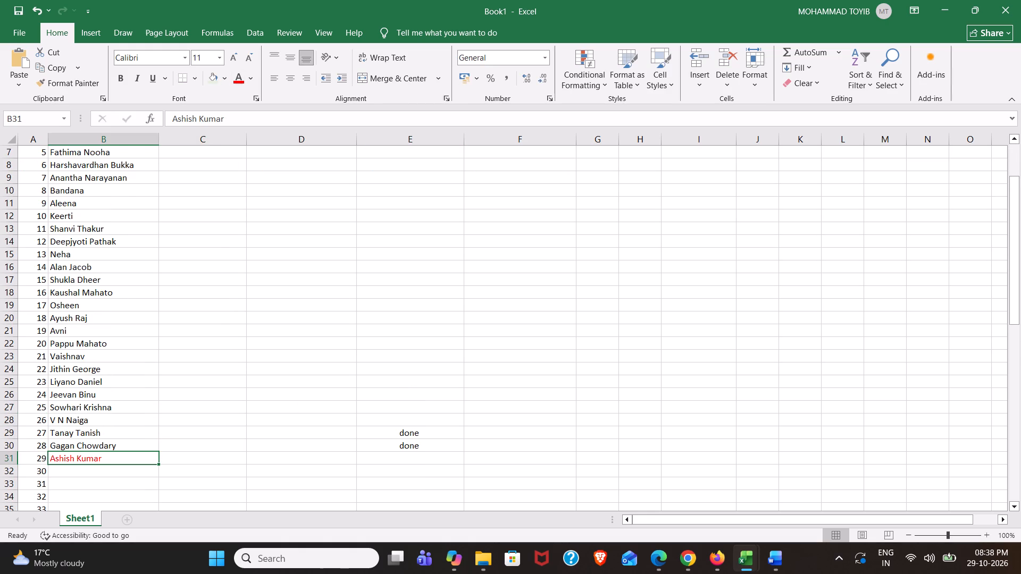
pyautogui.scroll(4, 302, 429)
pyautogui.scroll(-2, 304, 415)
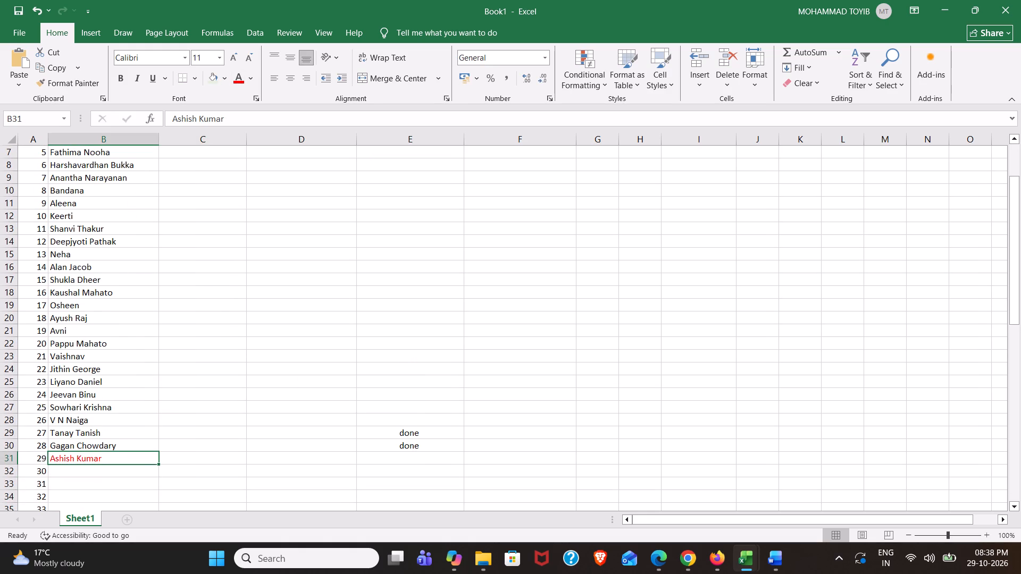
pyautogui.click(205, 449)
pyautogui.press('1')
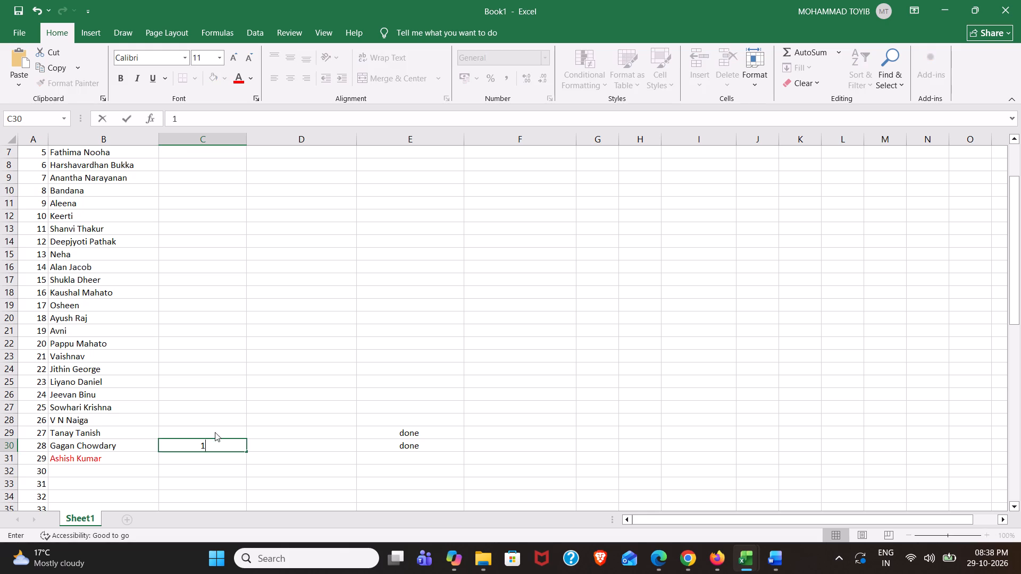
pyautogui.click(215, 430)
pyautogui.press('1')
pyautogui.scroll(8, 253, 446)
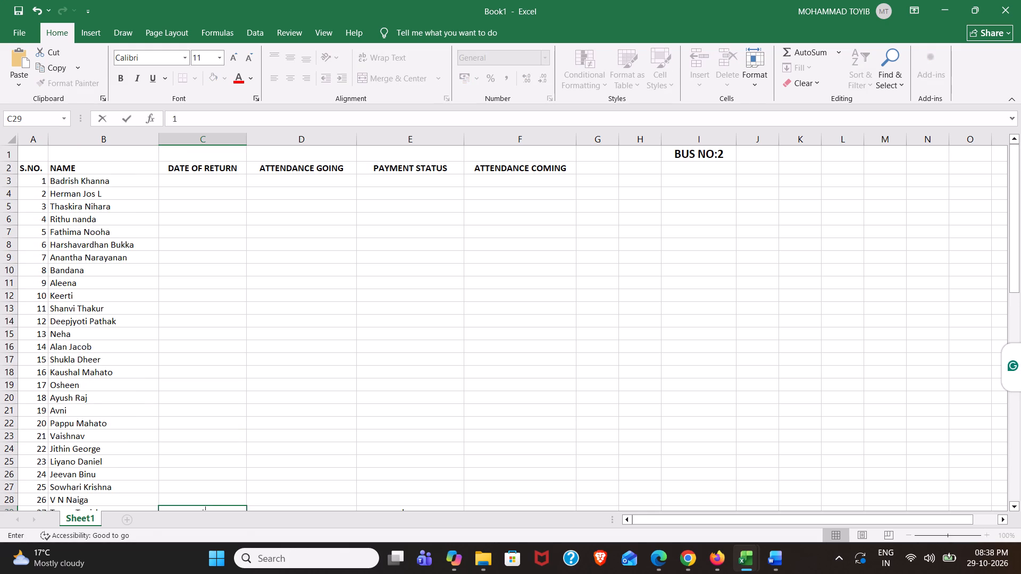
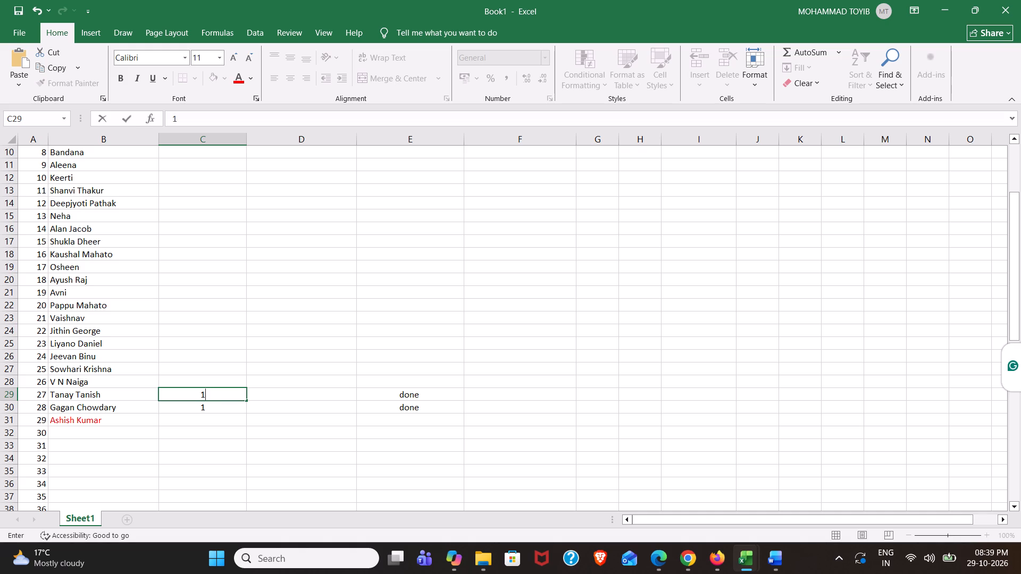
# Enter 13200 in the empty cell I51, on the row of serial number 49.
pyautogui.scroll(-6, 472, 331)
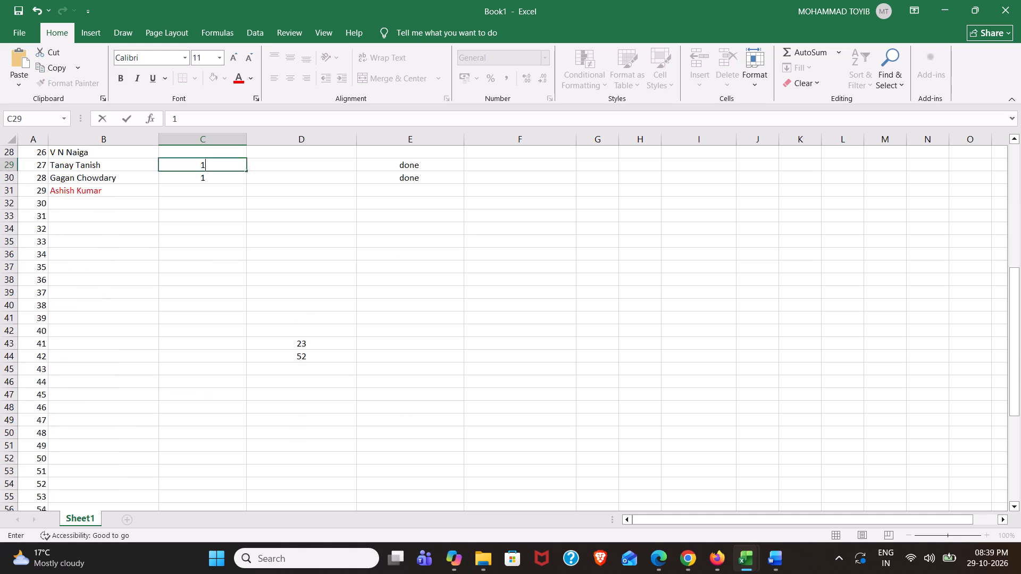
pyautogui.scroll(-3, 479, 337)
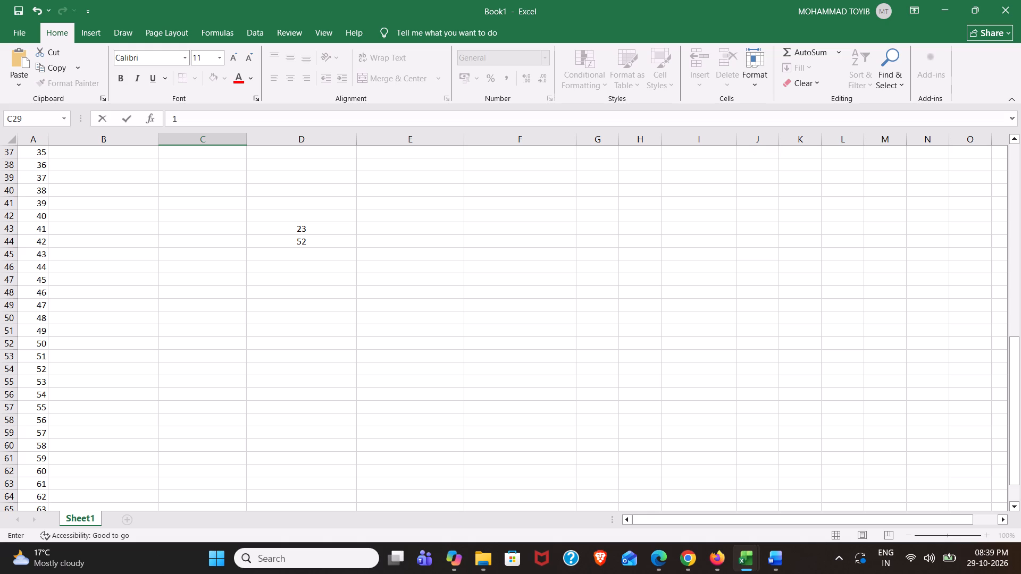
pyautogui.click(700, 330)
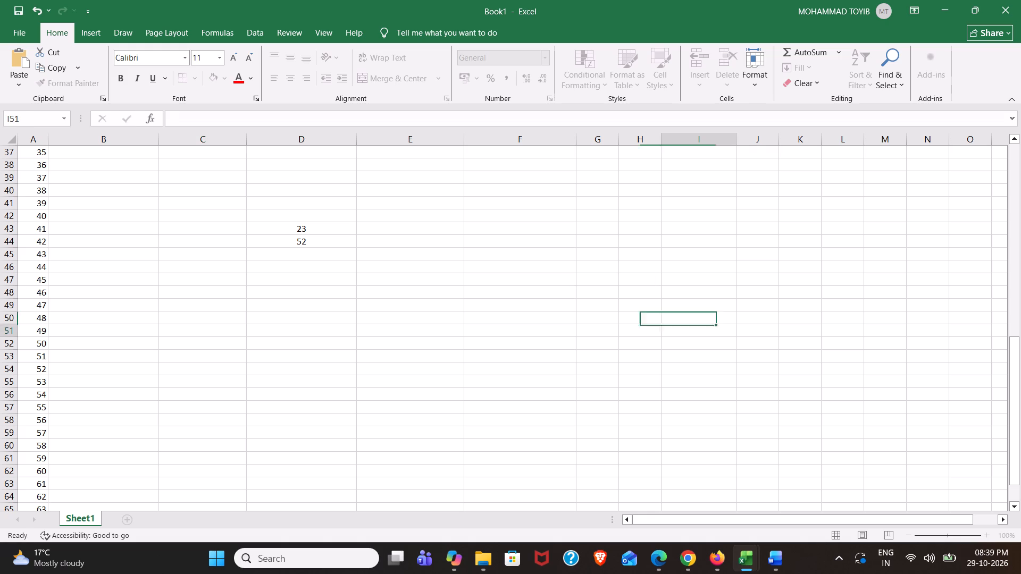
pyautogui.write('13200')
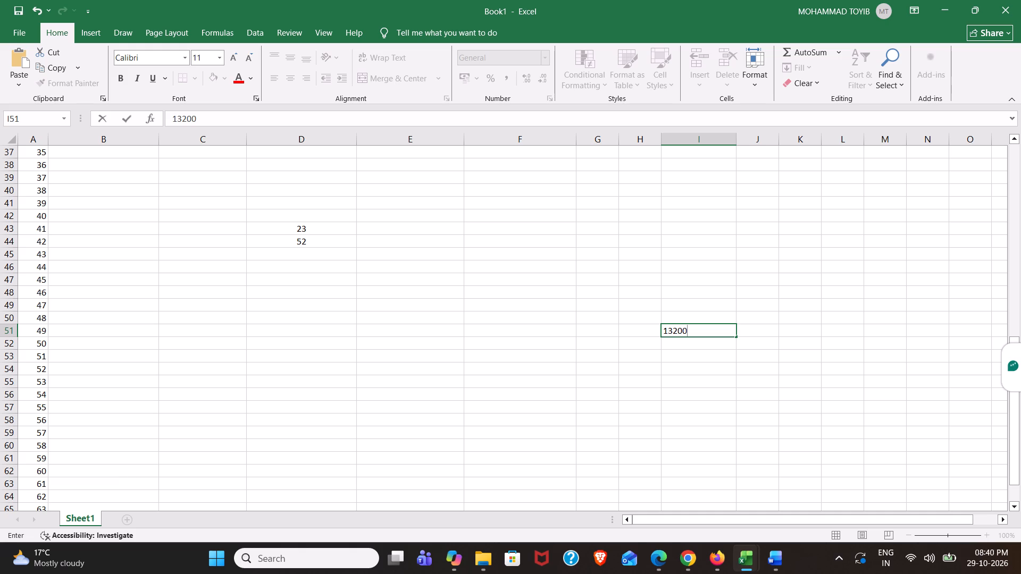
pyautogui.click(679, 342)
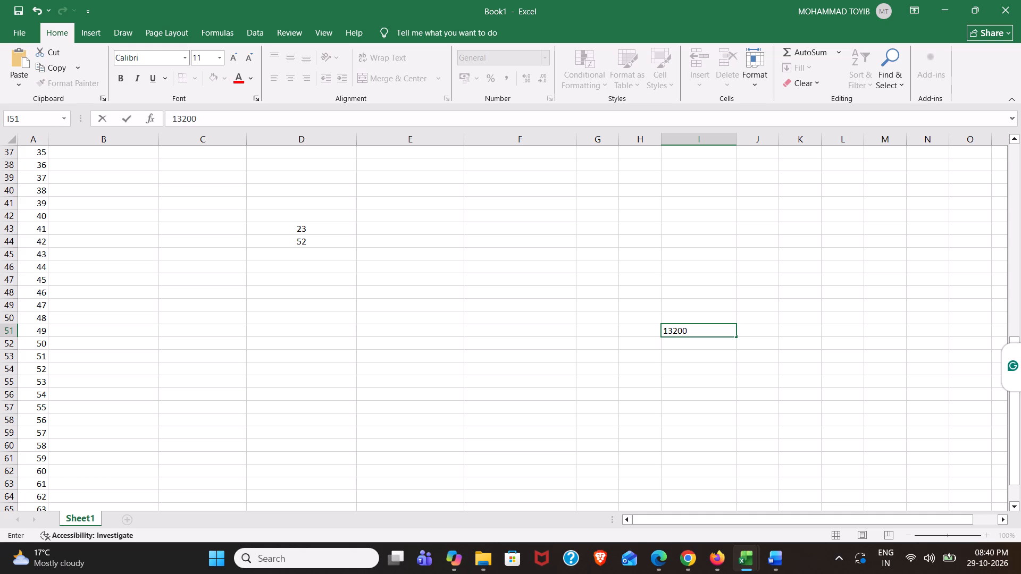
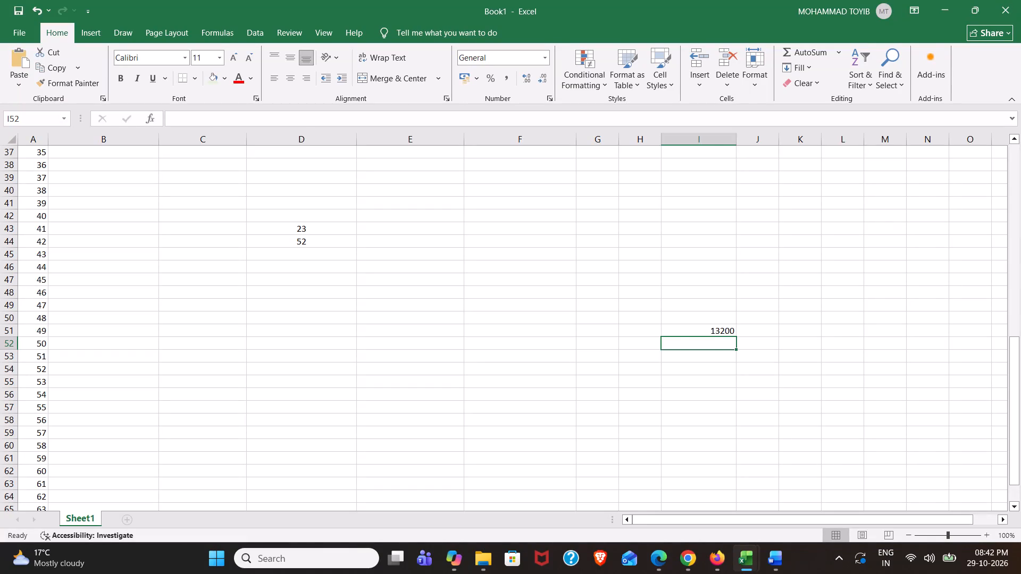
# Enter 11000 in cell I52, directly below the 13200 amount.
pyautogui.click(767, 346)
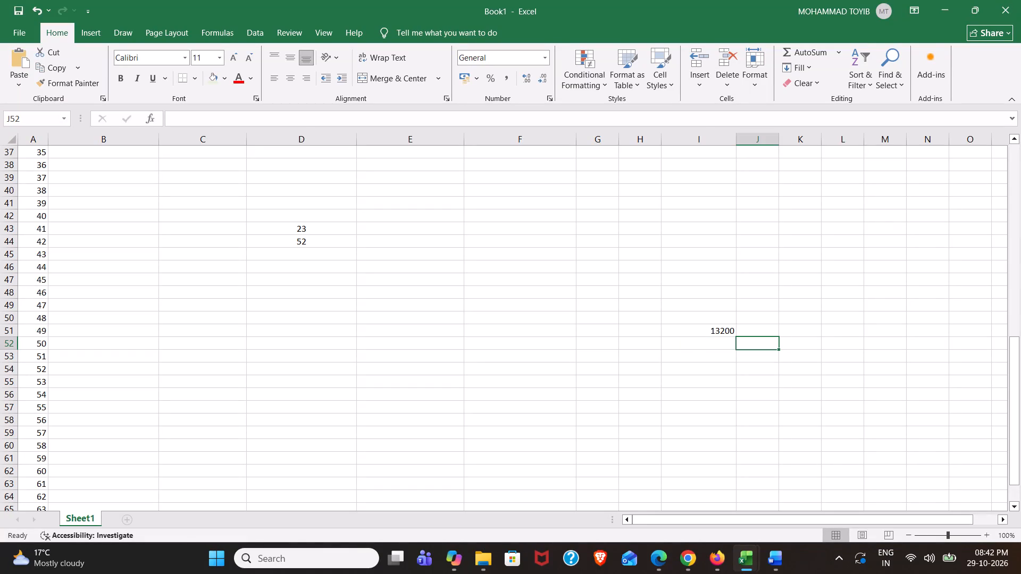
pyautogui.click(724, 343)
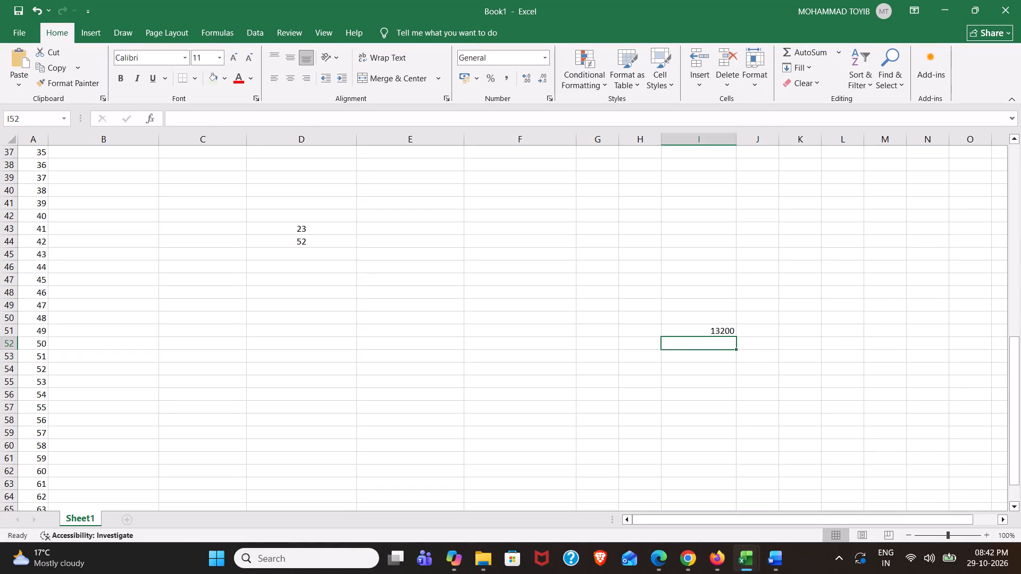
pyautogui.write('1100')
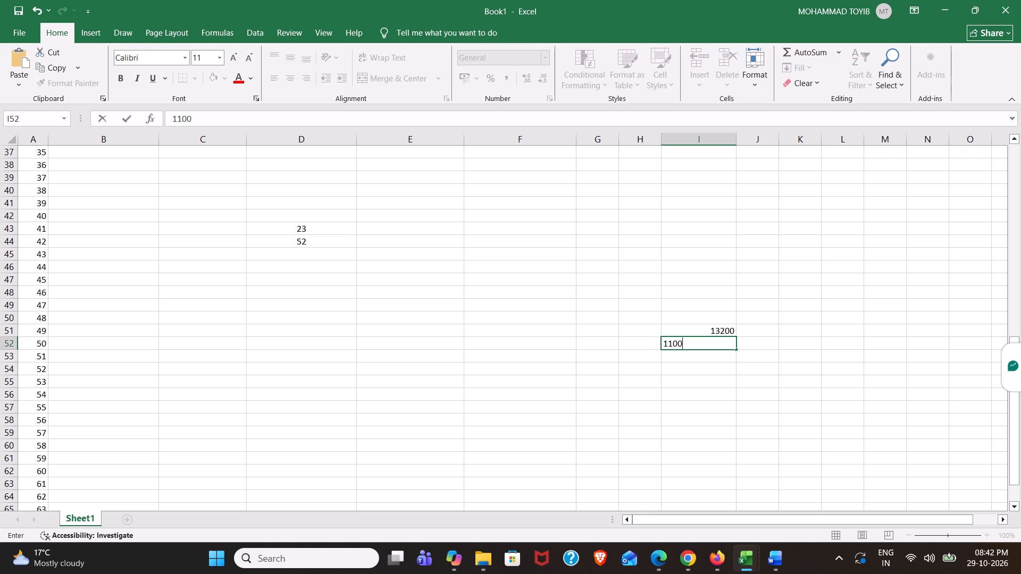
pyautogui.press('0')
pyautogui.click(722, 369)
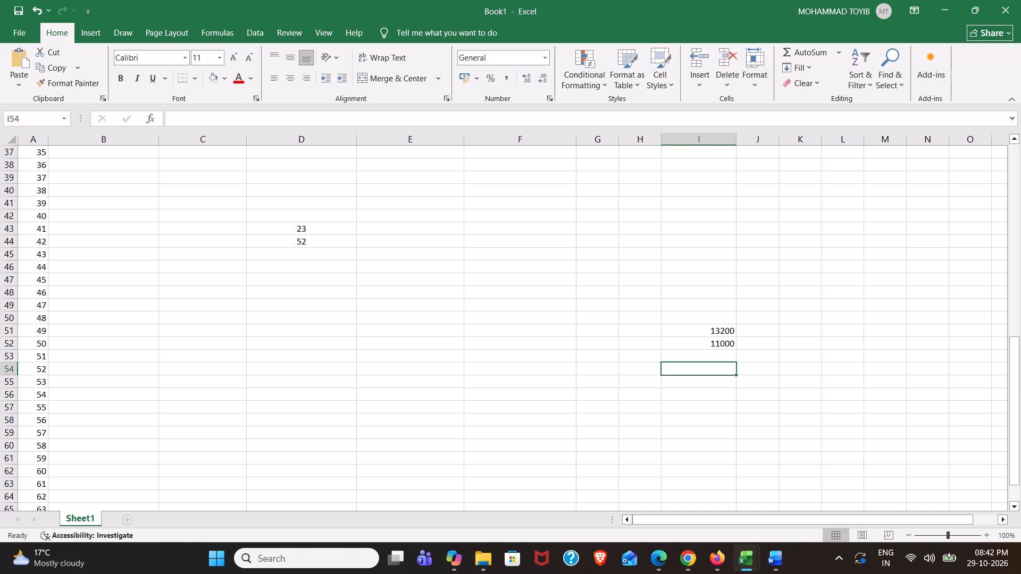
# Add a Sum total of the two amounts in I51:I52 in the cell directly below them.
pyautogui.moveTo(727, 330); pyautogui.dragTo(727, 341)
pyautogui.click(749, 359)
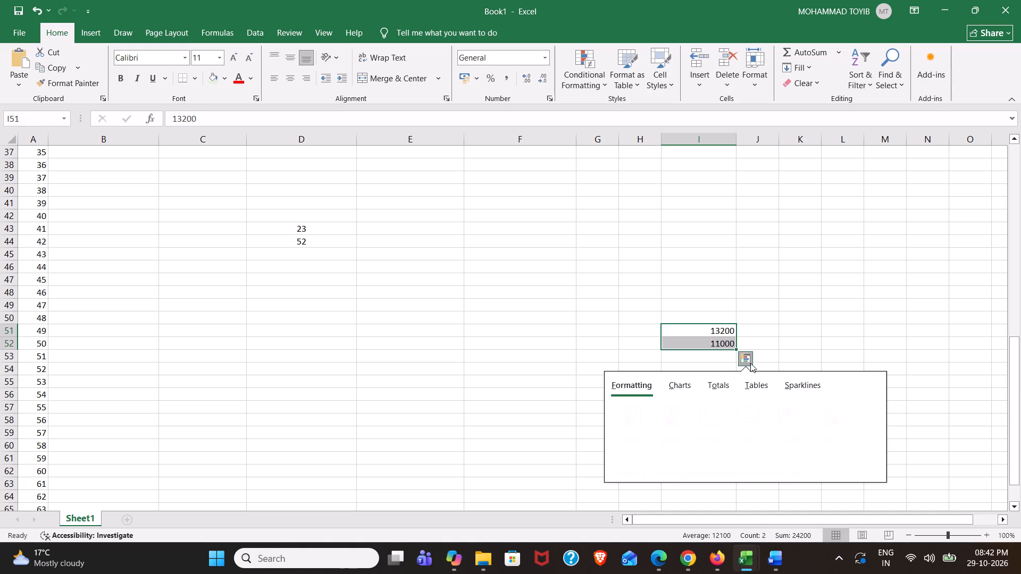
pyautogui.click(728, 389)
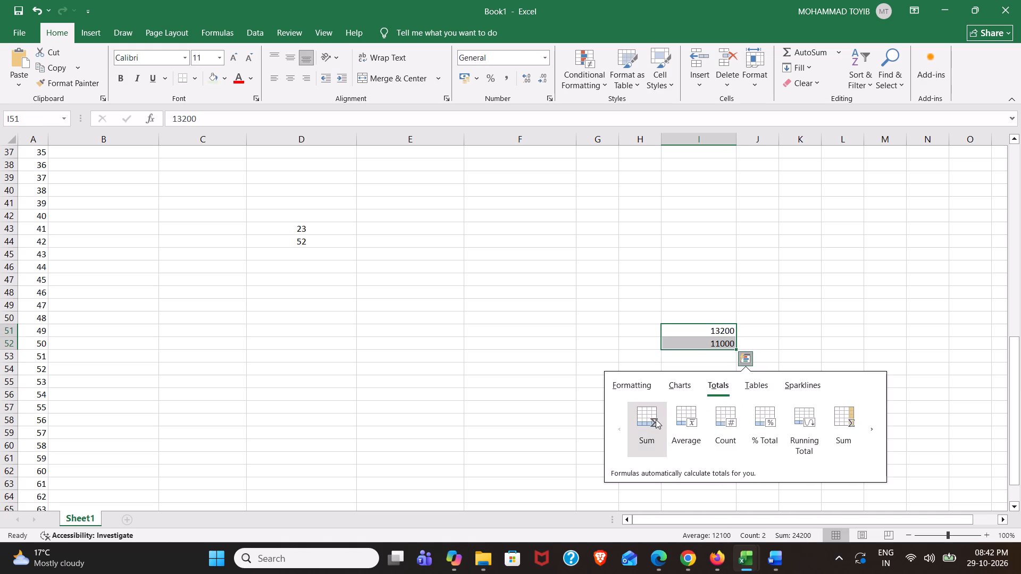
pyautogui.click(655, 419)
pyautogui.click(917, 319)
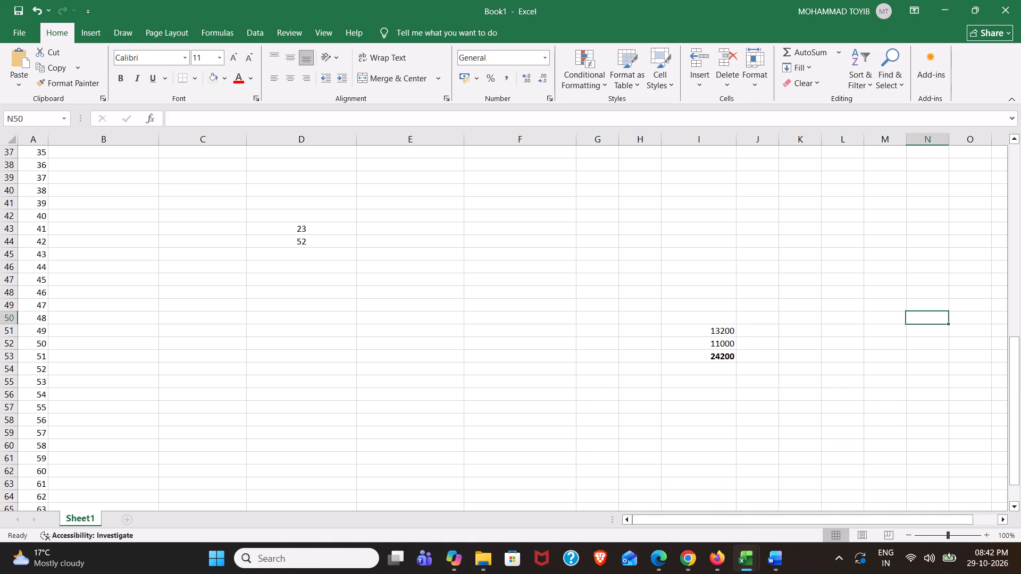
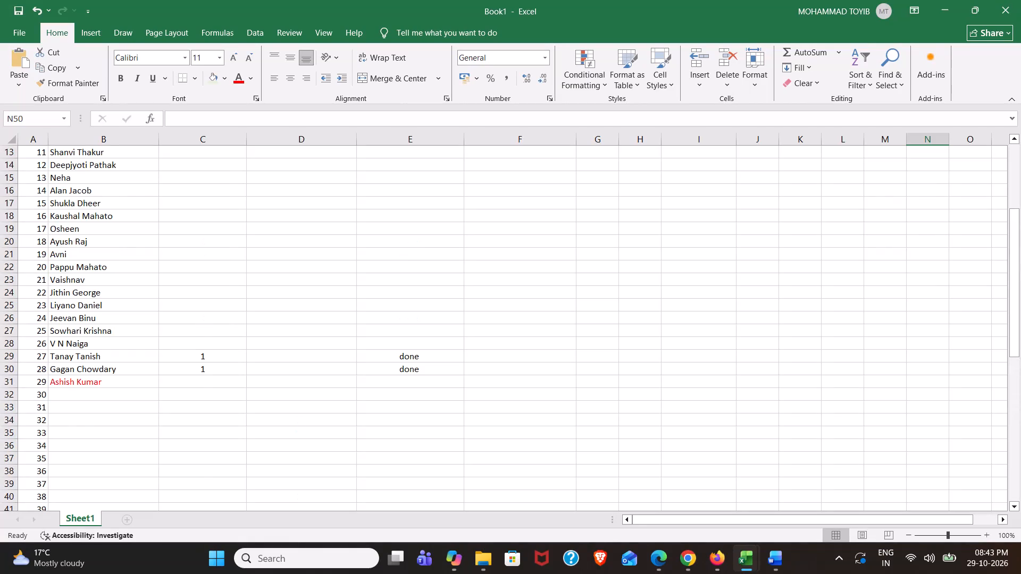
# Review the BUS NO:2 student list from the column headings through the names and attendance entries to the summed amounts.
pyautogui.scroll(5, 906, 315)
pyautogui.scroll(-1, 903, 314)
pyautogui.scroll(1, 903, 314)
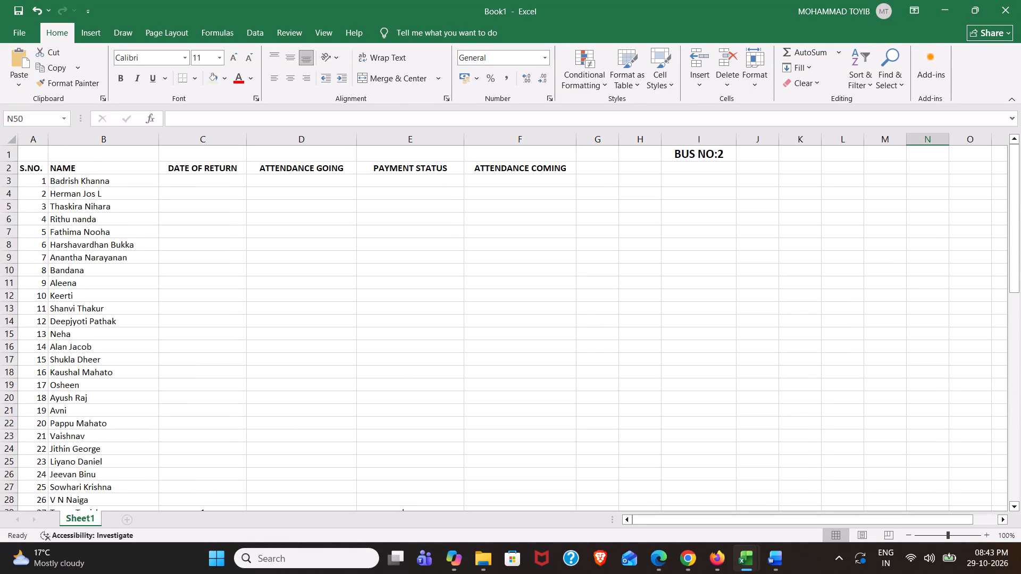
pyautogui.scroll(-4, 903, 314)
pyautogui.scroll(5, 903, 314)
pyautogui.scroll(-2, 903, 314)
pyautogui.scroll(1, 903, 314)
pyautogui.scroll(-5, 903, 314)
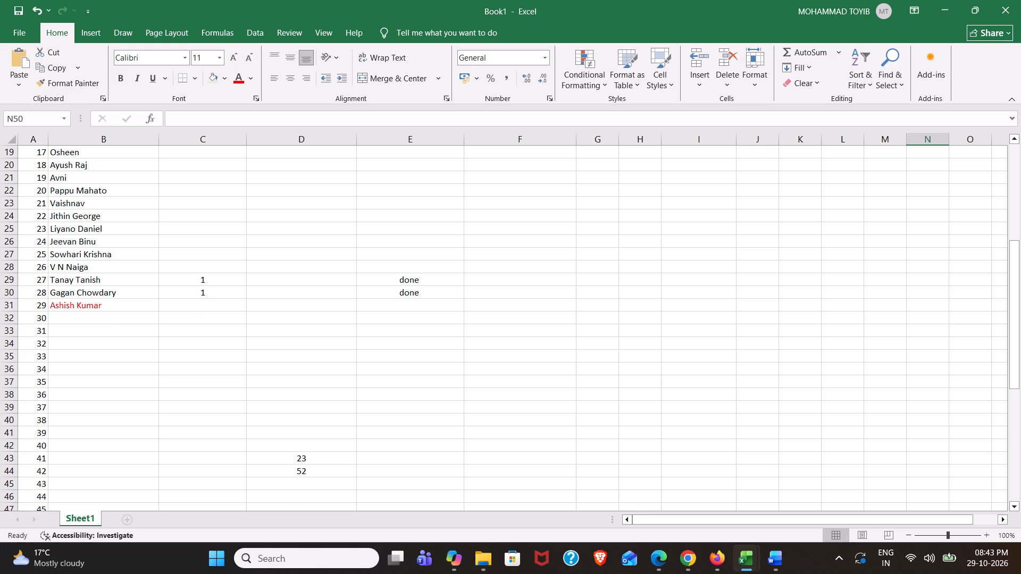
pyautogui.scroll(2, 903, 314)
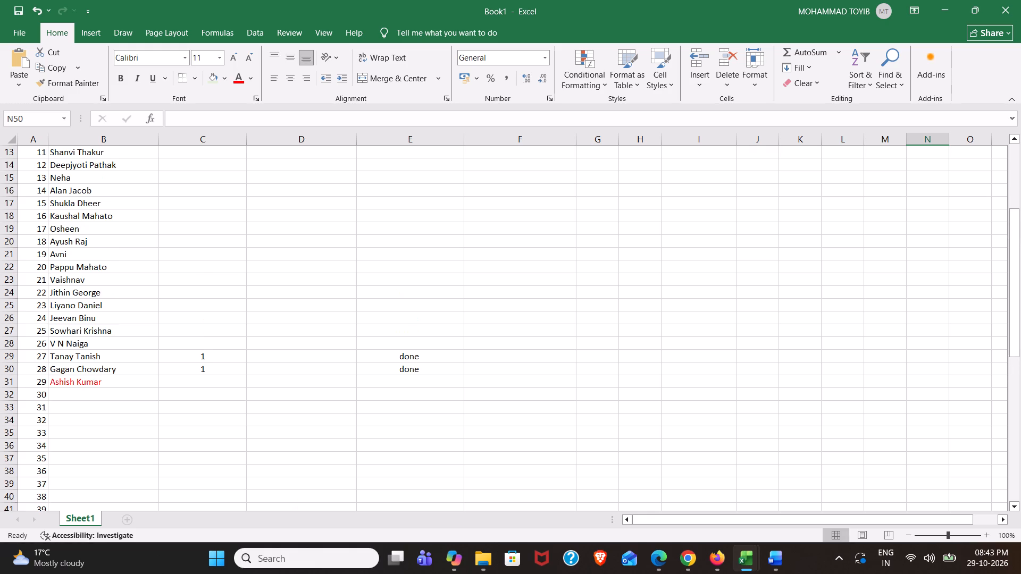
pyautogui.scroll(-3, 903, 314)
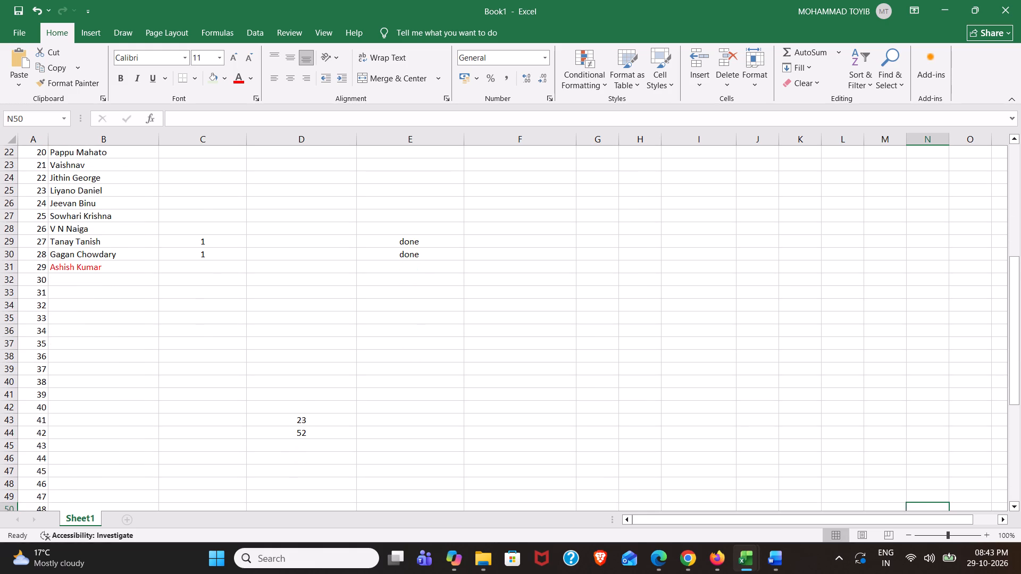
pyautogui.scroll(-1, 903, 314)
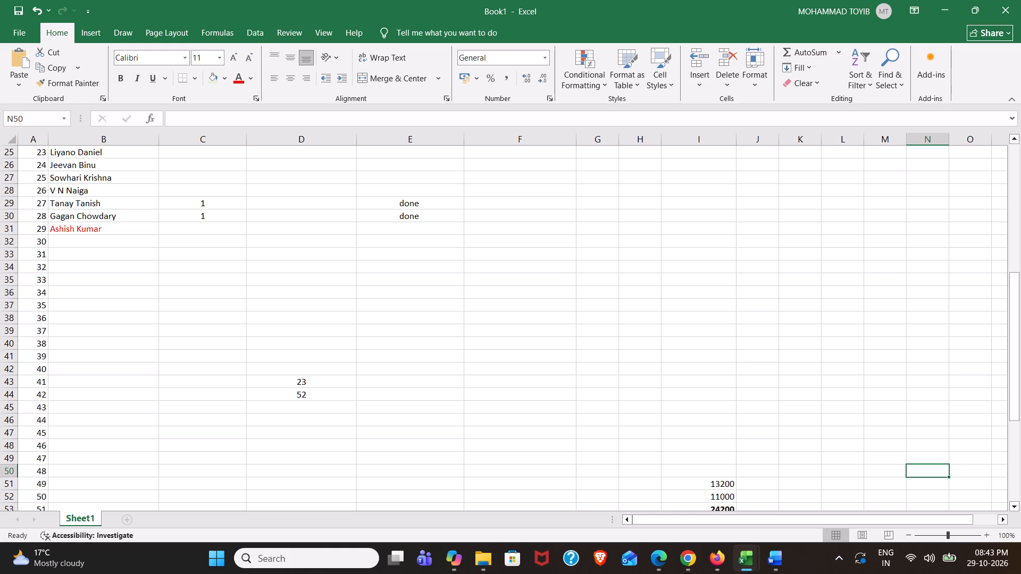
pyautogui.scroll(3, 901, 315)
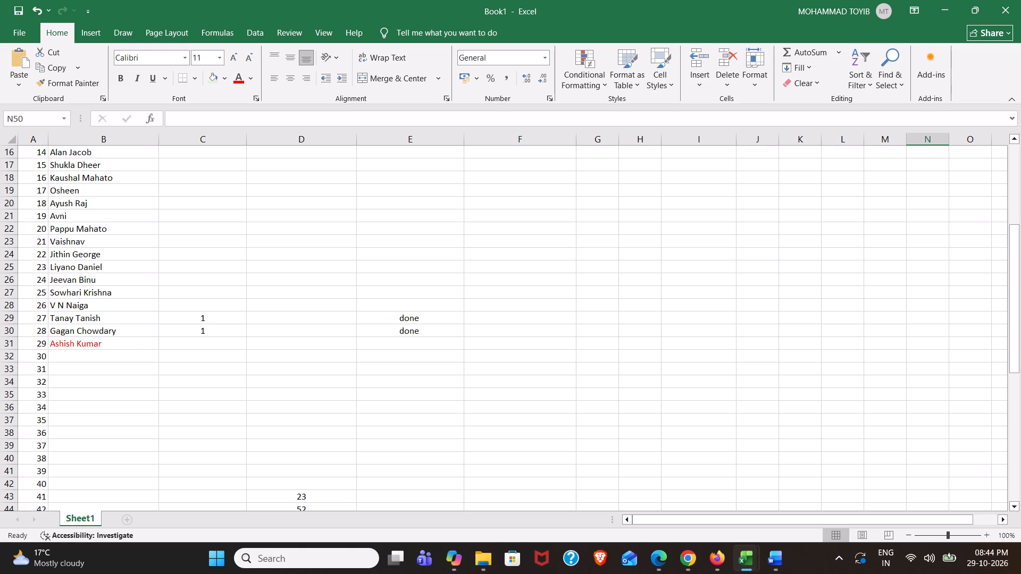
pyautogui.scroll(6, 574, 332)
pyautogui.scroll(-1, 573, 344)
pyautogui.scroll(3, 573, 344)
pyautogui.scroll(-3, 572, 343)
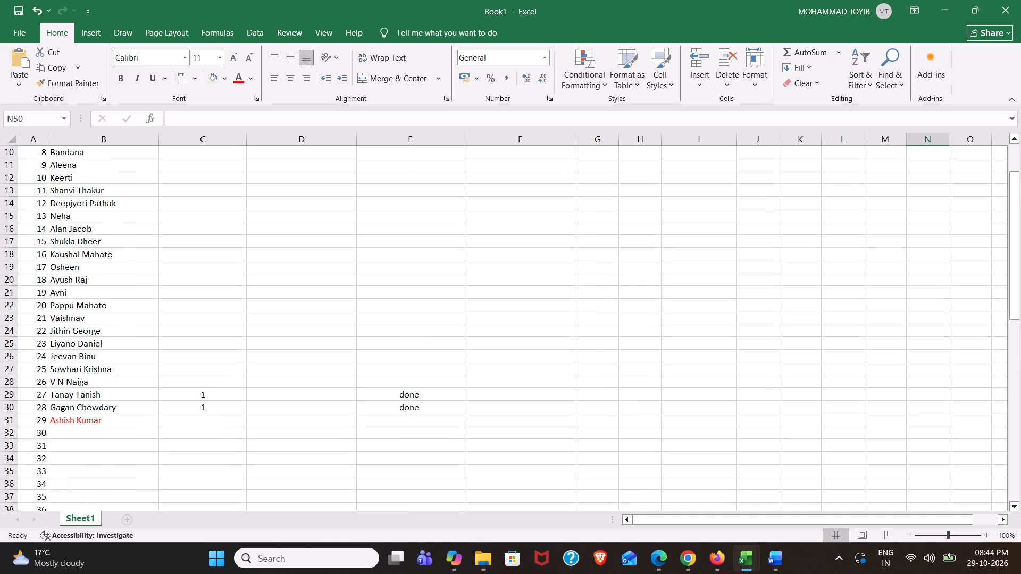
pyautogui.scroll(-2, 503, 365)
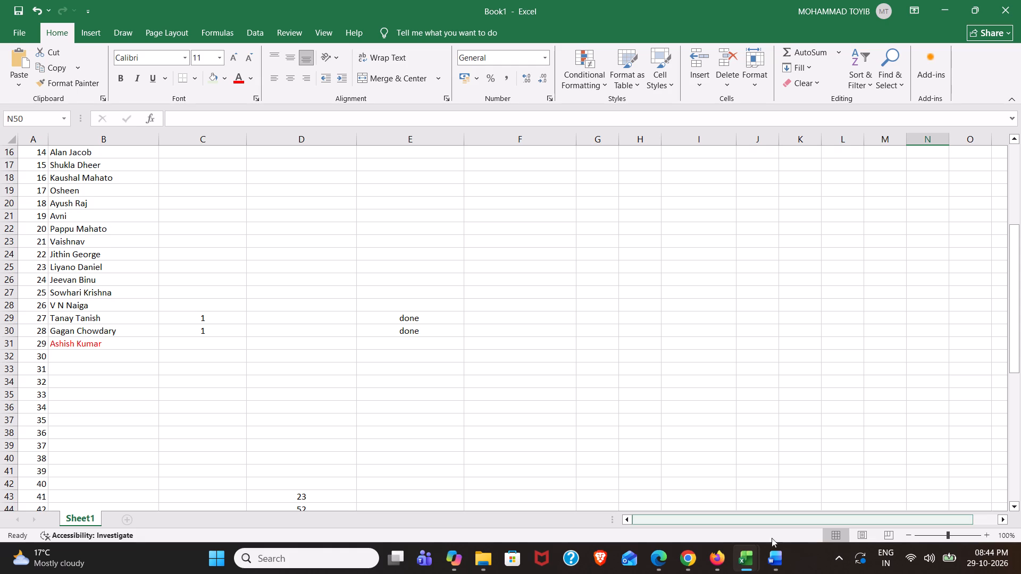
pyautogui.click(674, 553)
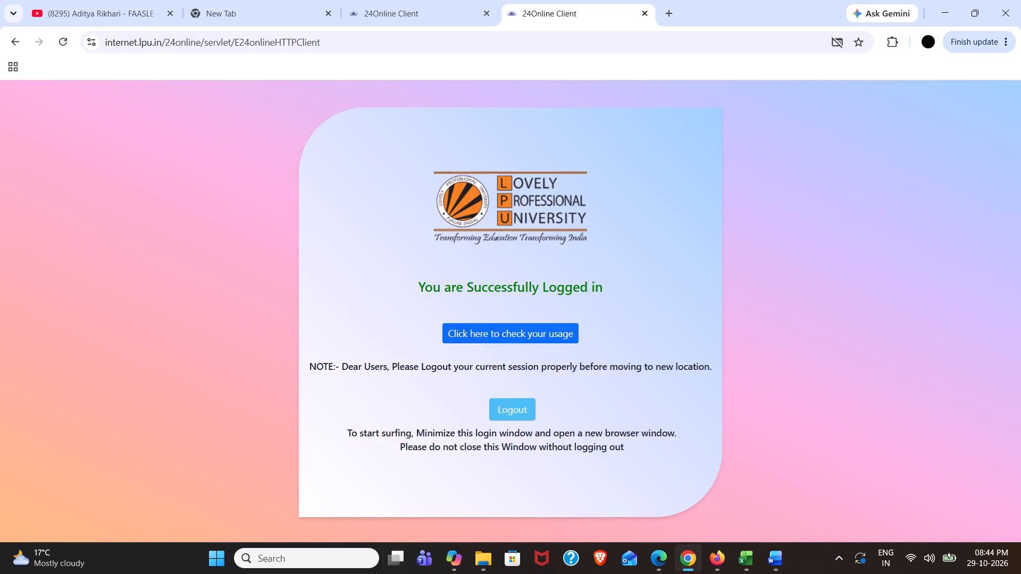
# Find the WhatsApp desktop app through the Windows search and open it.
pyautogui.click(358, 554)
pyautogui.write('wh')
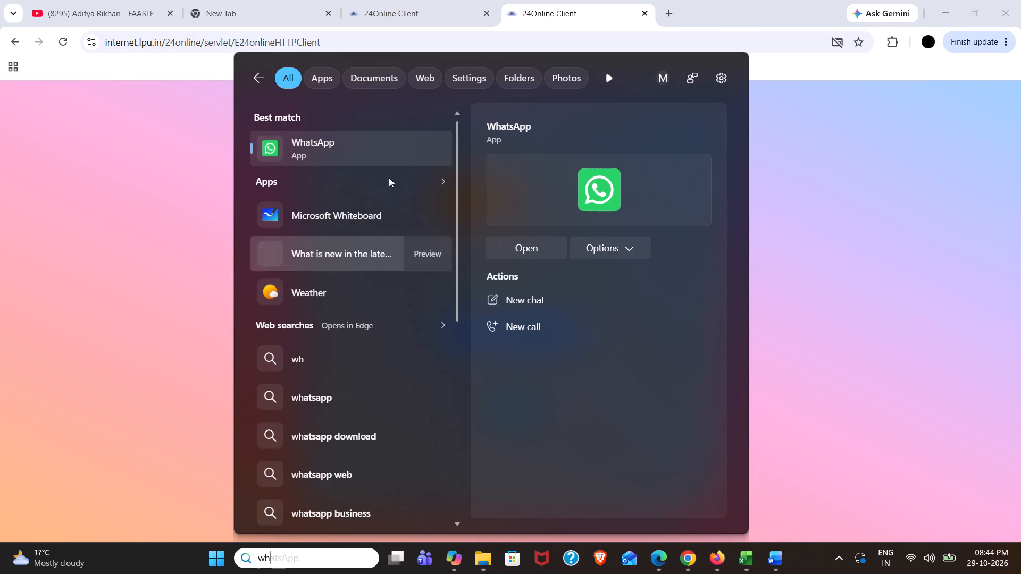
pyautogui.click(382, 157)
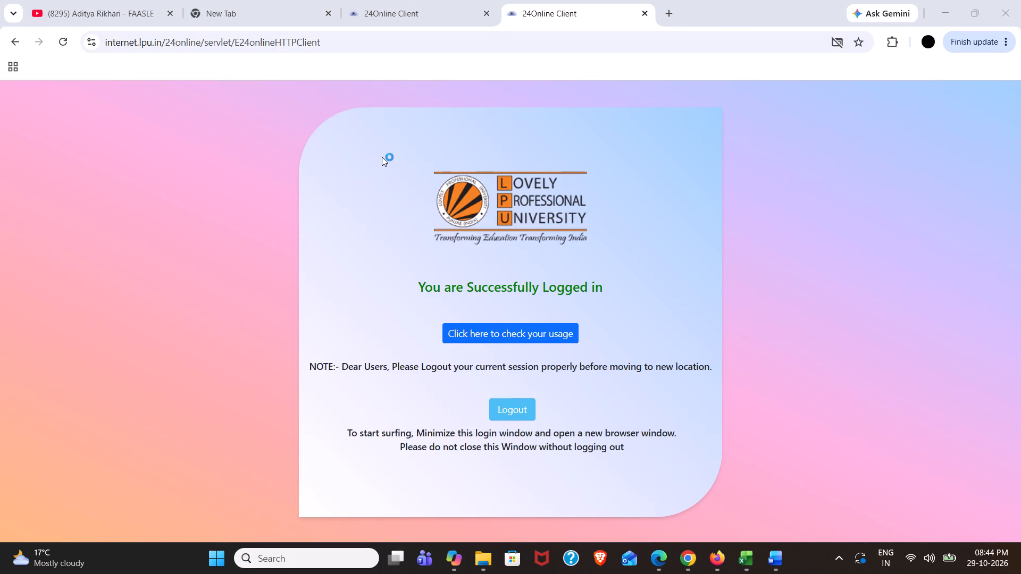
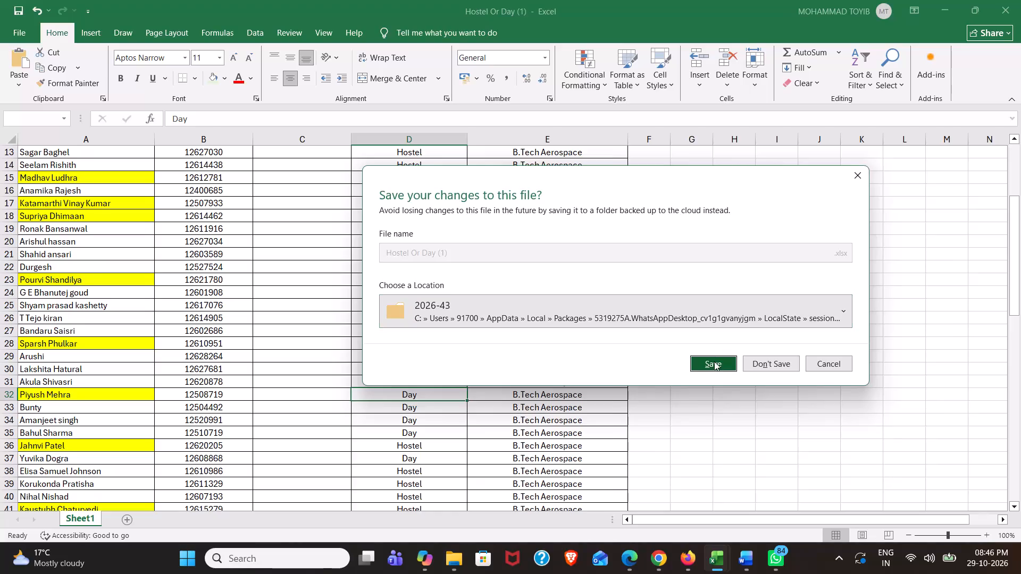
# Save the changes to the Hostel Or Day (1) workbook in its existing 2026-43 folder and finish closing it.
pyautogui.click(714, 361)
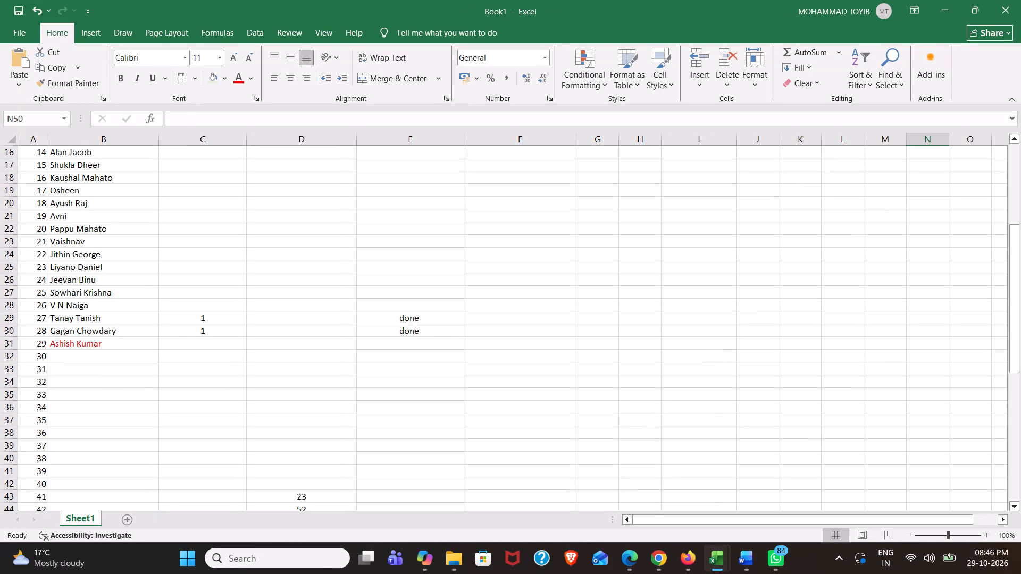
# Close the Book1 workbook that holds the numbered student list.
pyautogui.click(1020, 0)
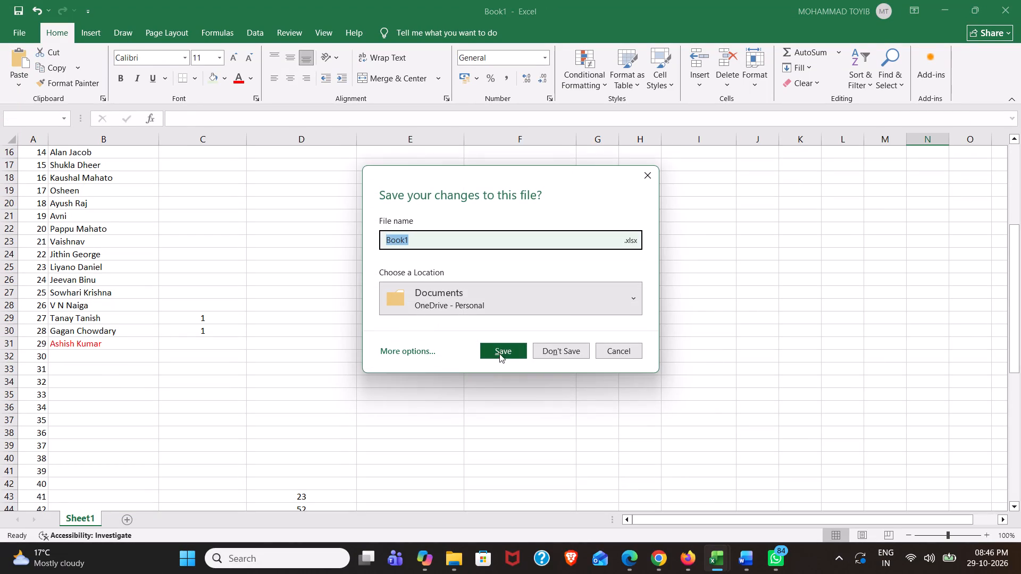
# Save the student list workbook as Book1 in the OneDrive Documents folder and close the file.
pyautogui.click(497, 355)
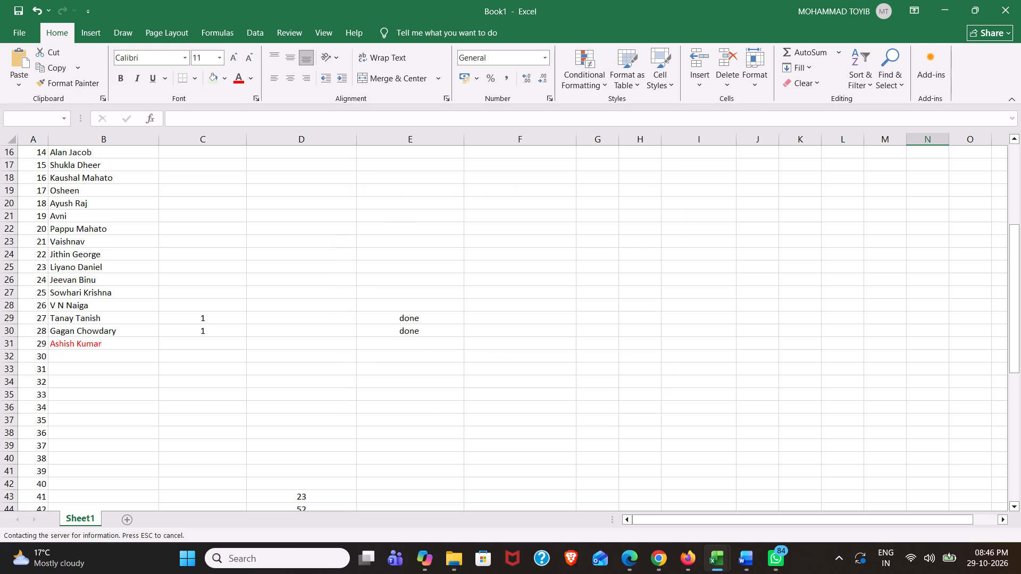
pyautogui.click(1009, 6)
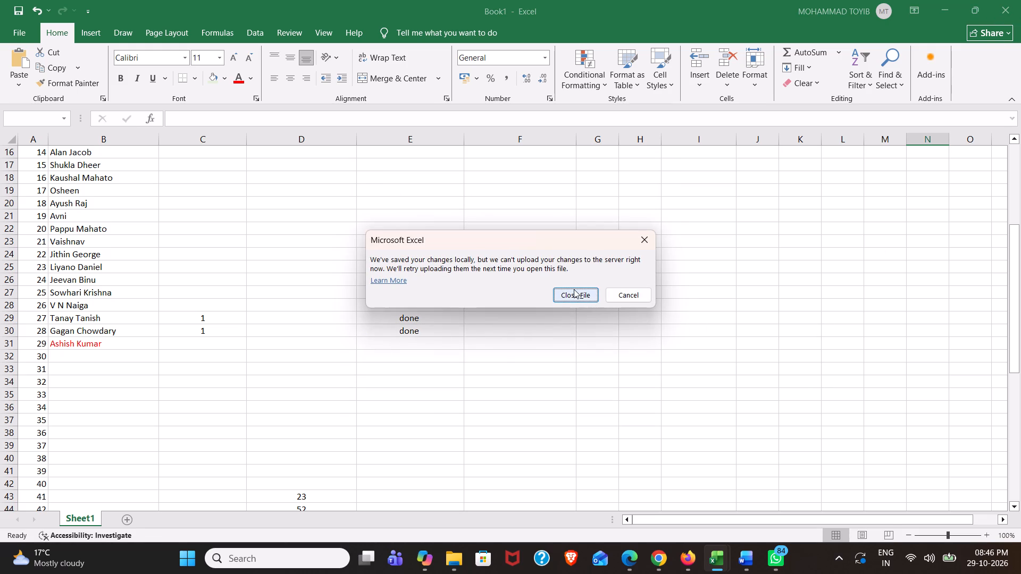
pyautogui.click(574, 289)
# Close the DOC-20261024-WA0035 workbook.
pyautogui.click(1017, 0)
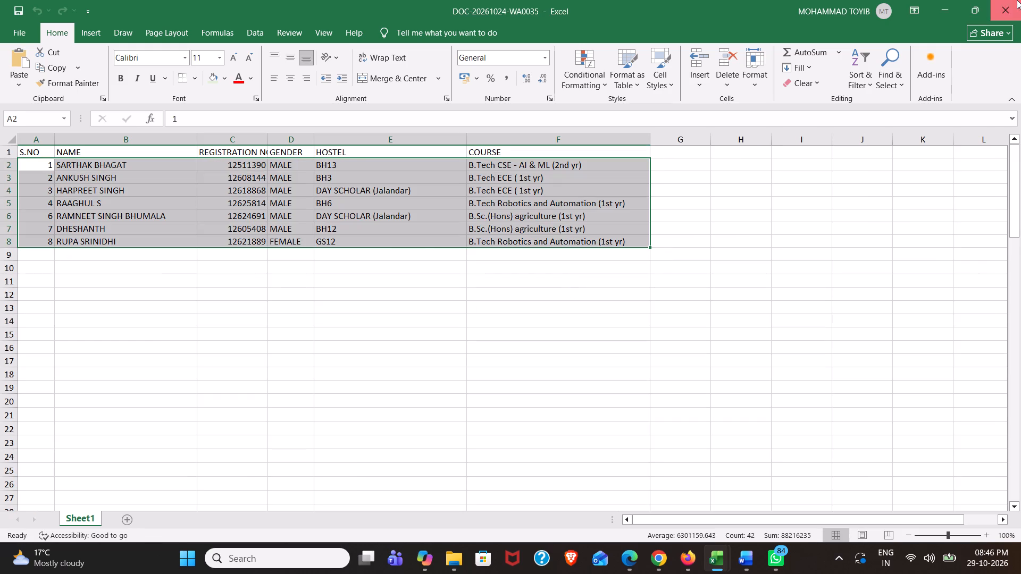
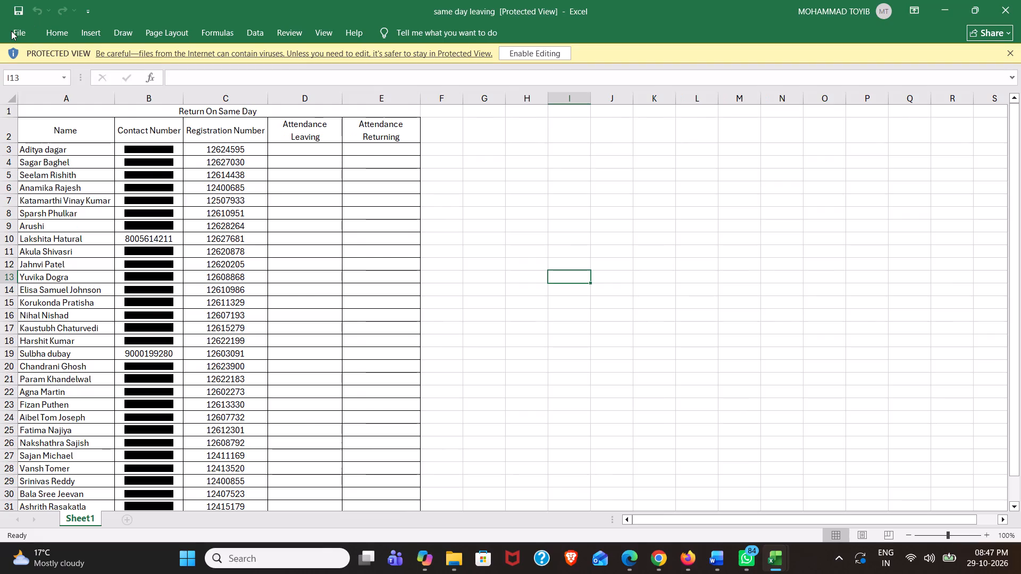
pyautogui.click(12, 31)
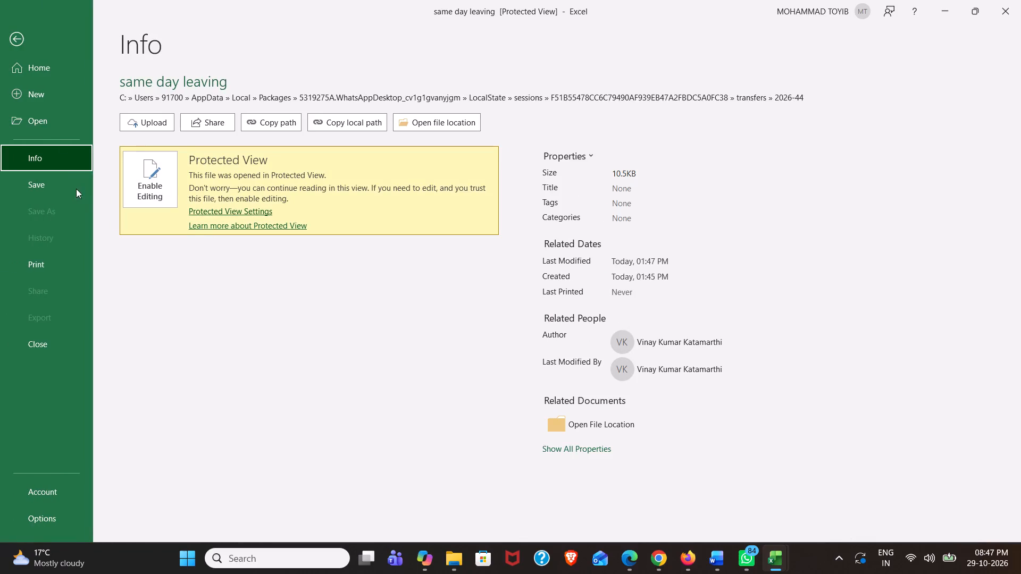
pyautogui.click(48, 122)
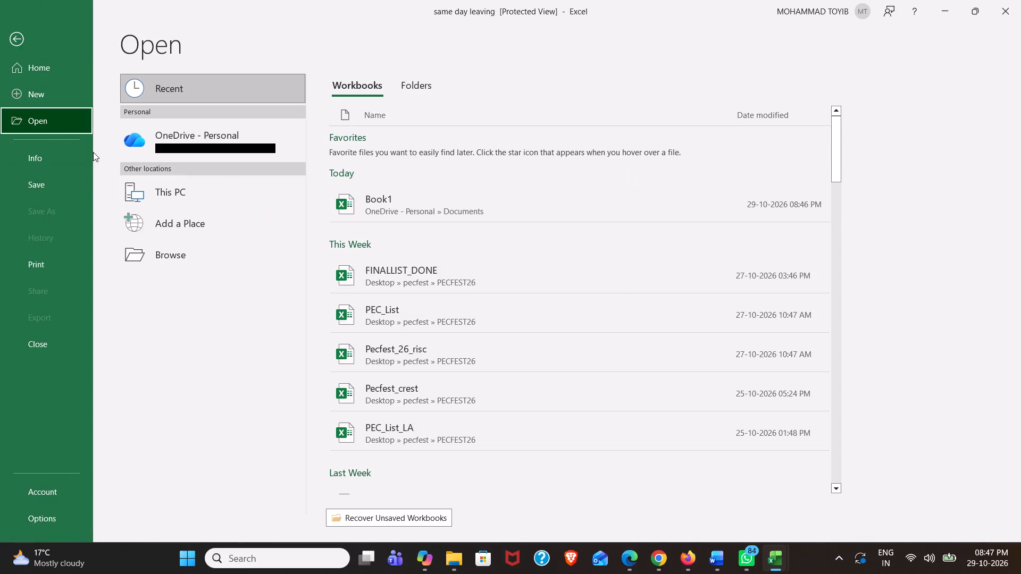
pyautogui.click(374, 210)
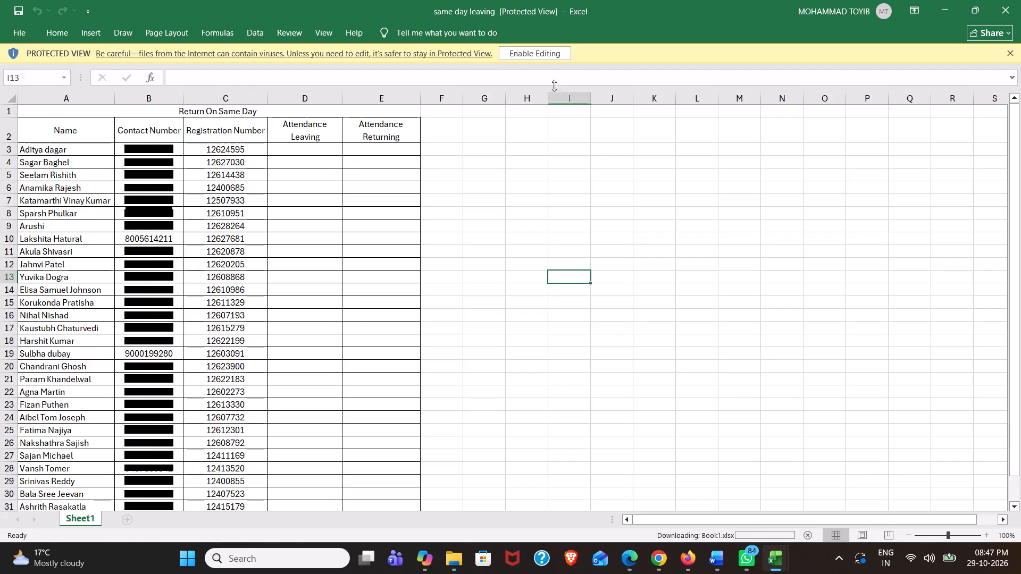
# Enable editing of the same day leaving workbook, taking it out of Protected View.
pyautogui.click(545, 54)
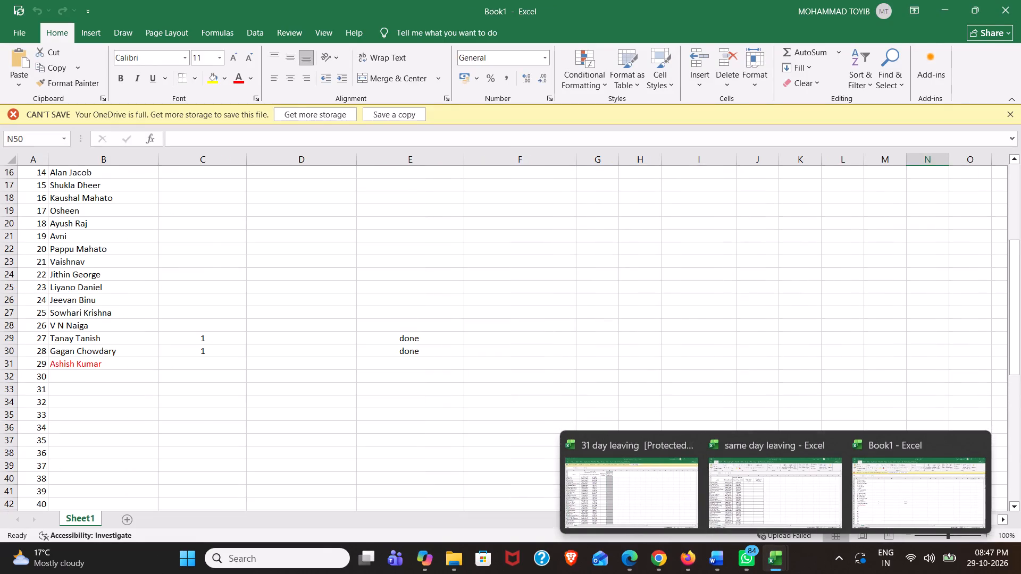
# Save a copy of the workbook as Book1 in the PECFEST26 folder inside Desktop's pecfest folder.
pyautogui.scroll(13, 535, 361)
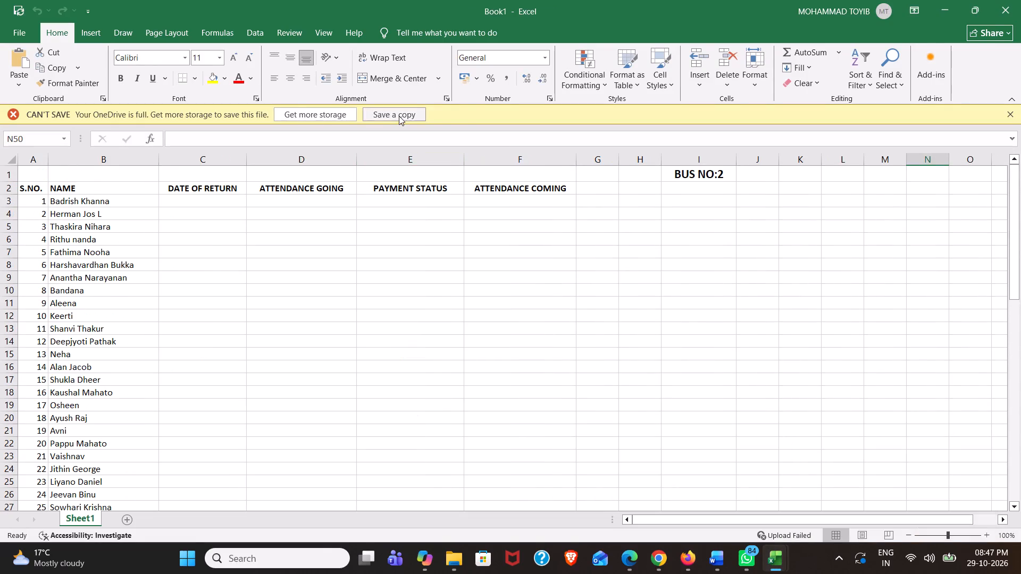
pyautogui.click(391, 116)
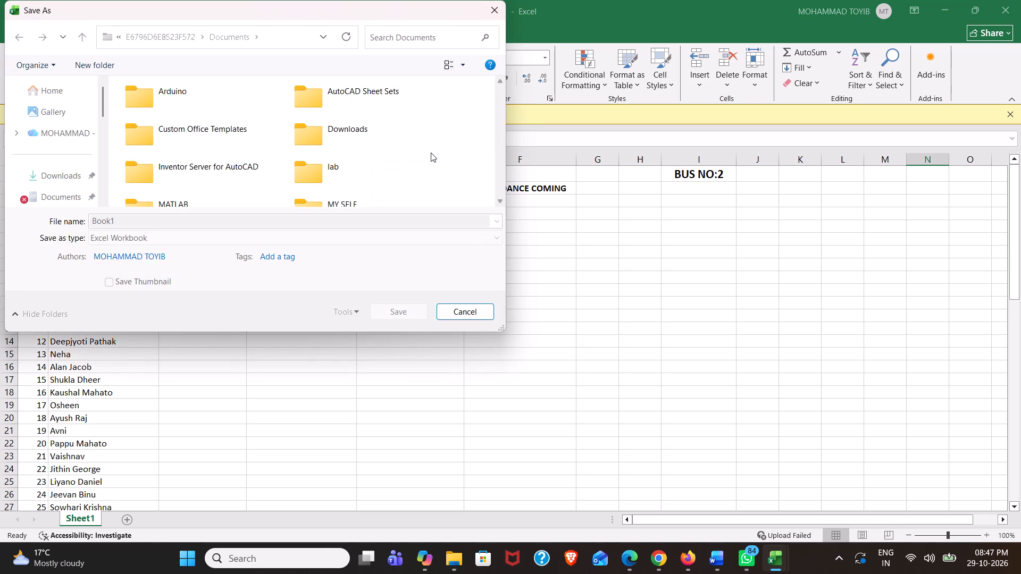
pyautogui.scroll(-1, 55, 176)
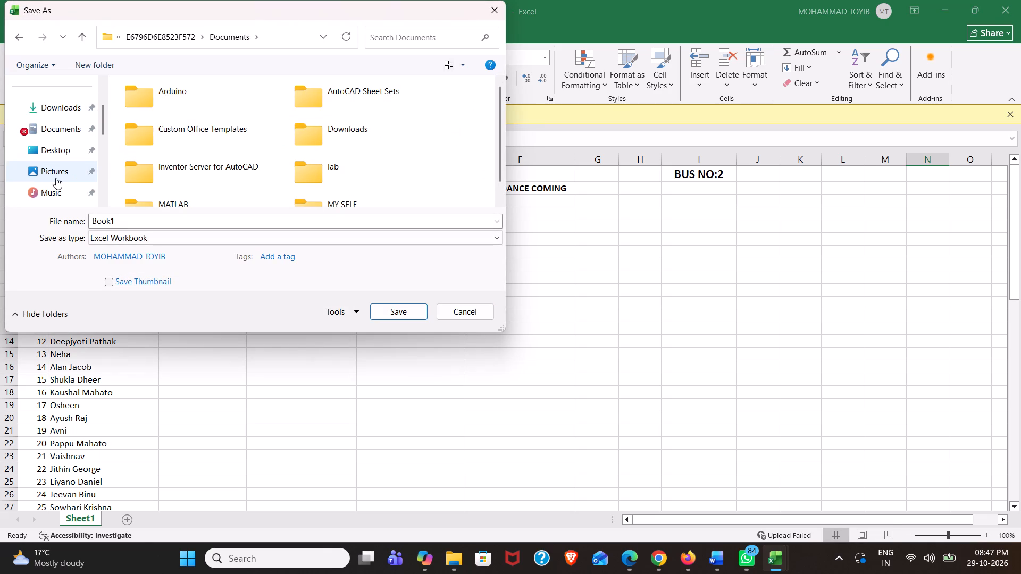
pyautogui.click(66, 146)
pyautogui.scroll(-1, 215, 133)
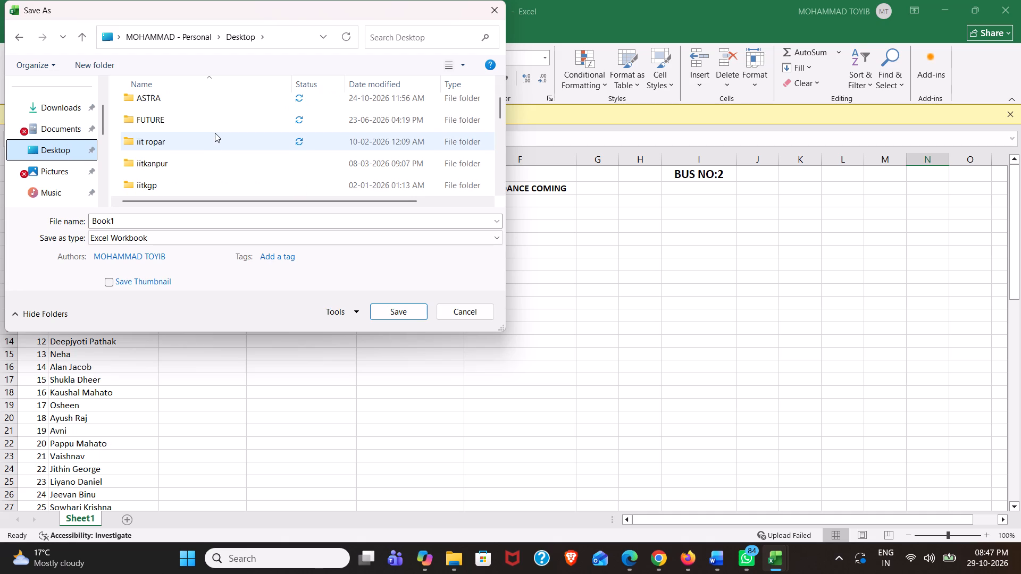
pyautogui.scroll(-3, 215, 133)
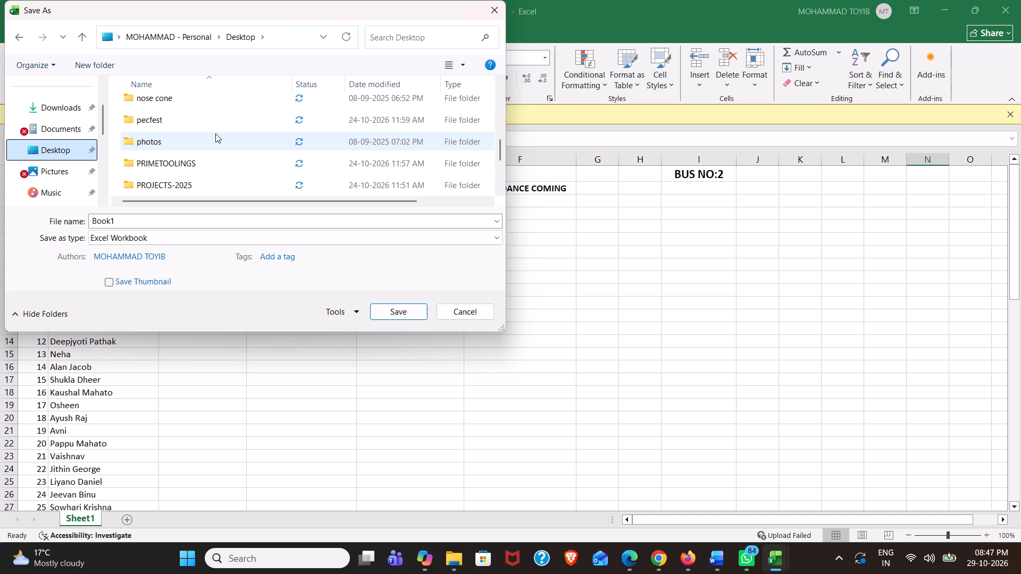
pyautogui.click(217, 121)
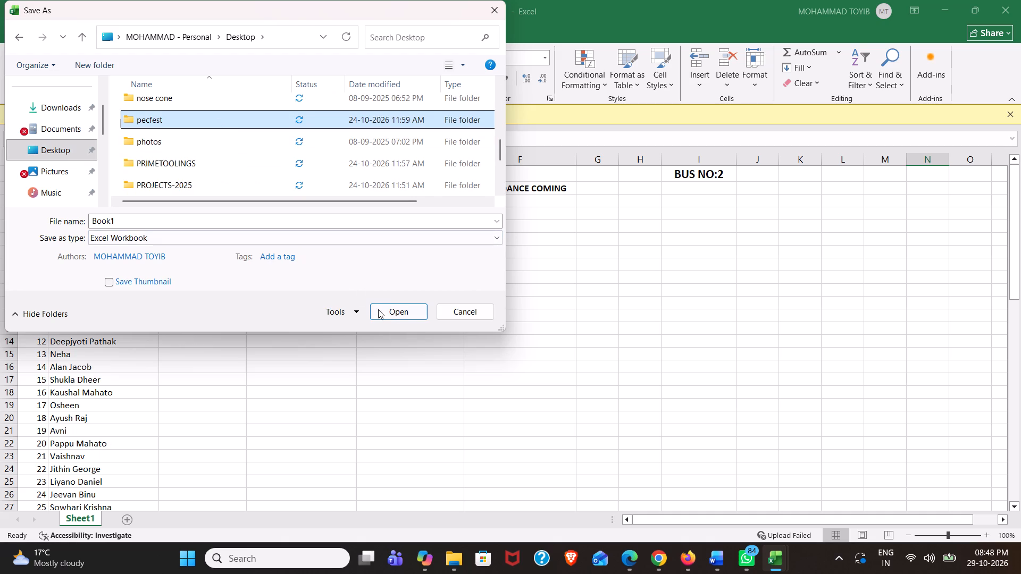
pyautogui.click(379, 310)
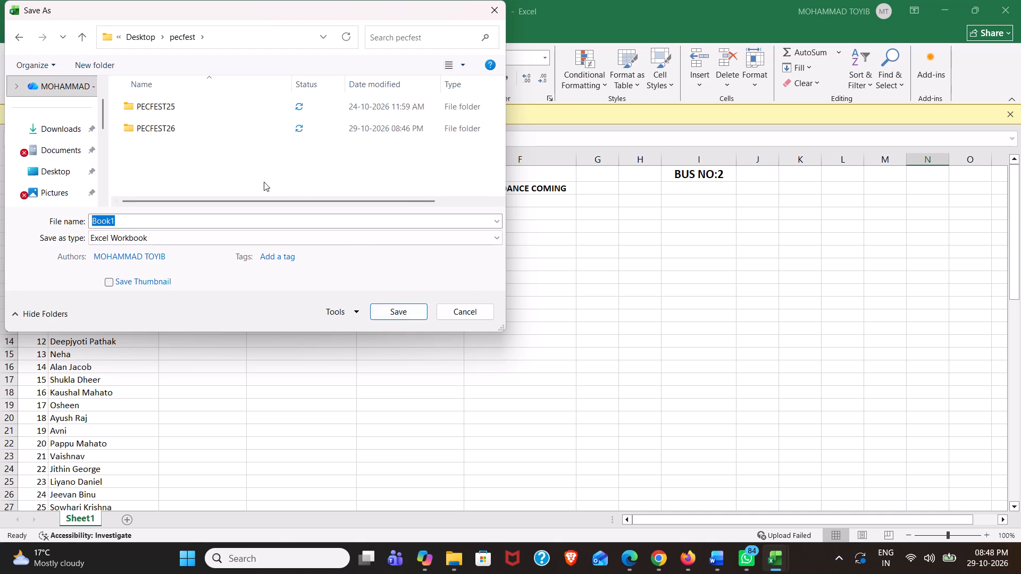
pyautogui.doubleClick(203, 124)
pyautogui.scroll(-2, 232, 162)
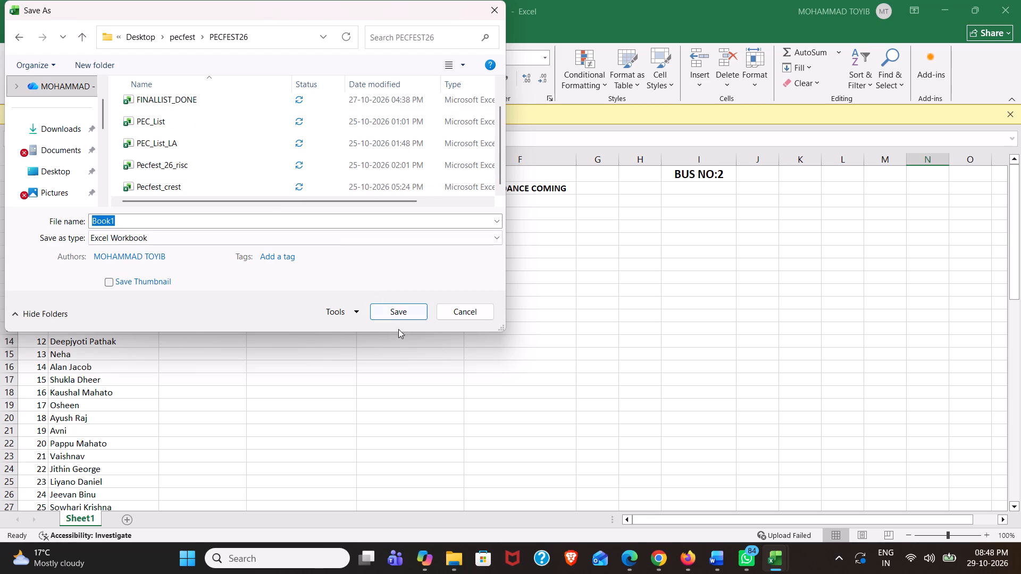
pyautogui.click(398, 315)
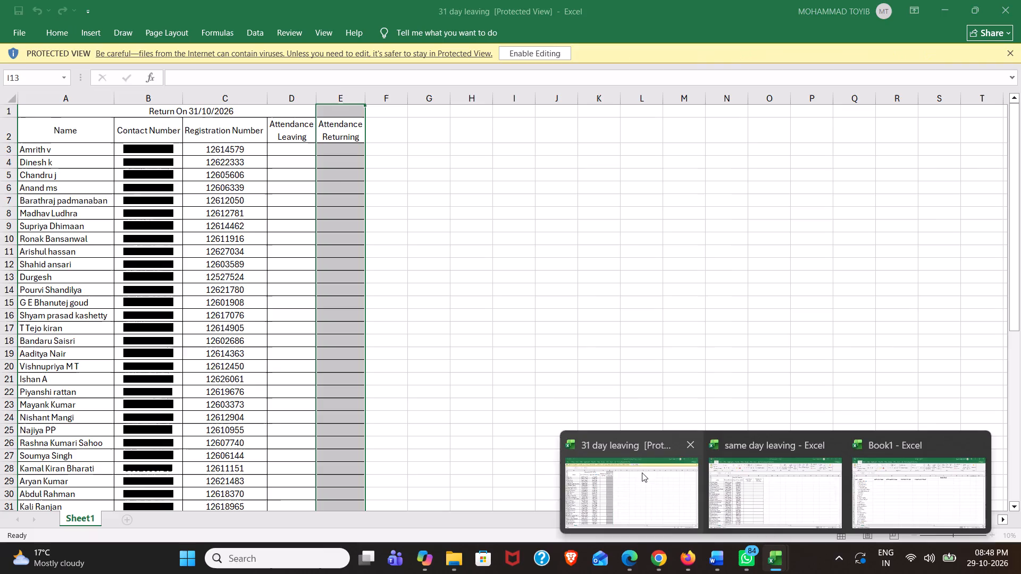
# Switch to the 31 day leaving workbook and enable editing.
pyautogui.click(642, 472)
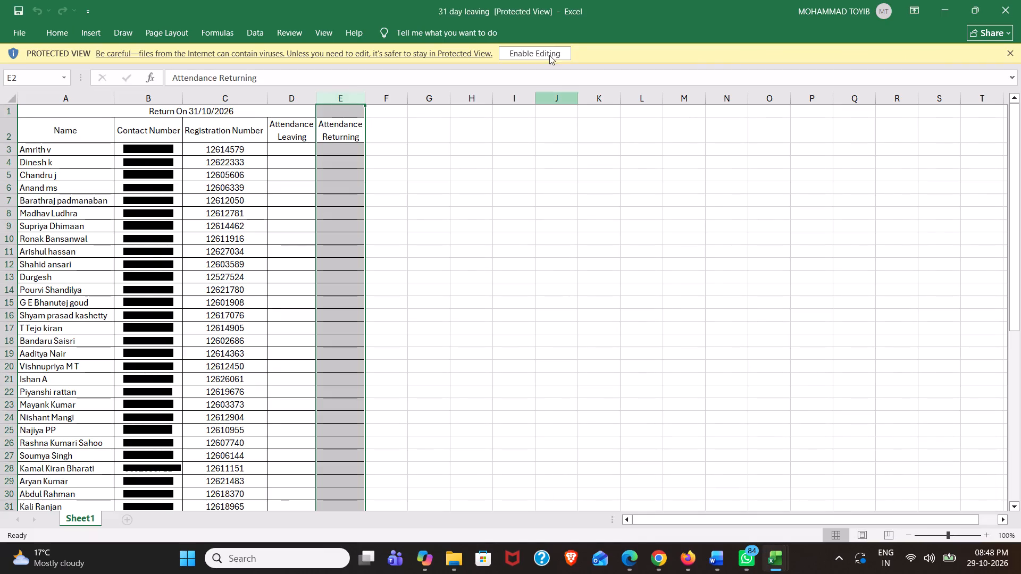
pyautogui.click(549, 54)
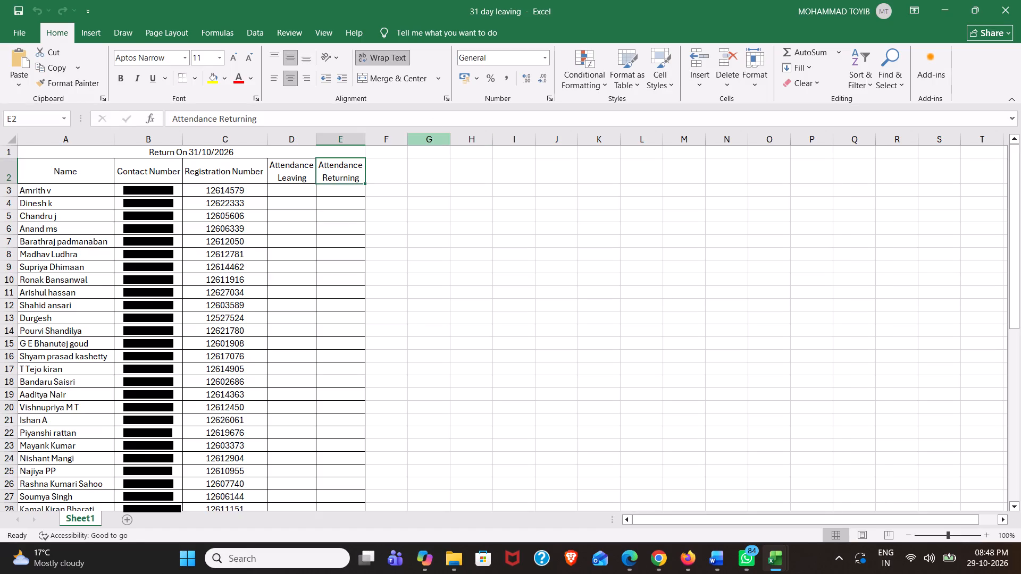
# Examine the full list of students returning on 31/10/2026.
pyautogui.scroll(-9, 297, 312)
pyautogui.scroll(1, 298, 314)
pyautogui.scroll(-1, 298, 314)
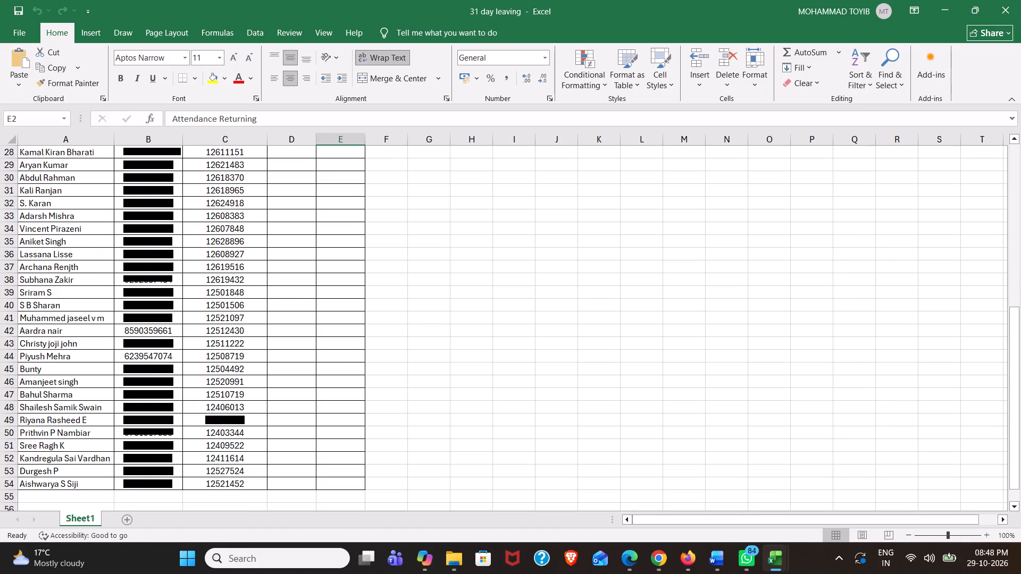
pyautogui.scroll(-2, 298, 314)
pyautogui.scroll(1, 298, 314)
pyautogui.scroll(-1, 298, 314)
pyautogui.scroll(5, 298, 314)
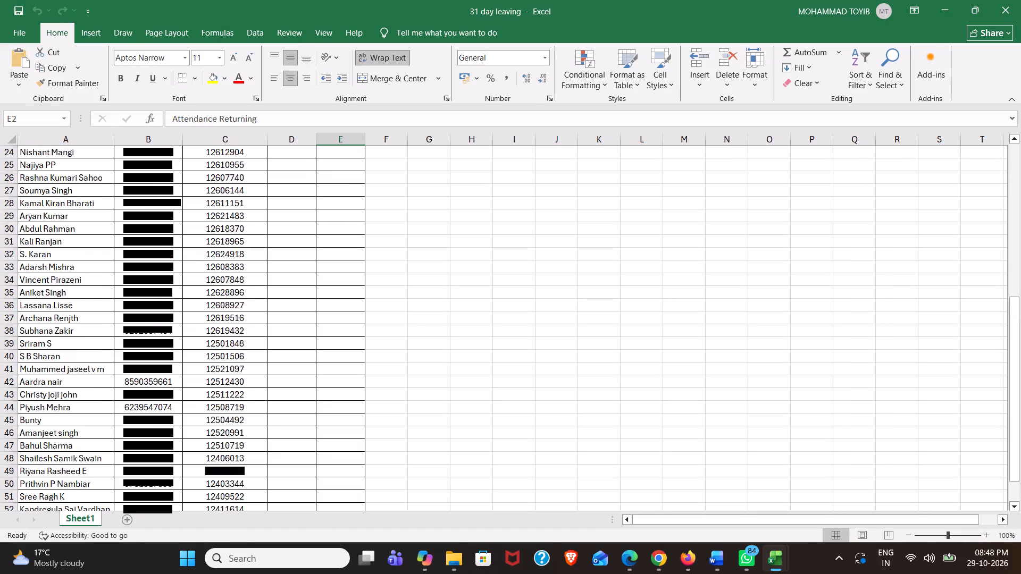
pyautogui.scroll(11, 298, 314)
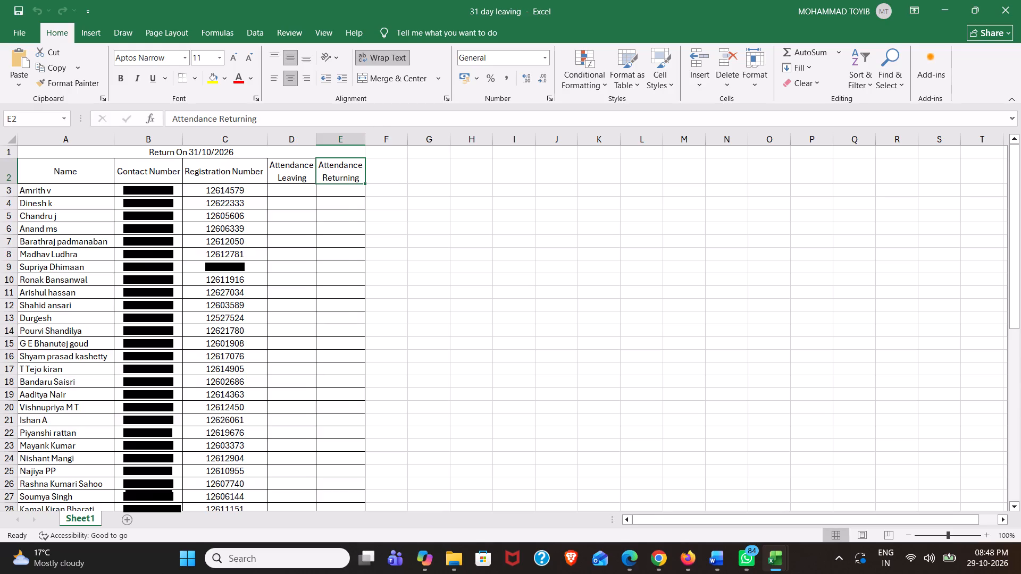
# Widen the Attendance Leaving and Attendance Returning columns so each heading fits on one line.
pyautogui.moveTo(366, 137); pyautogui.dragTo(421, 138)
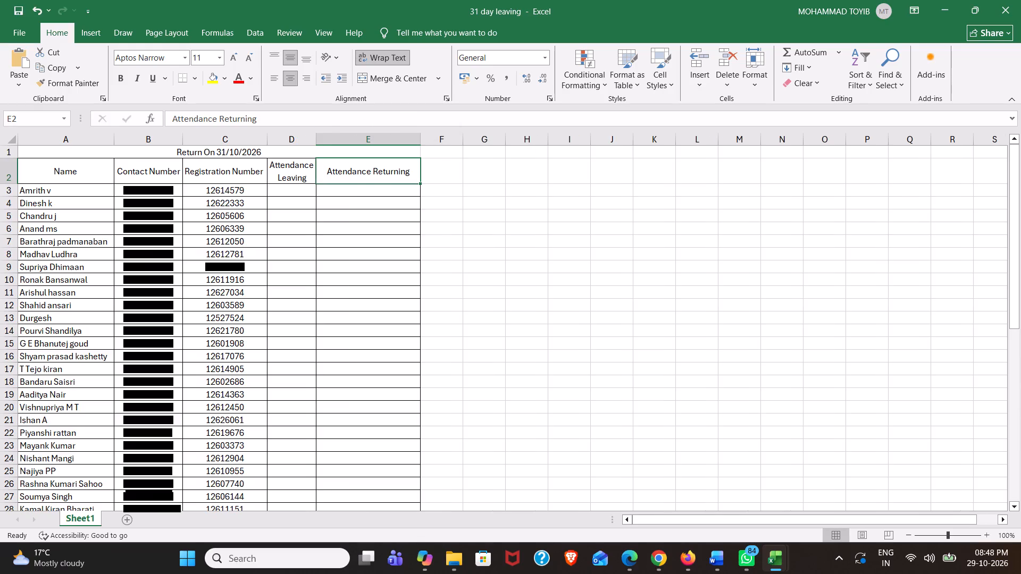
pyautogui.moveTo(315, 139); pyautogui.dragTo(375, 145)
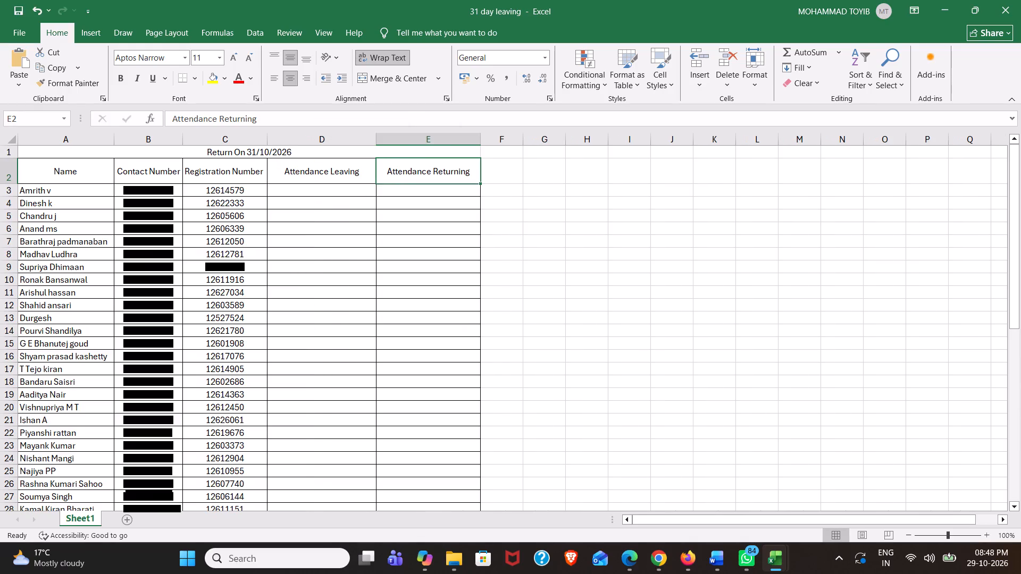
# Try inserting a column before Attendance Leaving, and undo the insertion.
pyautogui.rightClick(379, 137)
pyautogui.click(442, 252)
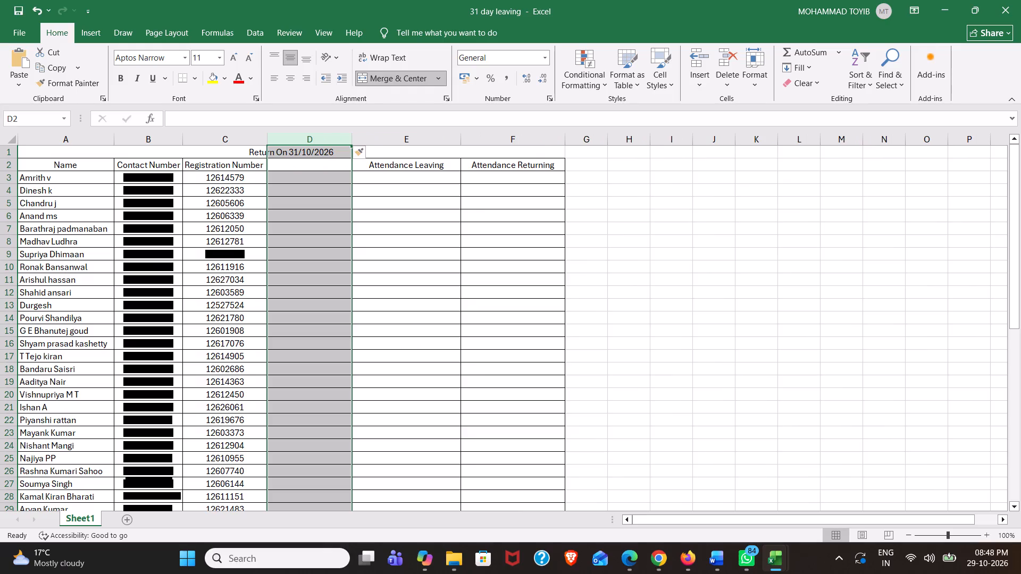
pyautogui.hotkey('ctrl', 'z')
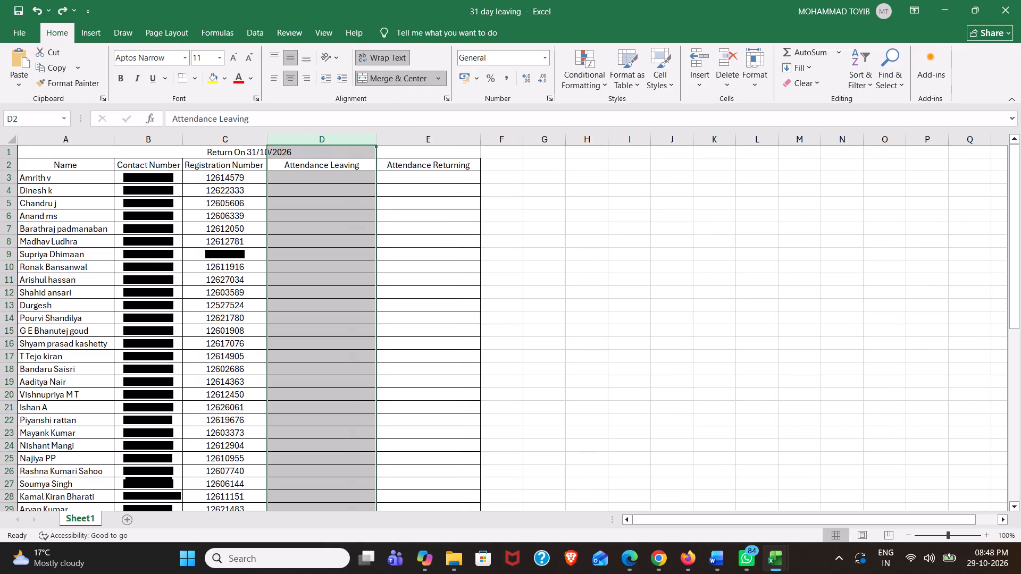
# Insert a column between Attendance Leaving and Attendance Returning and head it Payment Status.
pyautogui.click(392, 139)
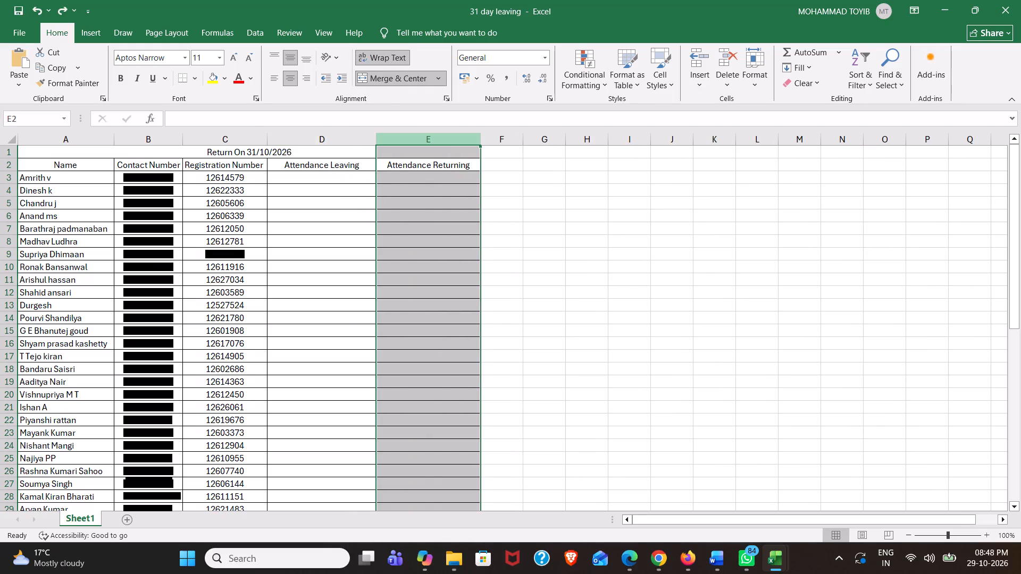
pyautogui.rightClick(398, 144)
pyautogui.click(440, 258)
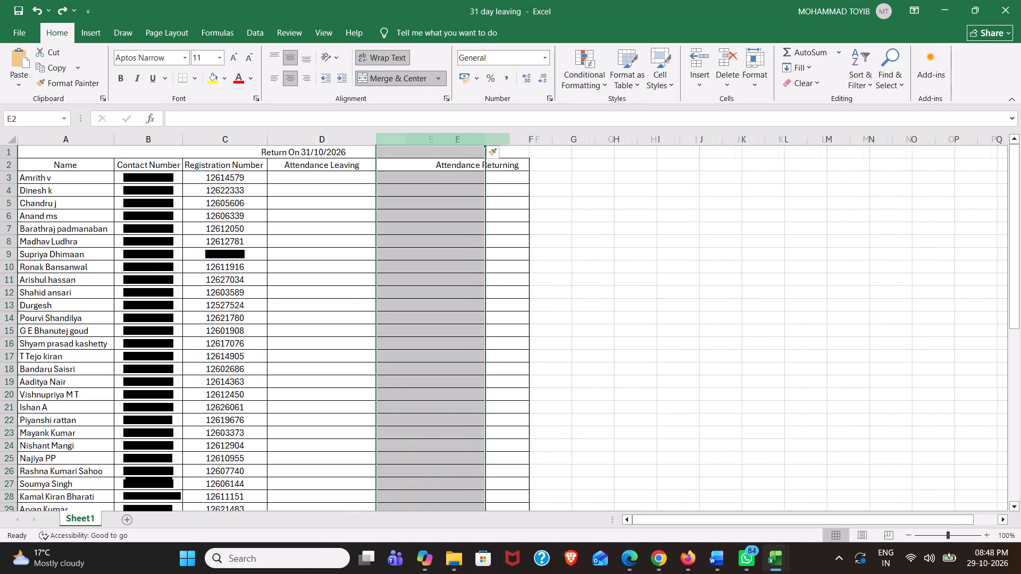
pyautogui.click(423, 154)
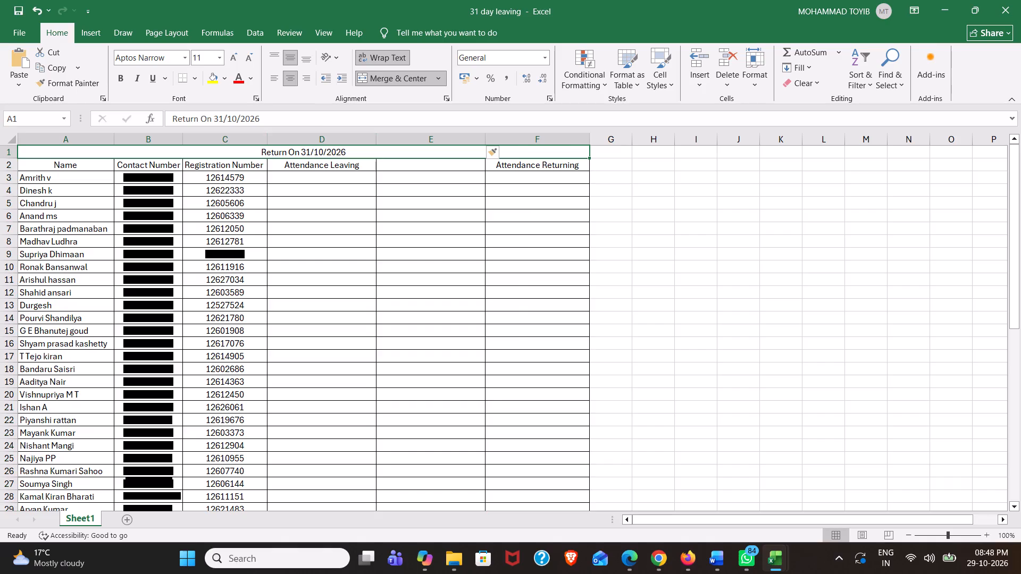
pyautogui.click(396, 167)
pyautogui.click(252, 119)
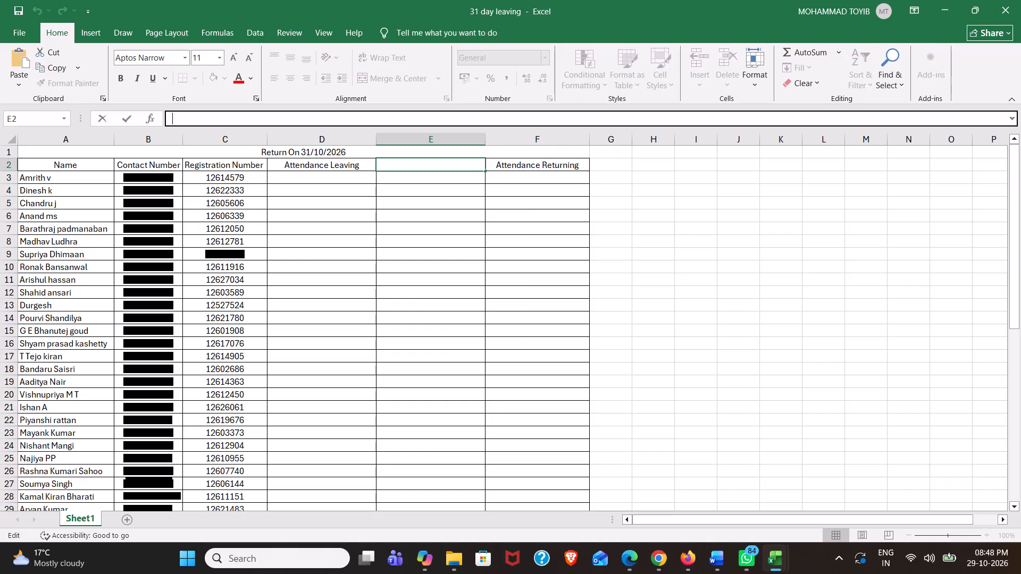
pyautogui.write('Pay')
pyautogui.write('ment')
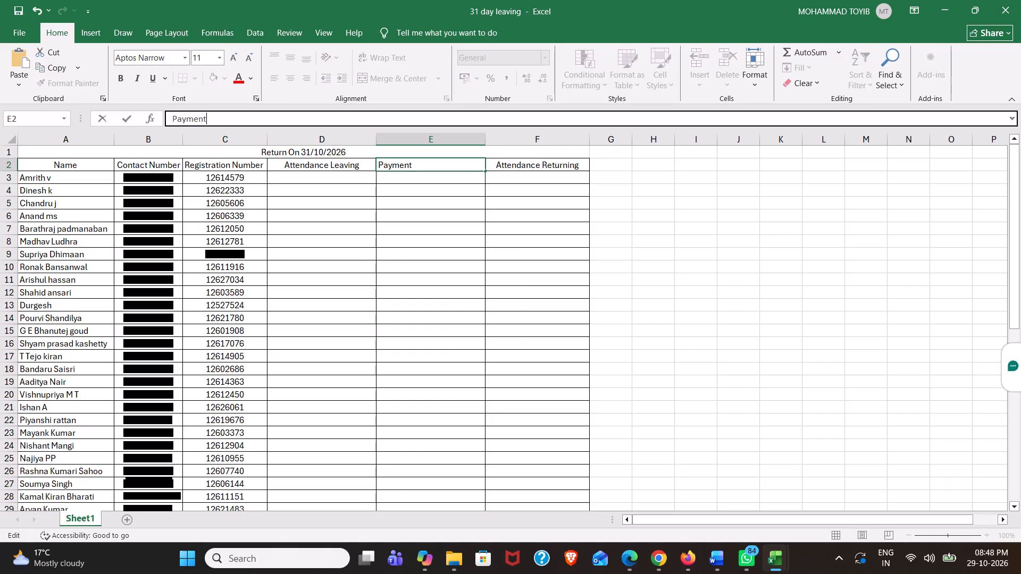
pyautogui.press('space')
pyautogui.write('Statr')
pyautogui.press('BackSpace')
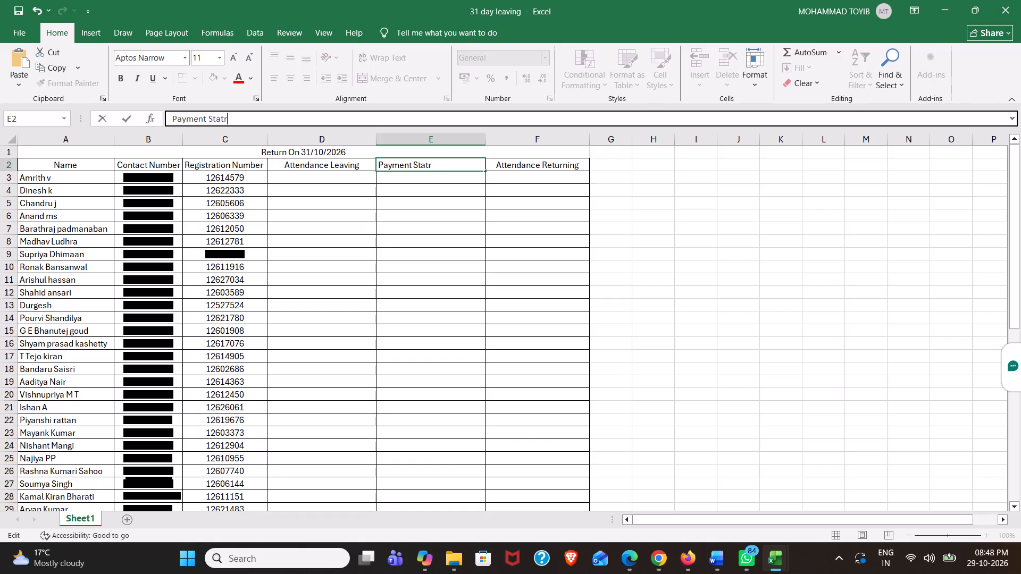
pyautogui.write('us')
# Make the column headings in row 2 bold.
pyautogui.click(10, 164)
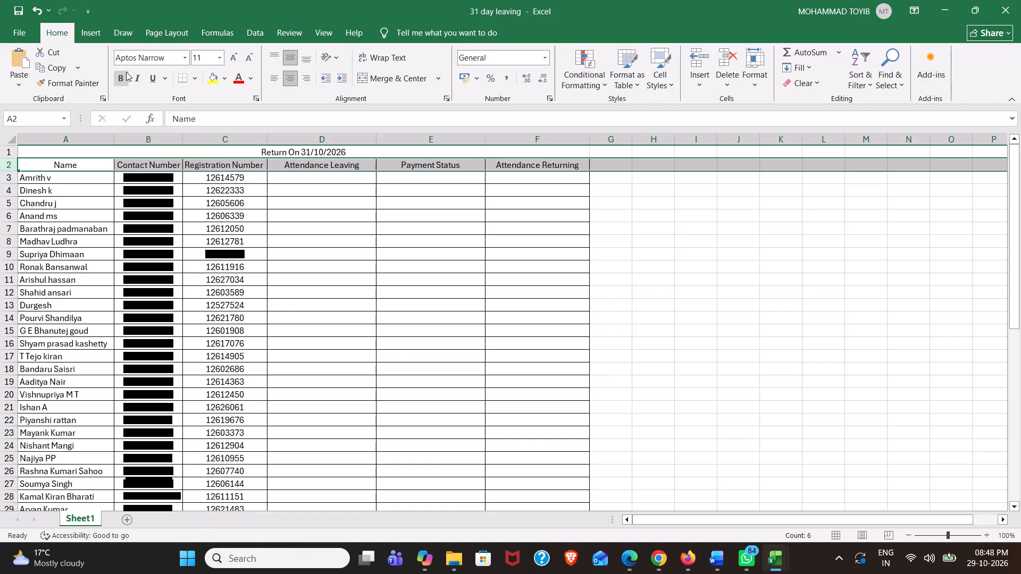
pyautogui.click(127, 72)
pyautogui.click(639, 325)
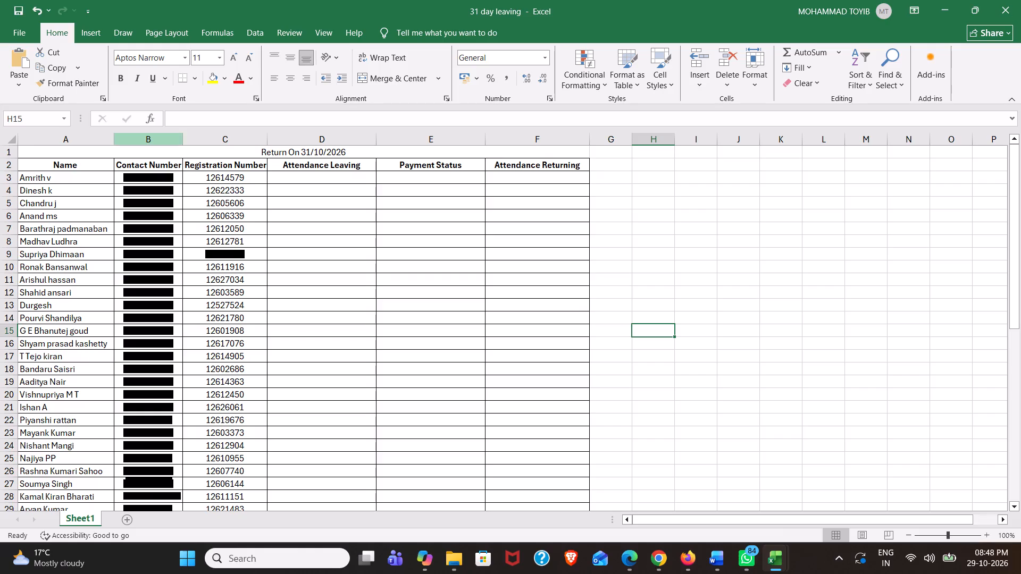
# Insert a row above the return-date title and add the bold heading BUS NO : 3 in F1.
pyautogui.click(7, 153)
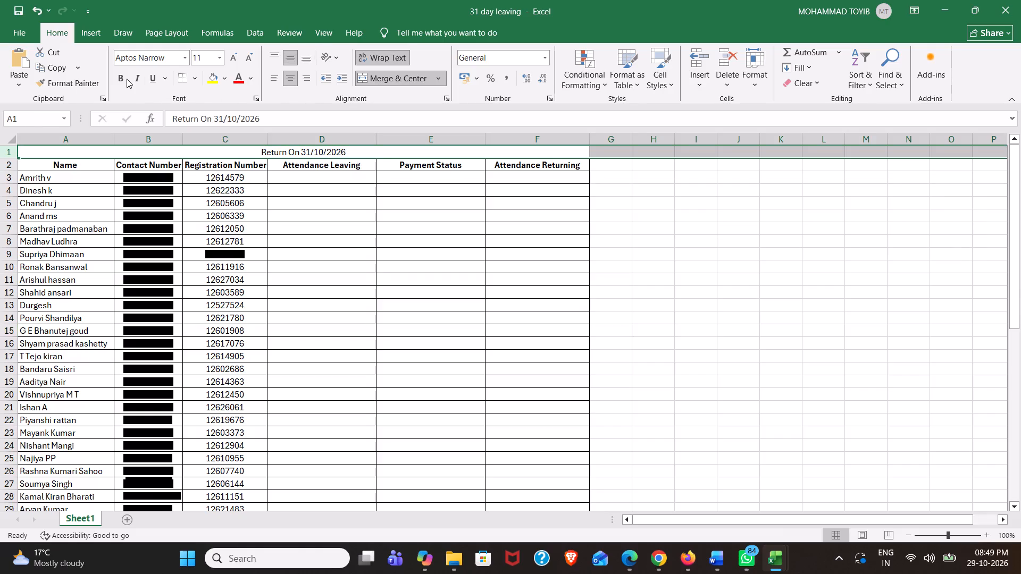
pyautogui.rightClick(12, 152)
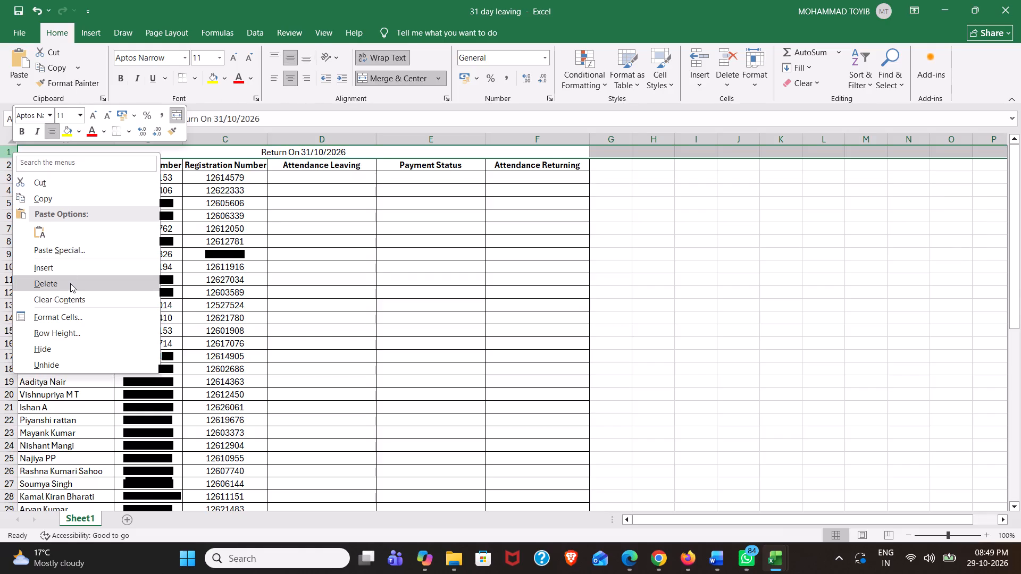
# Insert a row above the return-date title and enter the bold heading BUS NO : 3 in F1.
pyautogui.click(70, 267)
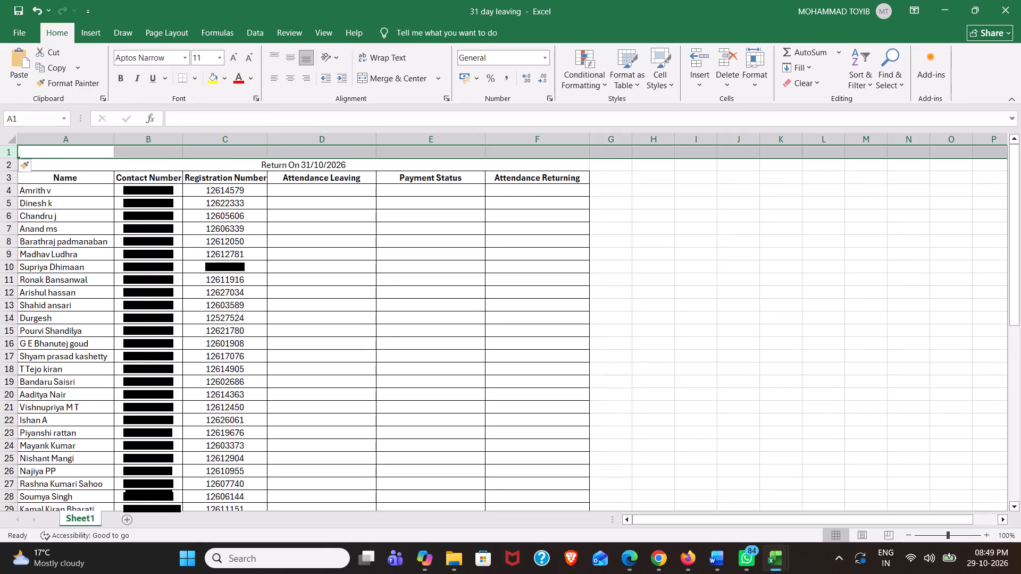
pyautogui.click(499, 153)
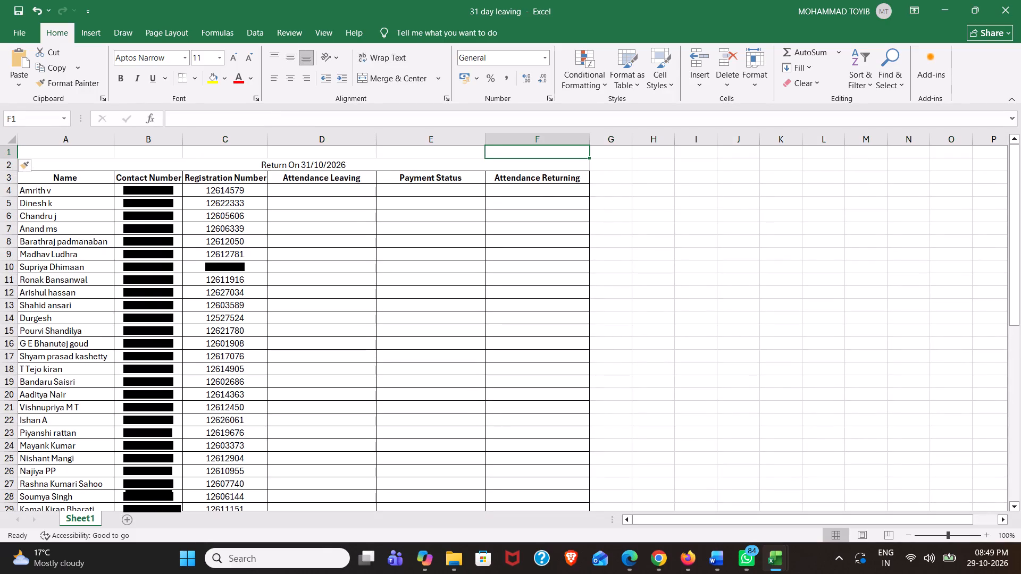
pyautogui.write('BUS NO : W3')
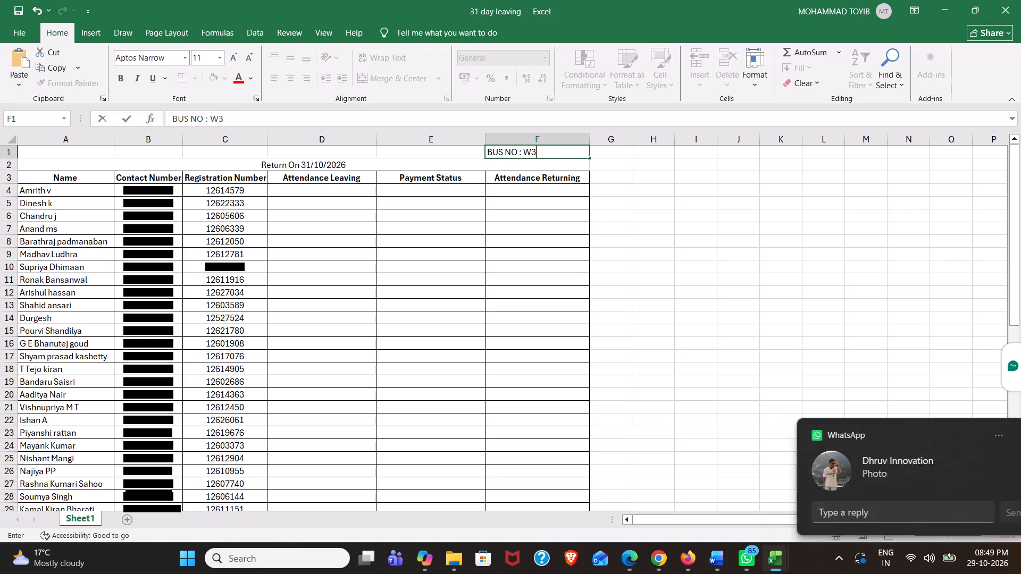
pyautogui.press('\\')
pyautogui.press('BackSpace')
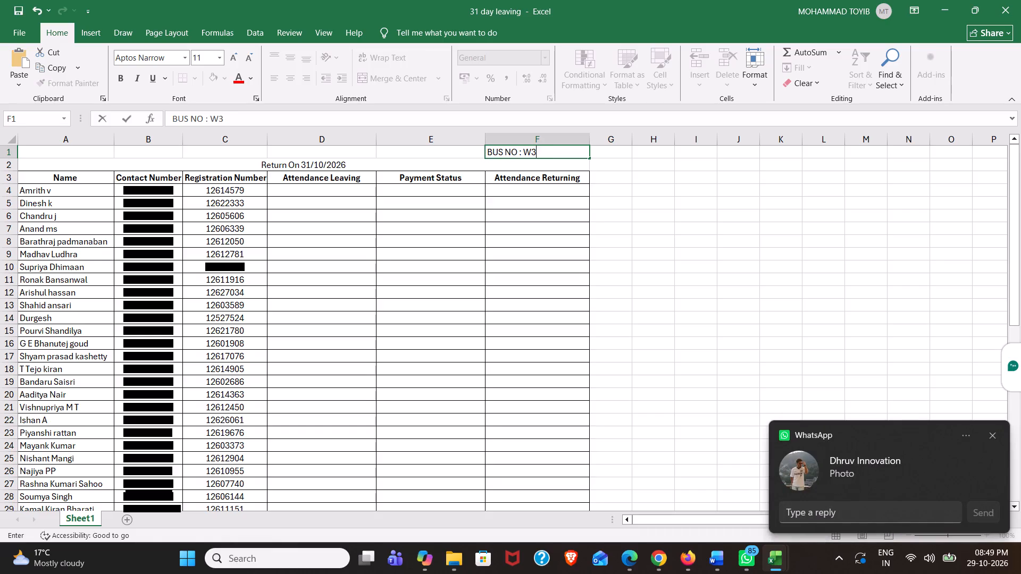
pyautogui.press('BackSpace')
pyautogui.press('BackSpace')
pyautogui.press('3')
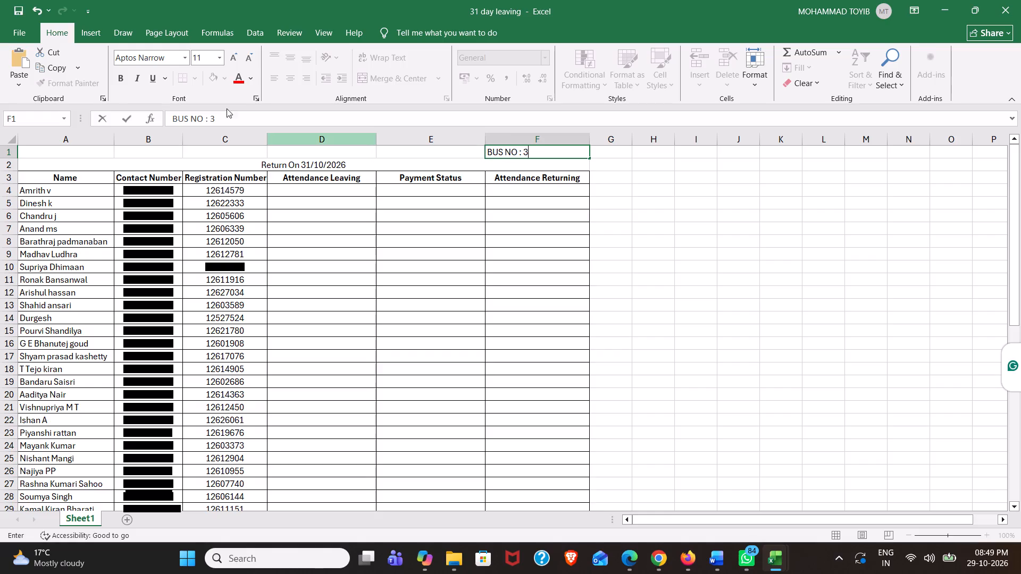
pyautogui.tripleClick(197, 117)
pyautogui.click(205, 97)
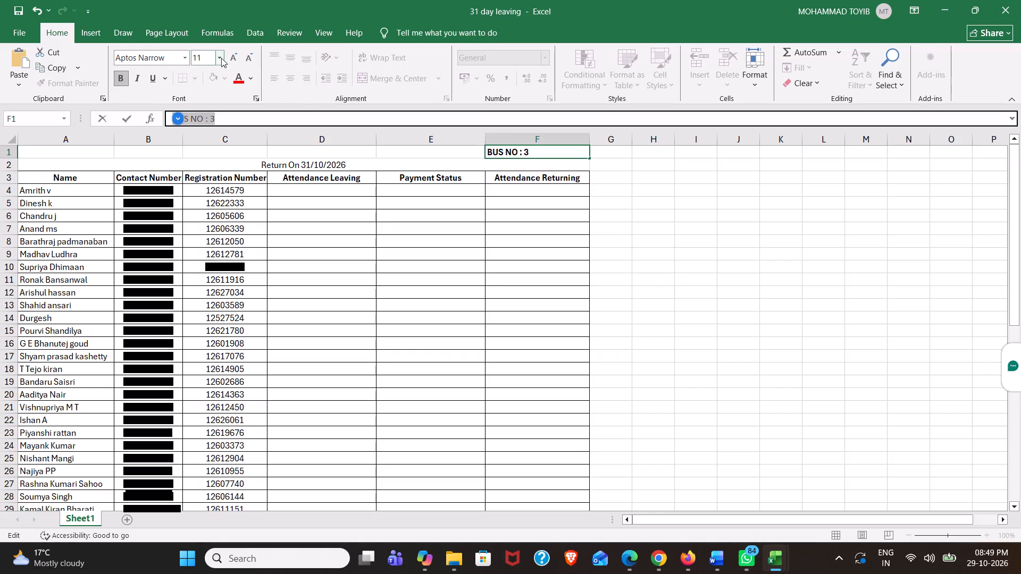
# Open the font size choices for the BUS NO : 3 heading in F1.
pyautogui.click(221, 55)
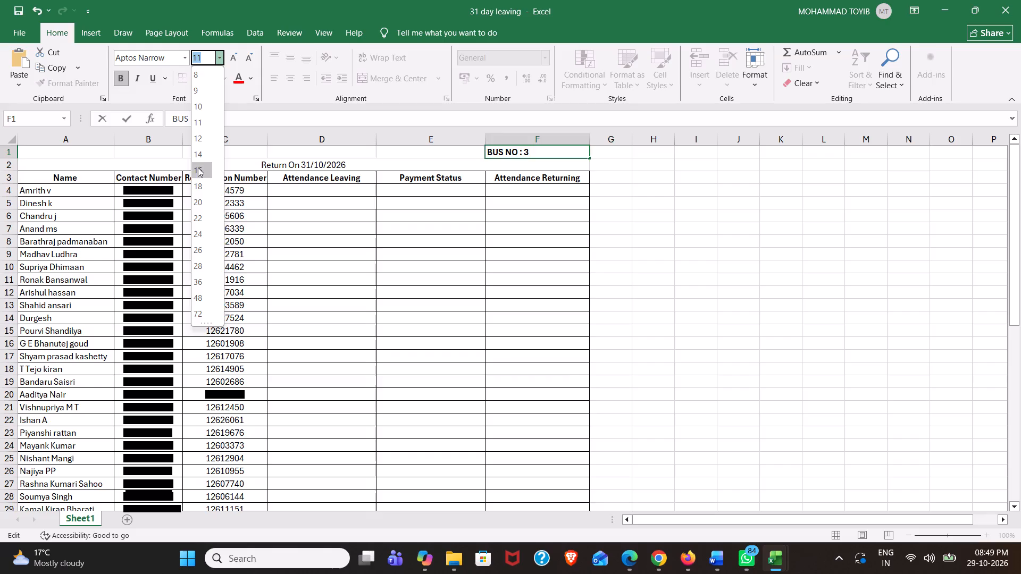
# Set the BUS NO : 3 heading in F1 to font size 16 and centre it.
pyautogui.click(196, 171)
pyautogui.click(563, 313)
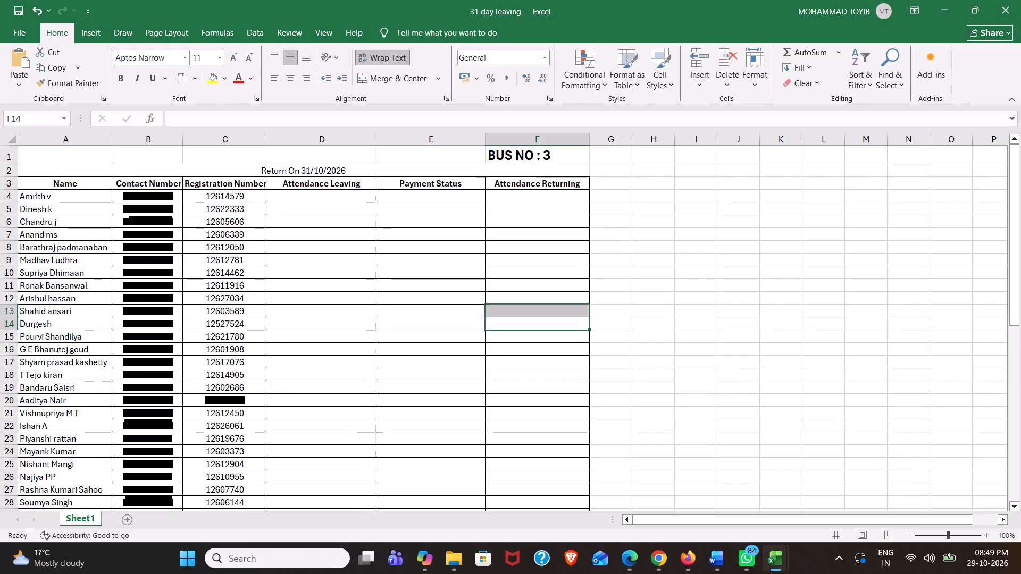
pyautogui.click(663, 297)
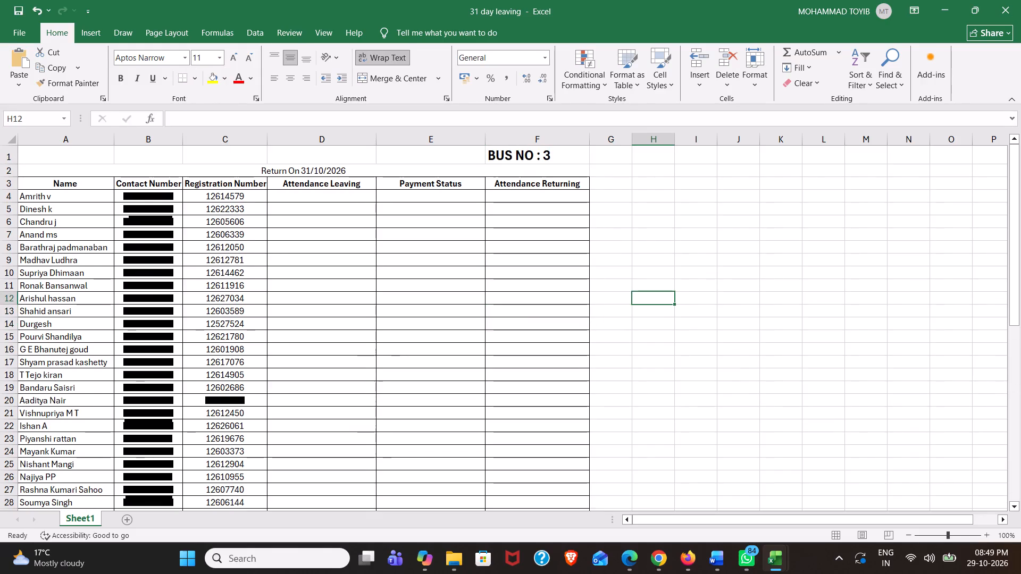
pyautogui.click(524, 154)
pyautogui.click(291, 79)
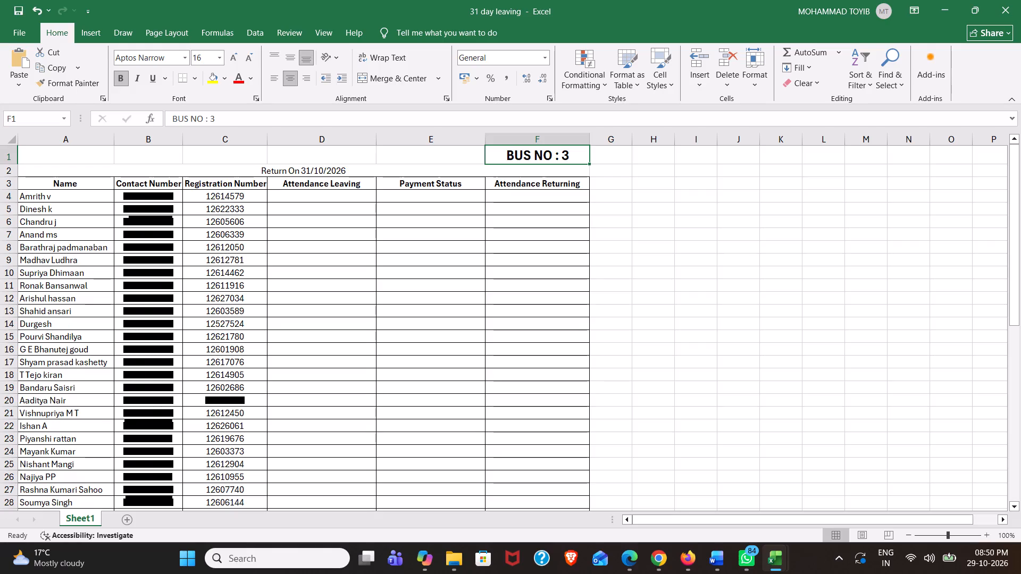
# Review the 31 day leaving list from the BUS NO : 3 heading down to the last student row.
pyautogui.scroll(-10, 434, 294)
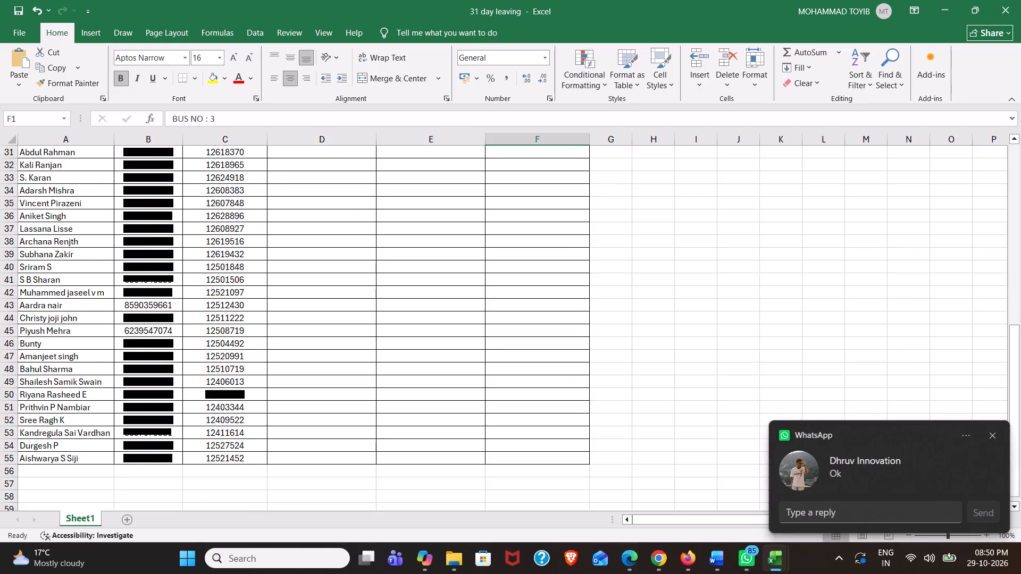
pyautogui.scroll(-1, 434, 294)
pyautogui.scroll(3, 434, 294)
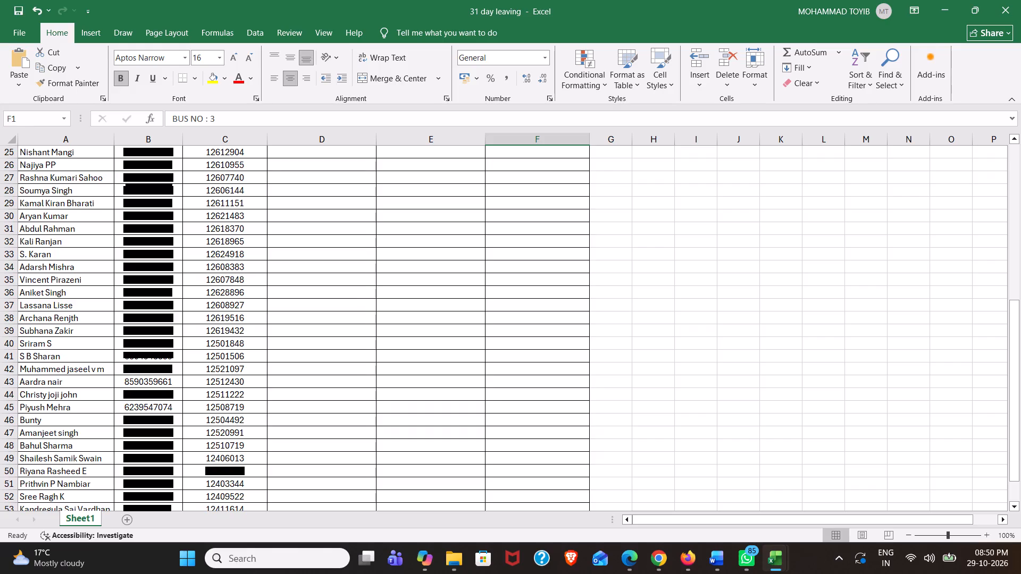
pyautogui.scroll(6, 435, 294)
pyautogui.scroll(-1, 435, 294)
pyautogui.scroll(8, 435, 294)
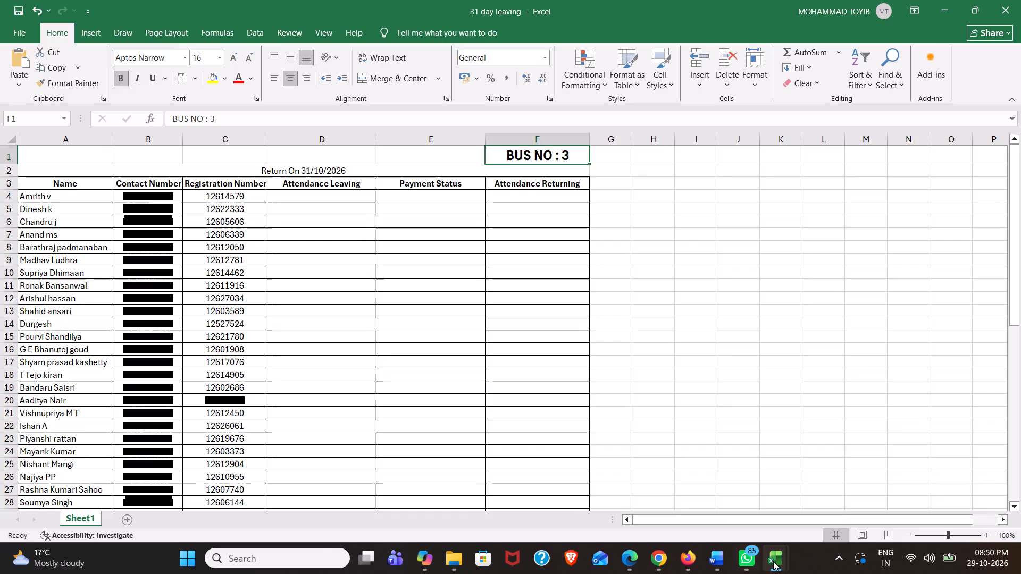
# Switch to the Book1 workbook containing the BUS NO:2 student list.
pyautogui.click(780, 514)
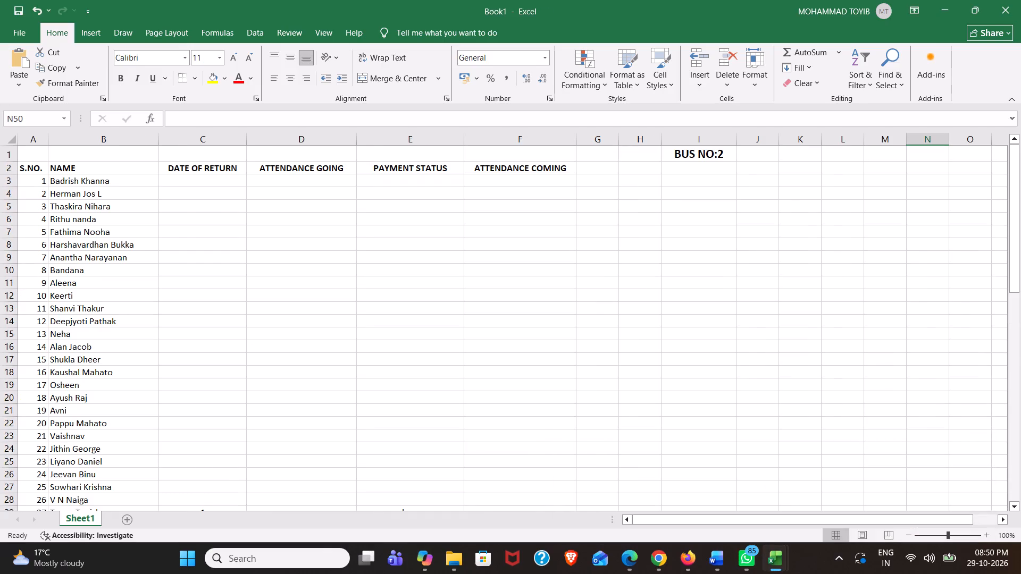
# Review the BUS NO:2 name list and the empty numbered rows below it to find where more students belong.
pyautogui.scroll(-6, 286, 347)
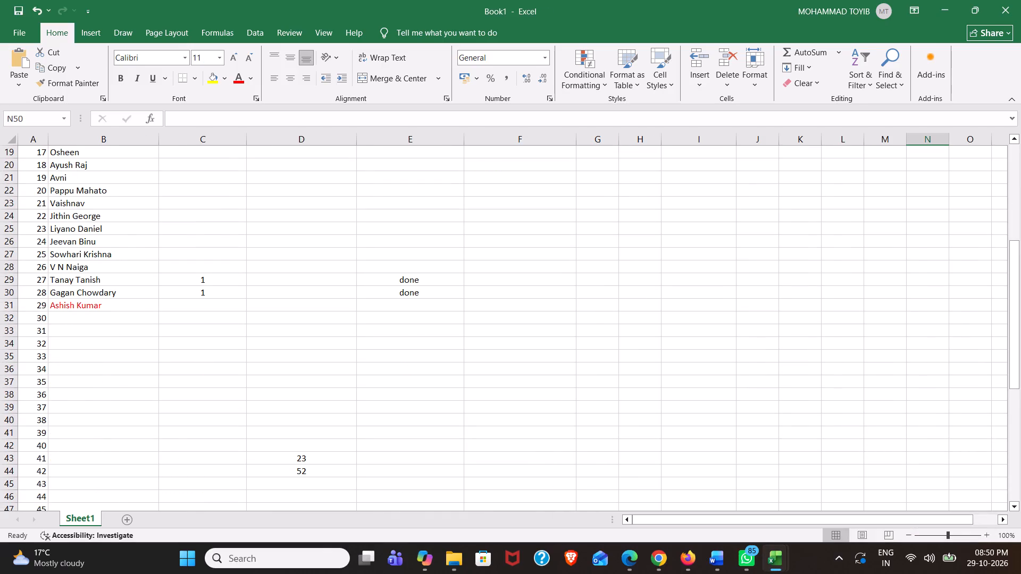
pyautogui.moveTo(136, 318); pyautogui.dragTo(111, 573)
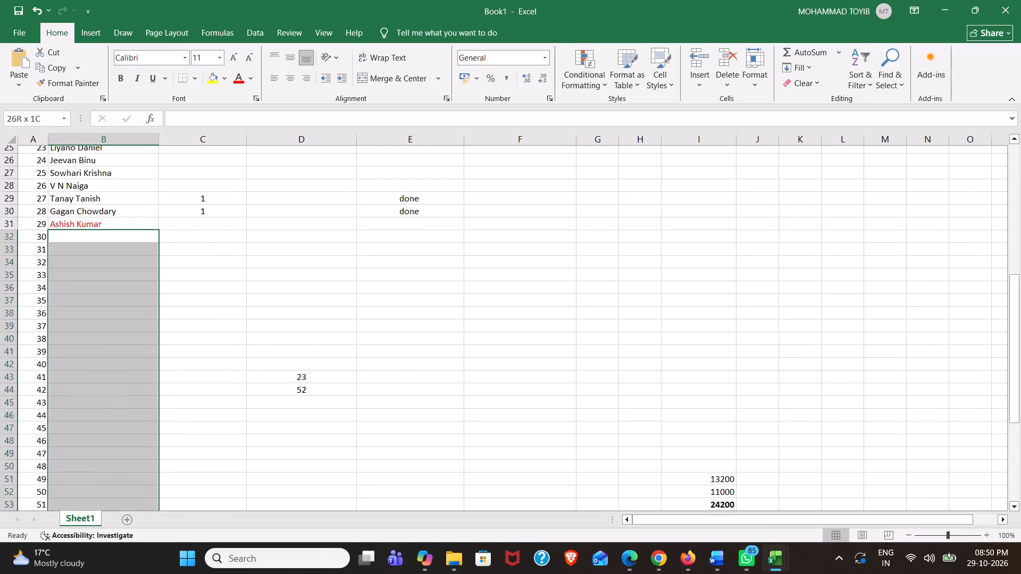
pyautogui.moveTo(111, 573); pyautogui.dragTo(133, 406)
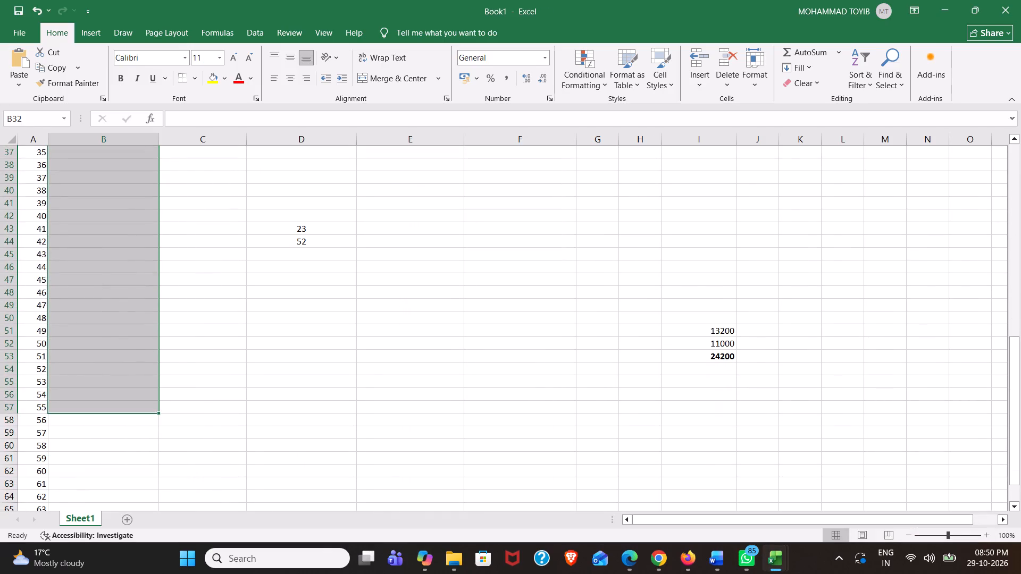
pyautogui.scroll(5, 191, 417)
pyautogui.click(265, 373)
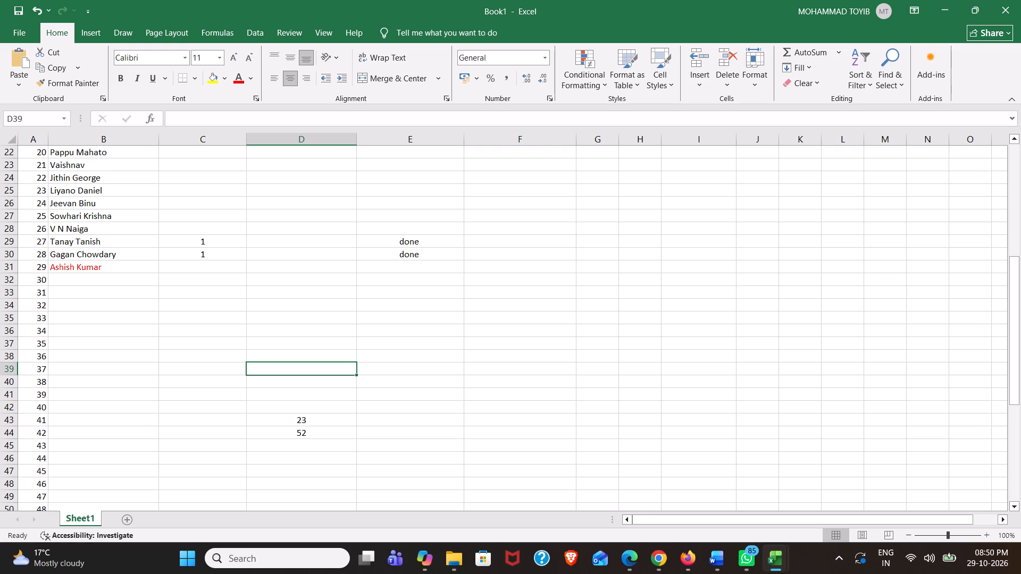
pyautogui.click(580, 430)
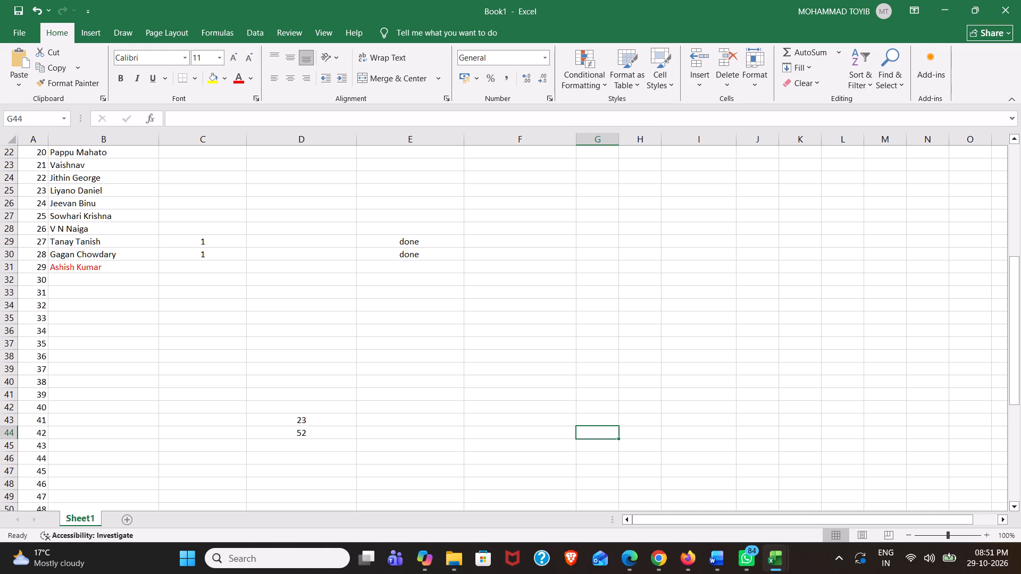
pyautogui.scroll(2, 505, 384)
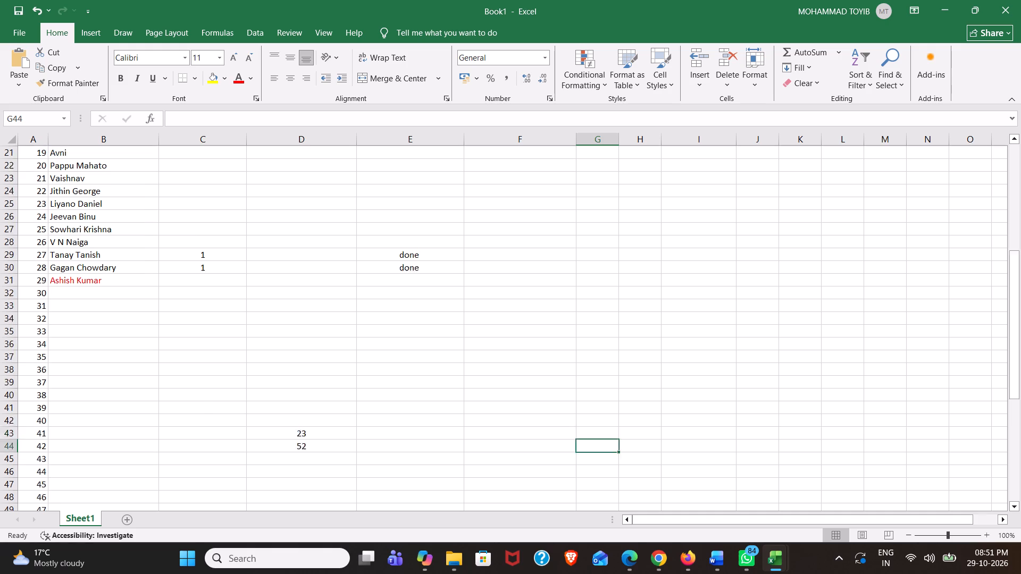
pyautogui.scroll(8, 505, 384)
pyautogui.scroll(-1, 504, 385)
pyautogui.scroll(2, 491, 371)
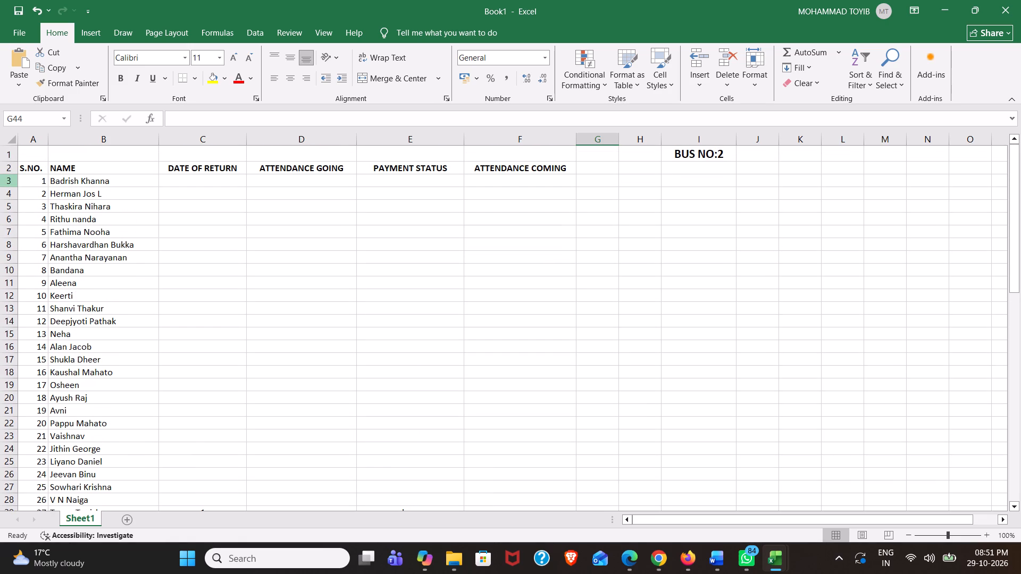
pyautogui.moveTo(10, 183); pyautogui.dragTo(61, 351)
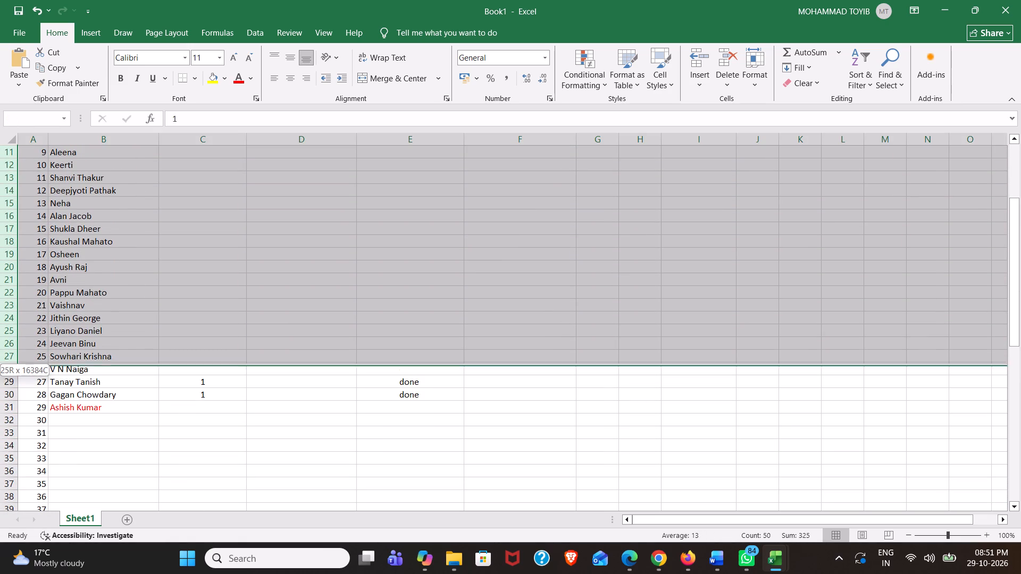
pyautogui.moveTo(61, 351); pyautogui.dragTo(61, 368)
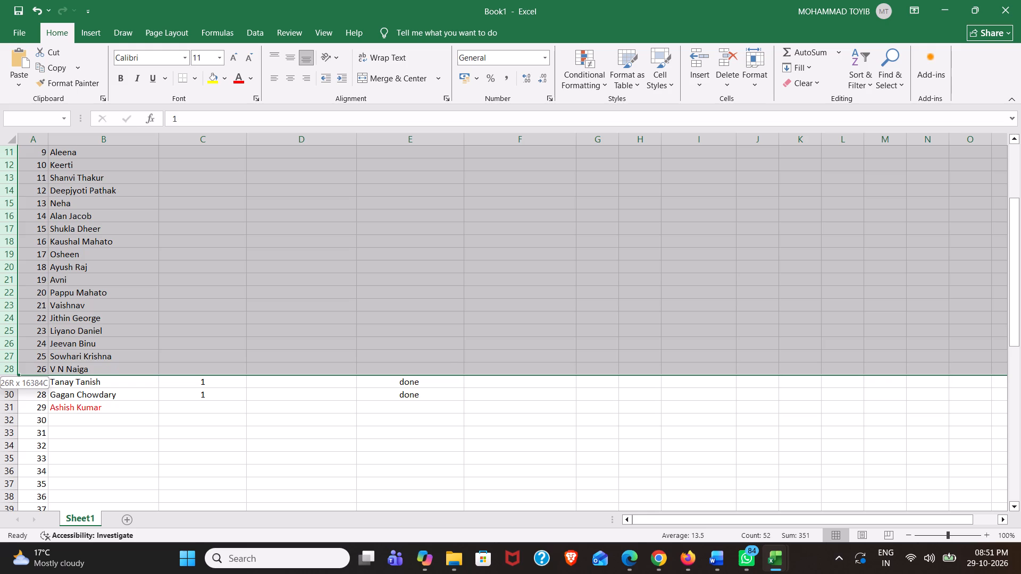
pyautogui.moveTo(61, 368); pyautogui.dragTo(415, 294)
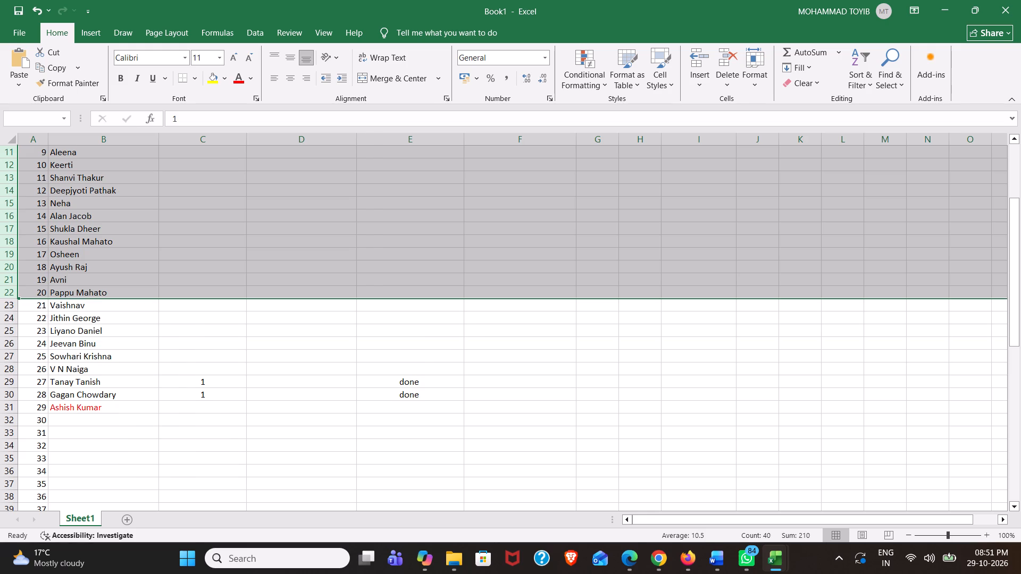
pyautogui.click(404, 320)
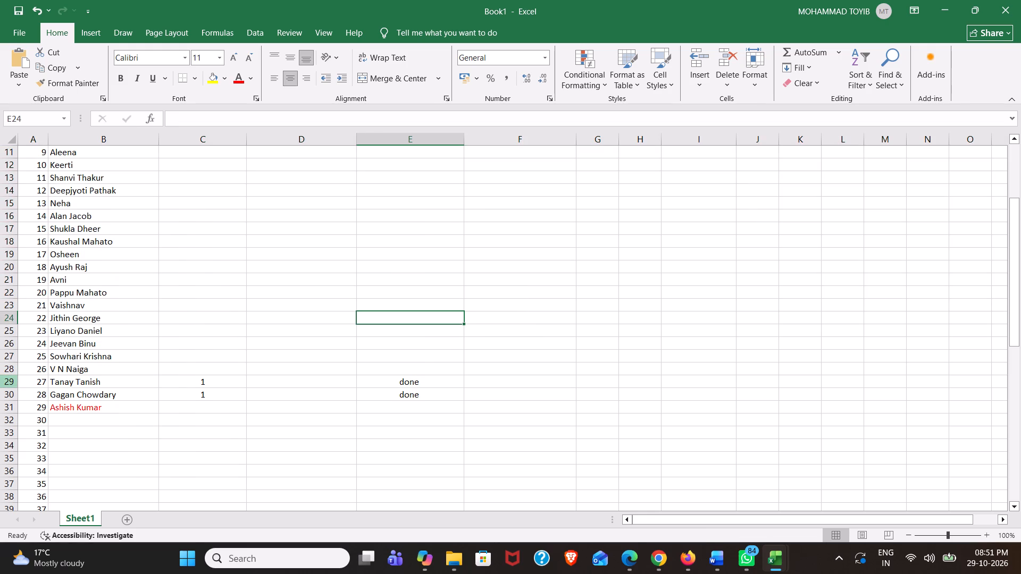
# Insert a blank row above serial number 26 in the BUS NO:2 list.
pyautogui.rightClick(14, 374)
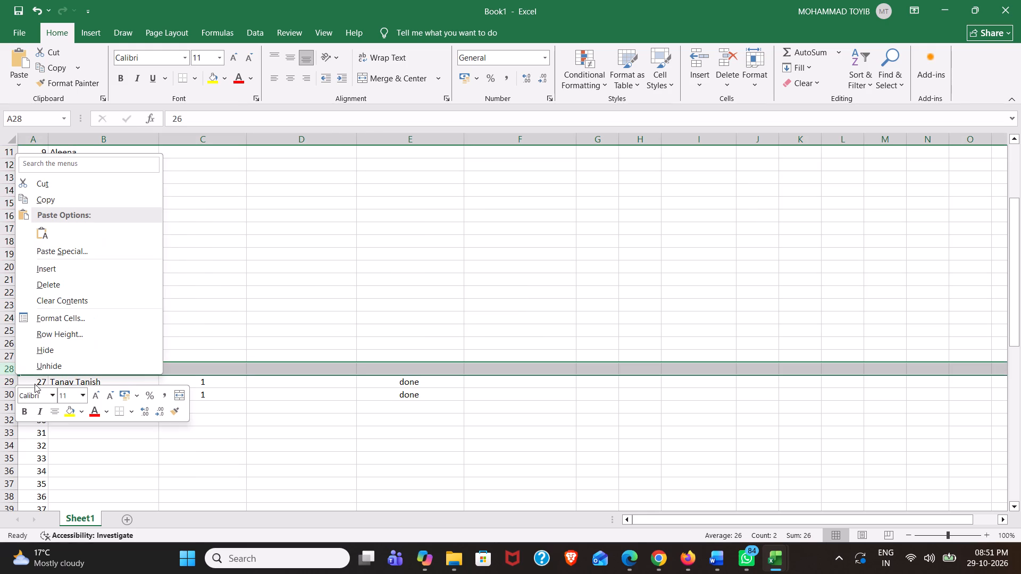
pyautogui.click(88, 274)
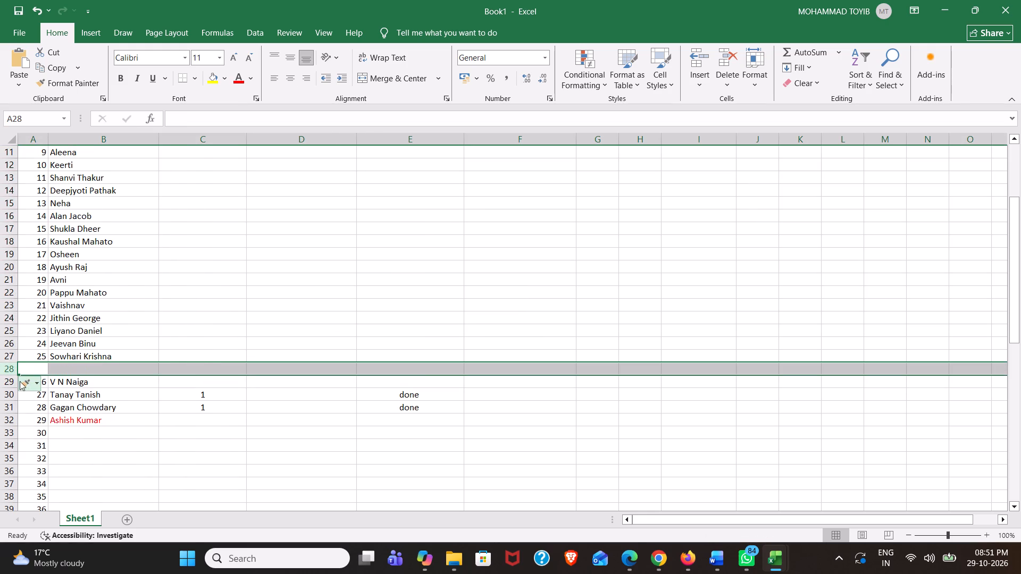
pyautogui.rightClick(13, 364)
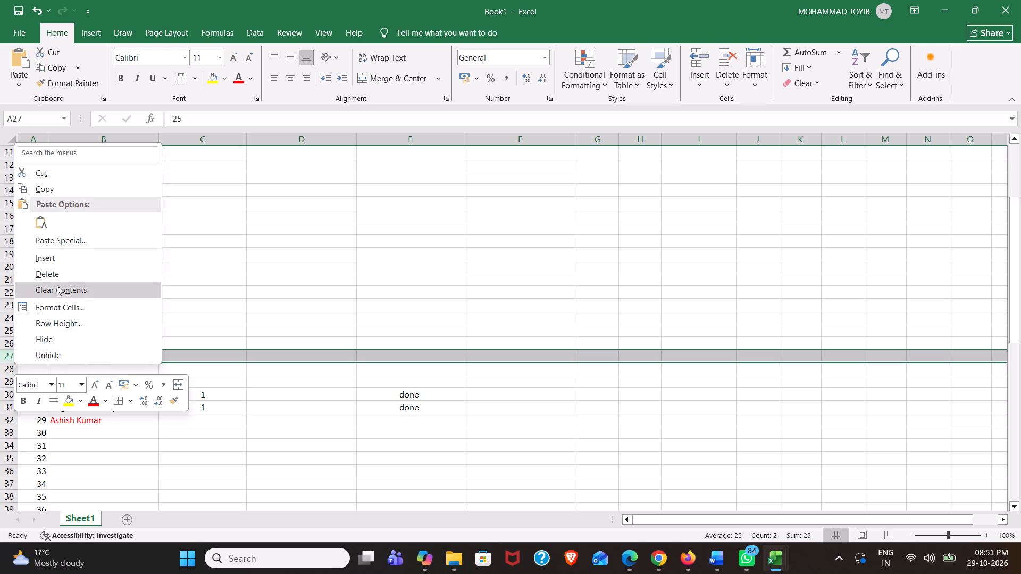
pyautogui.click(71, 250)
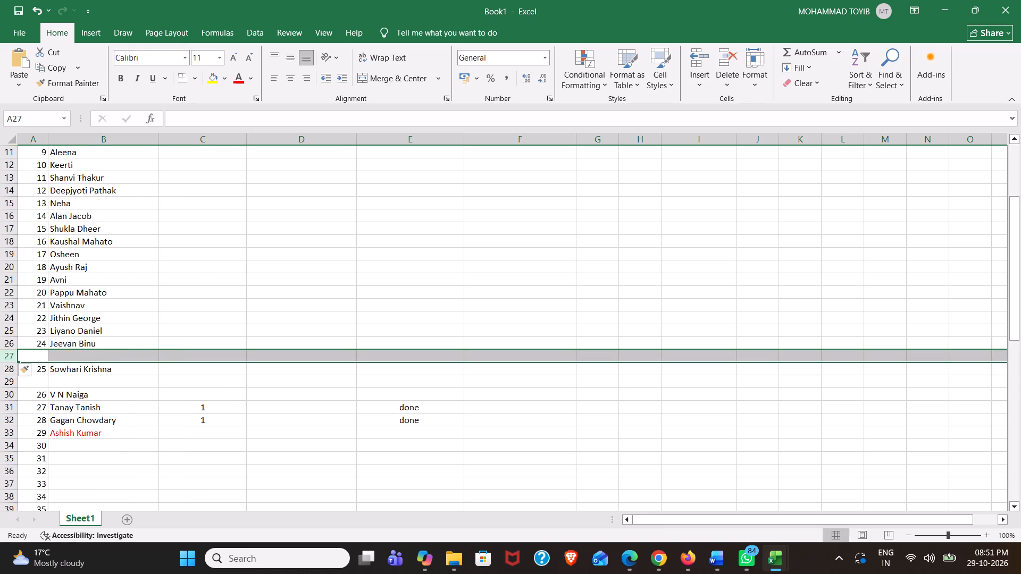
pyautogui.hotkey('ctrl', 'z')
# Insert three more blank rows at row 28, between serial numbers 25 and 26.
pyautogui.rightClick(6, 369)
pyautogui.click(82, 268)
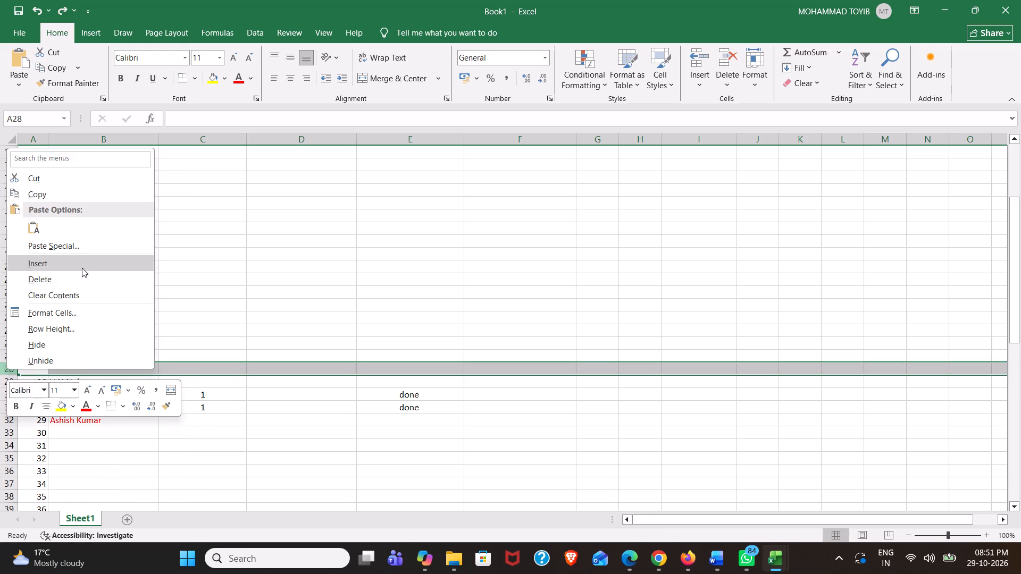
pyautogui.rightClick(3, 370)
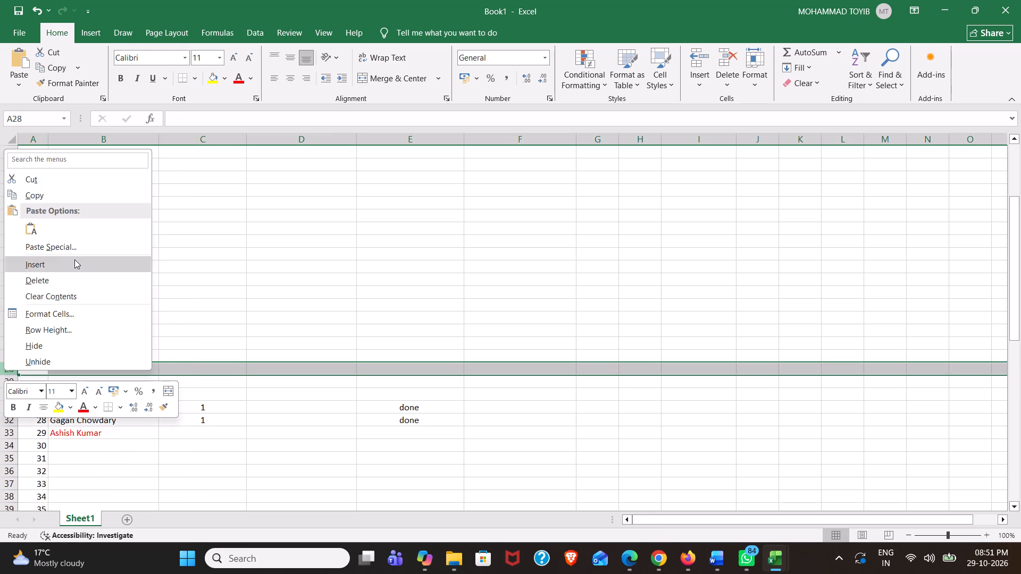
pyautogui.click(76, 257)
pyautogui.rightClick(7, 372)
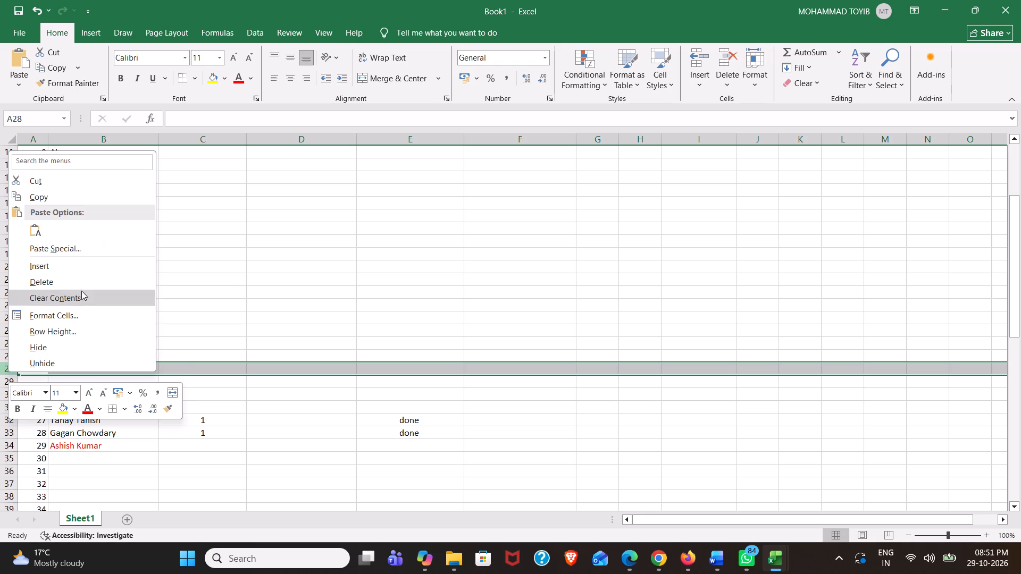
pyautogui.click(80, 271)
pyautogui.click(253, 359)
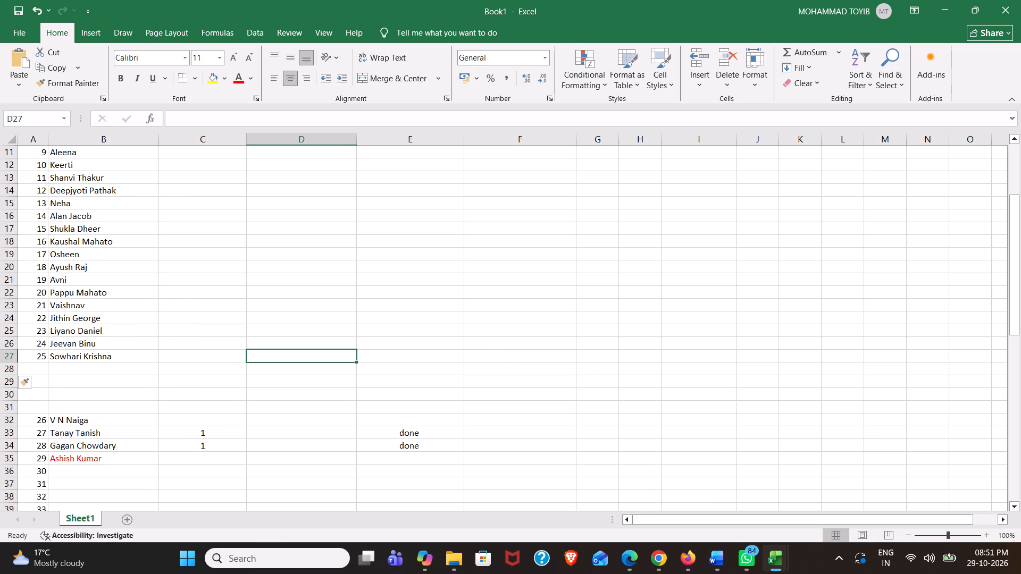
# Enter the next student's full name in B28, directly below serial number 25's name.
pyautogui.click(66, 372)
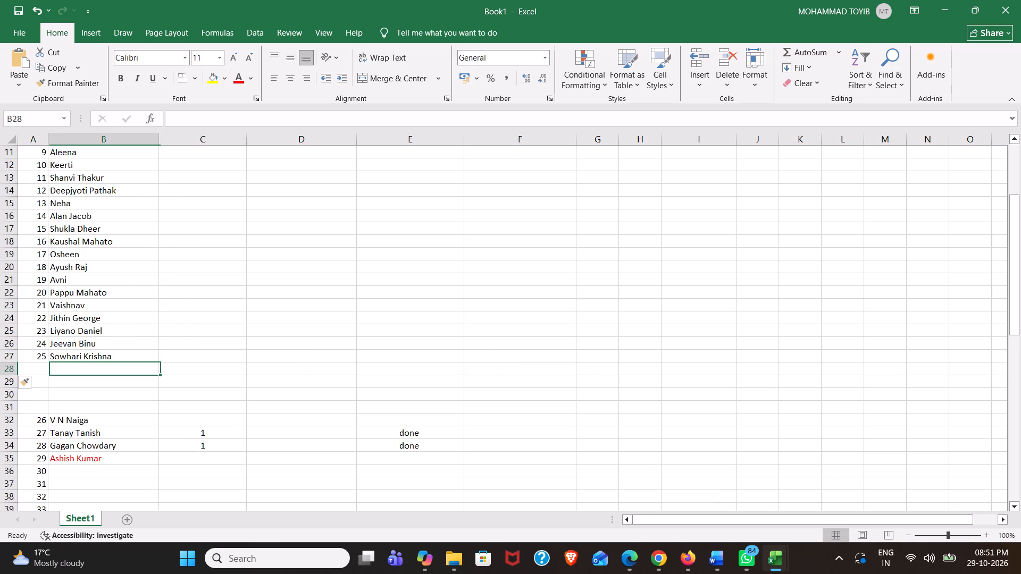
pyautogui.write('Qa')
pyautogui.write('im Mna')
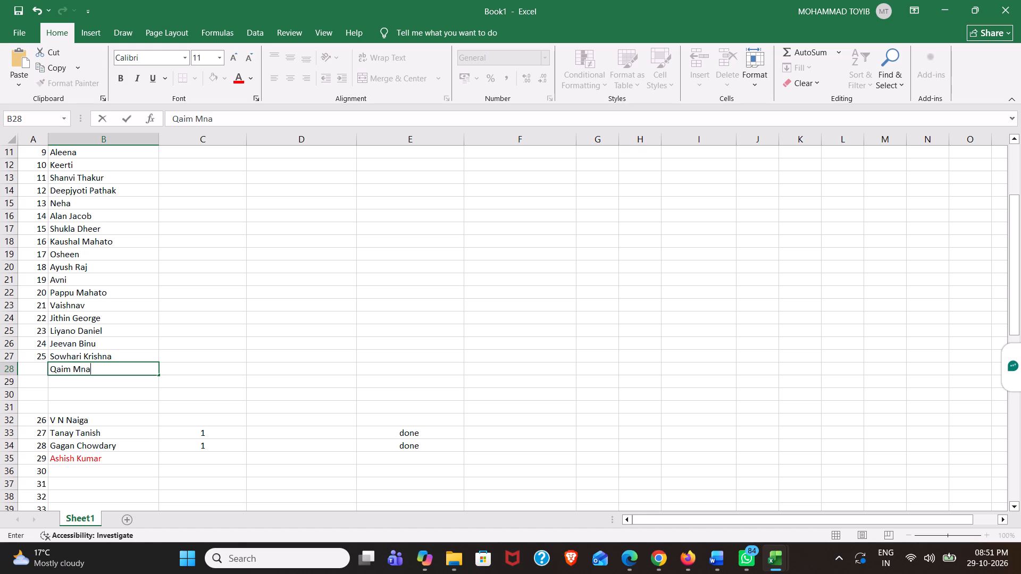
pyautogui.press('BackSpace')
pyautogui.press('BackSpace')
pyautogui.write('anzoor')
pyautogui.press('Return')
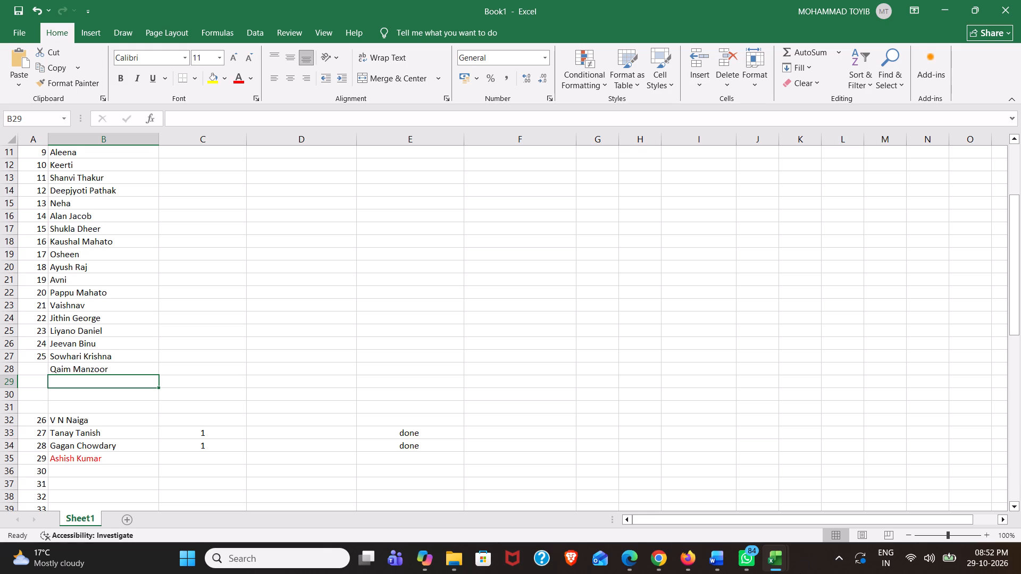
# Fill the blank name cells B29 to B31 in the BUS NO:2 list with abrAR, ABRAR and the next student's full name.
pyautogui.scroll(6, 797, 558)
pyautogui.scroll(7, 449, 360)
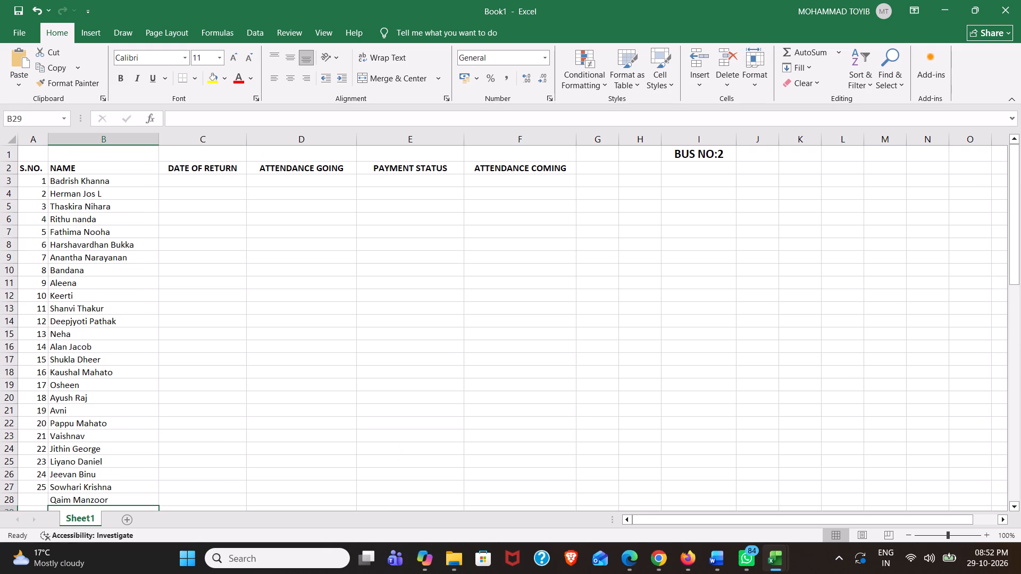
pyautogui.scroll(-3, 428, 358)
pyautogui.scroll(1, 426, 352)
pyautogui.scroll(-2, 425, 352)
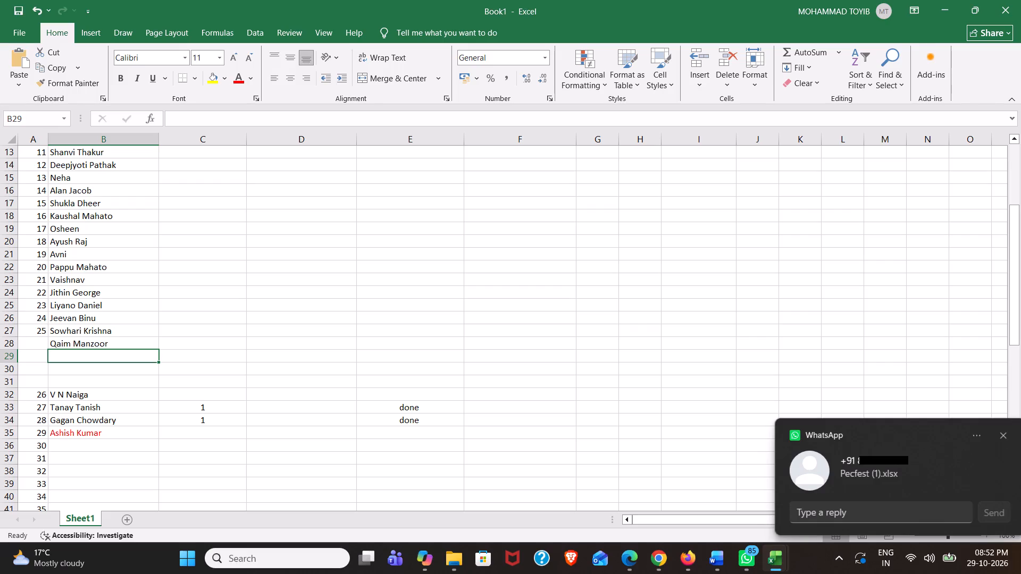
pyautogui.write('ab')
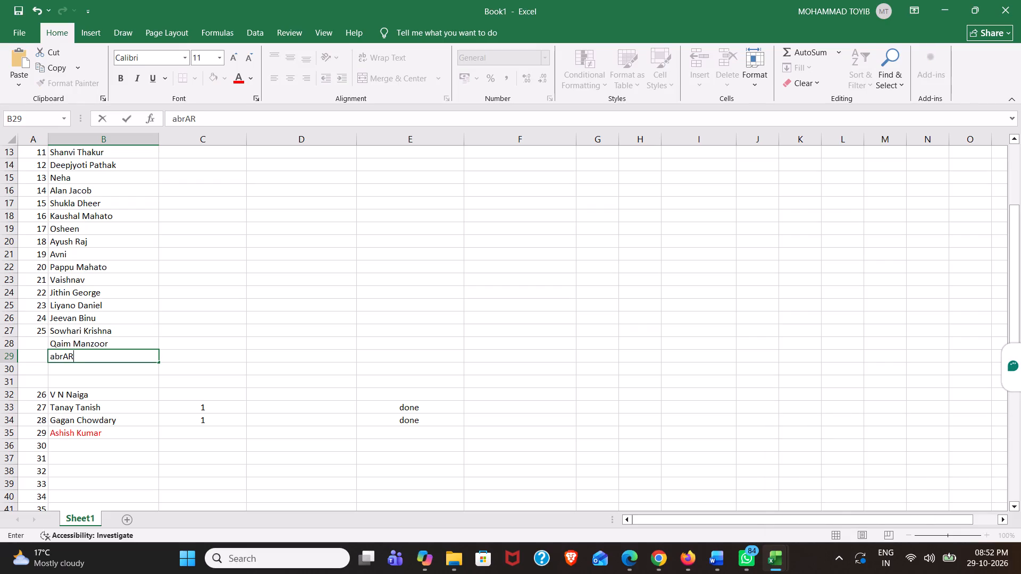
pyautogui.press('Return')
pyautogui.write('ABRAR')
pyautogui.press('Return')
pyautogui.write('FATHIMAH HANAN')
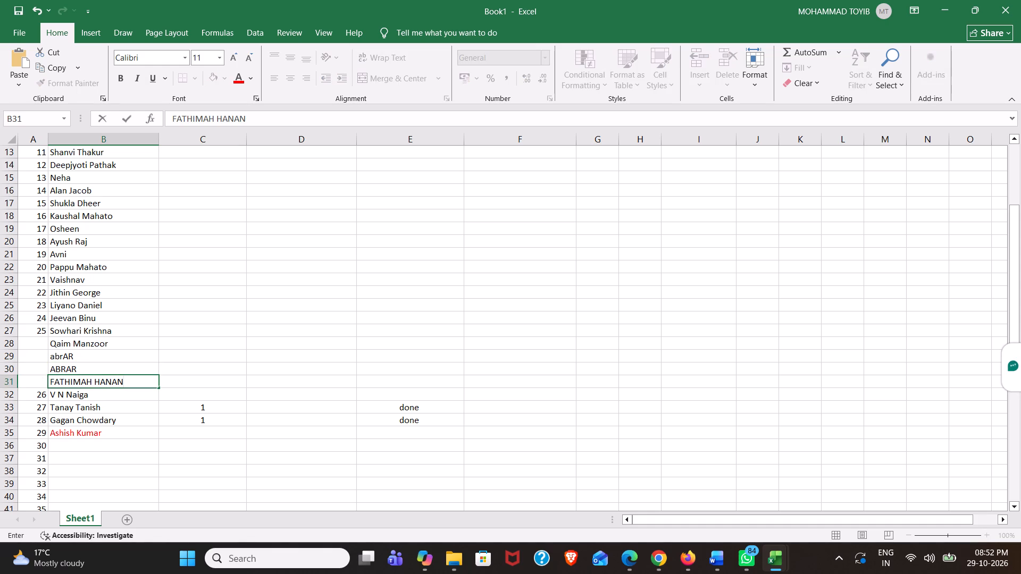
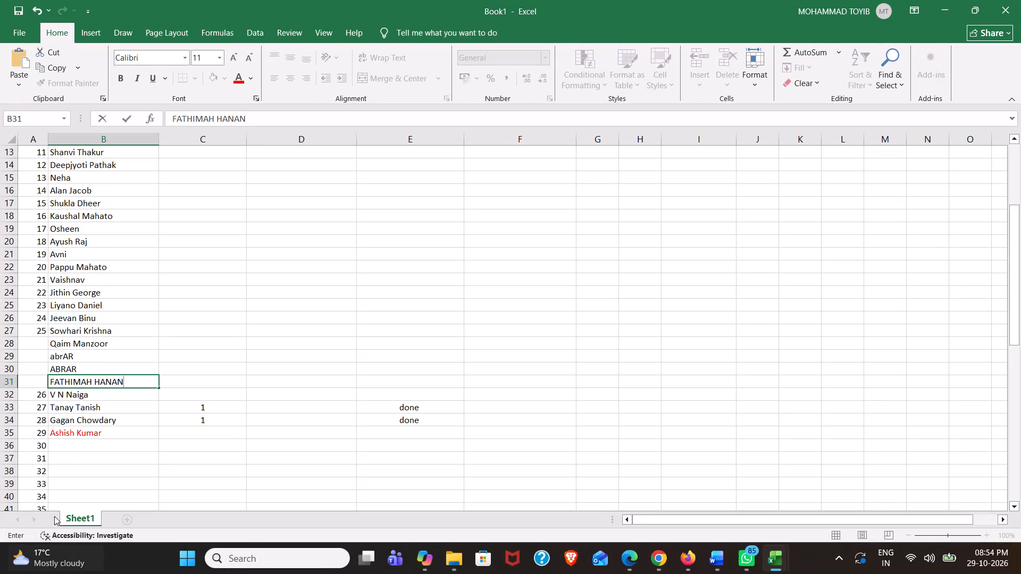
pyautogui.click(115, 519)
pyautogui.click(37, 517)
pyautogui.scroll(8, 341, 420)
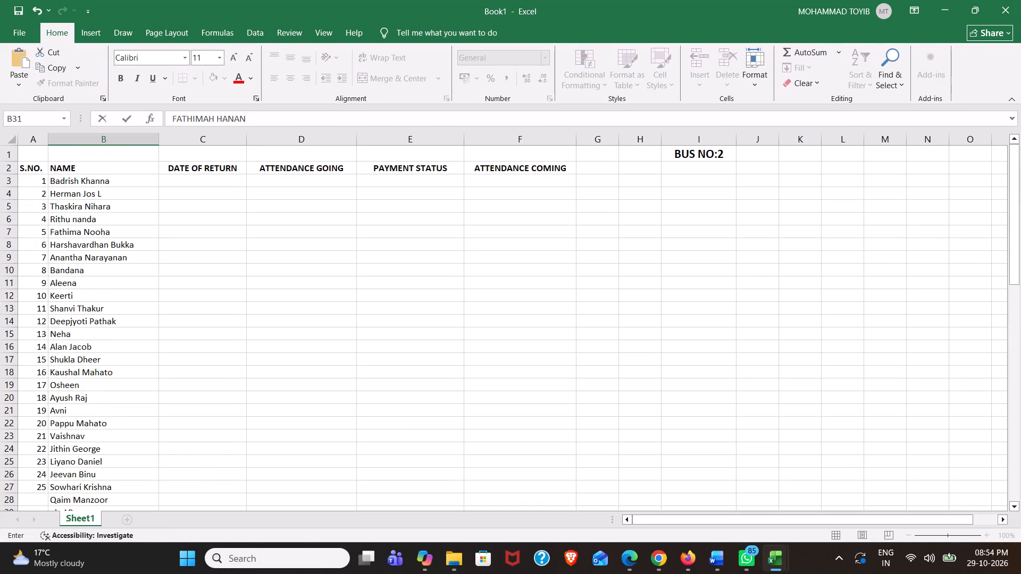
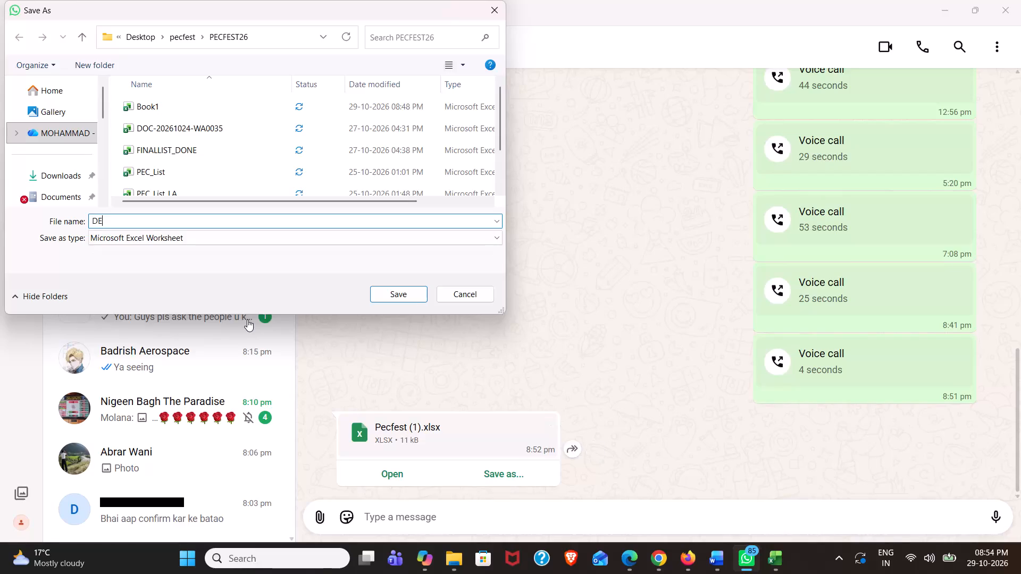
# Complete the file name as DEV for the copy of the received Pecfest (1).xlsx workbook.
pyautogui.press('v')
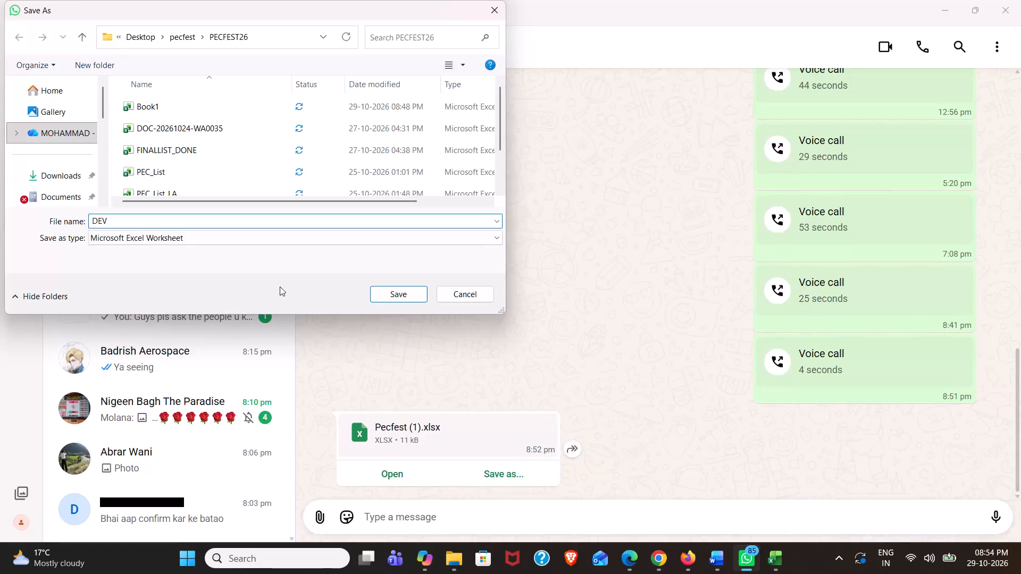
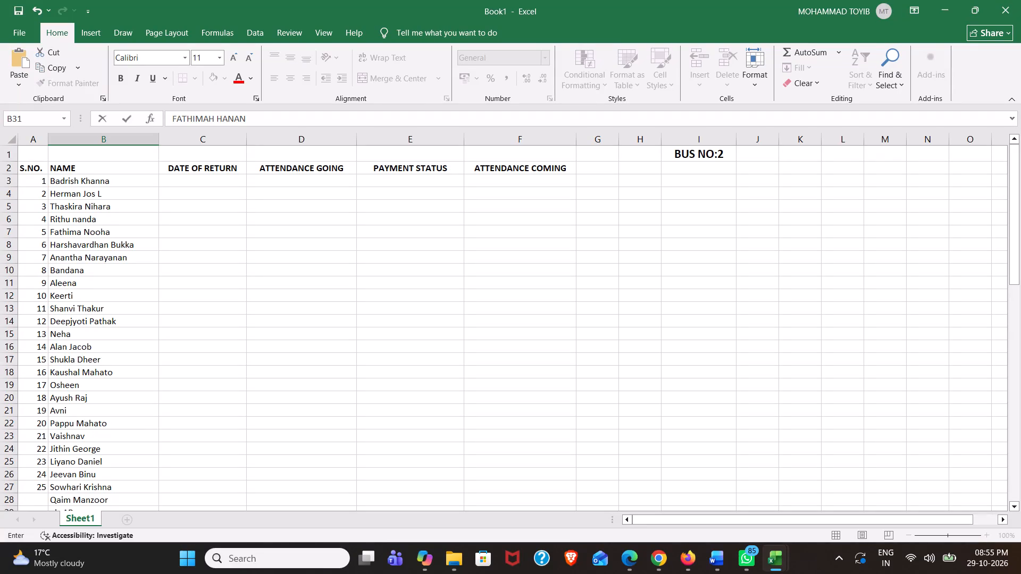
# Commit the pending student name entry in B31 of the BUS NO:2 list.
pyautogui.click(327, 352)
pyautogui.scroll(3, 328, 358)
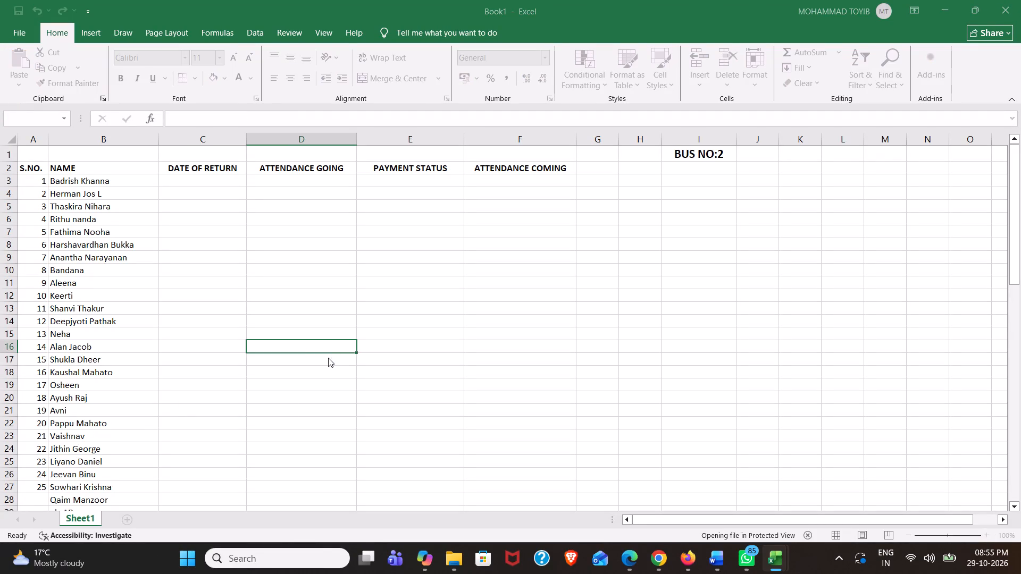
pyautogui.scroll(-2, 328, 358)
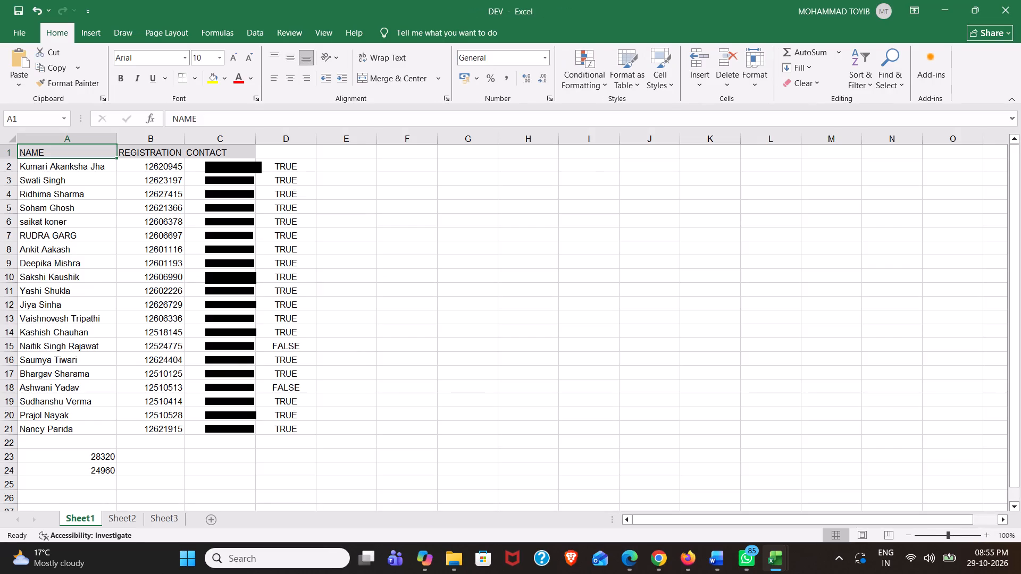
# Widen the REGISTRATION column on Sheet1 so it extends well past its header text, and centre its contents horizontally.
pyautogui.click(423, 348)
pyautogui.click(162, 143)
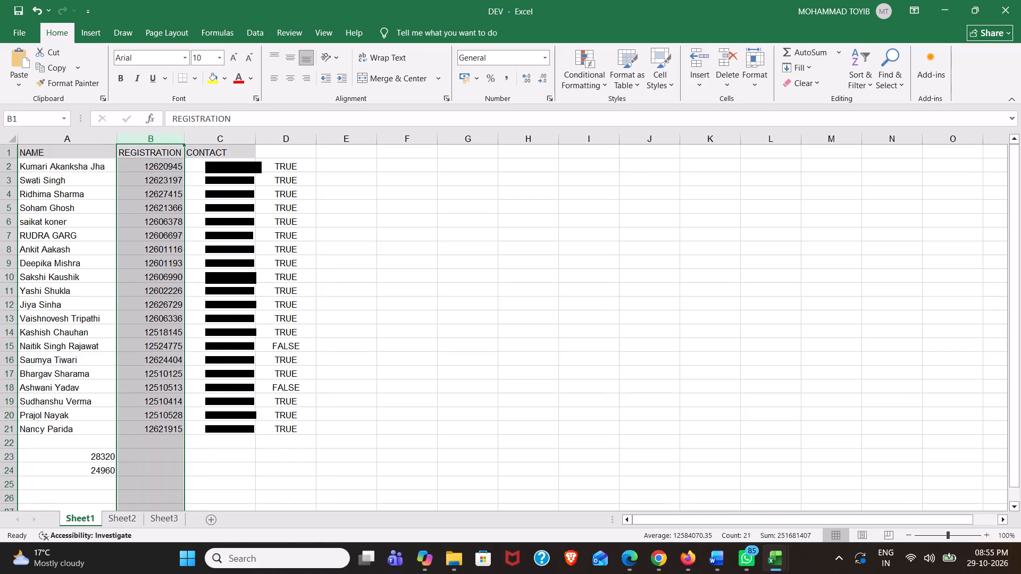
pyautogui.moveTo(188, 135); pyautogui.dragTo(237, 132)
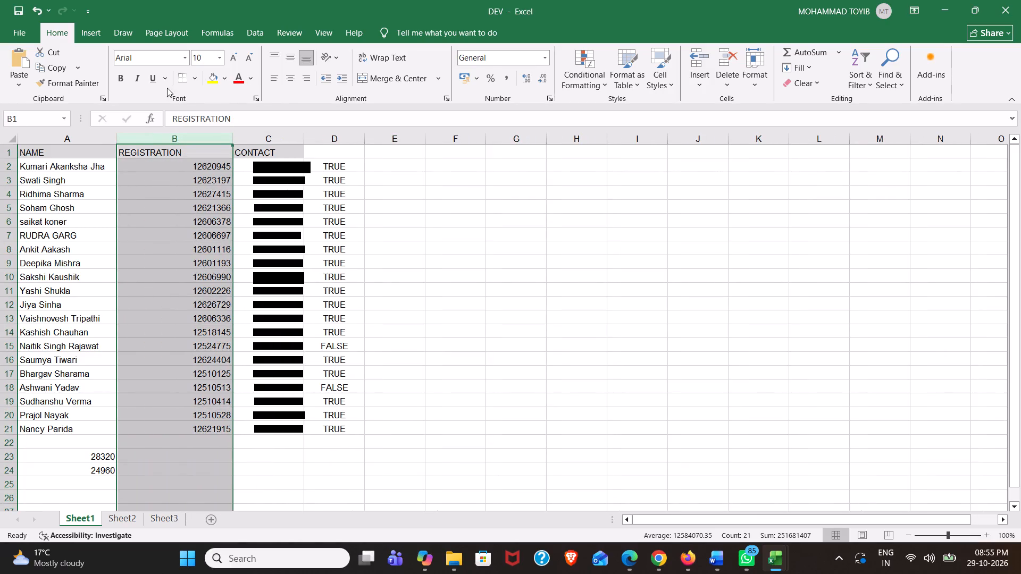
pyautogui.click(284, 85)
pyautogui.click(433, 199)
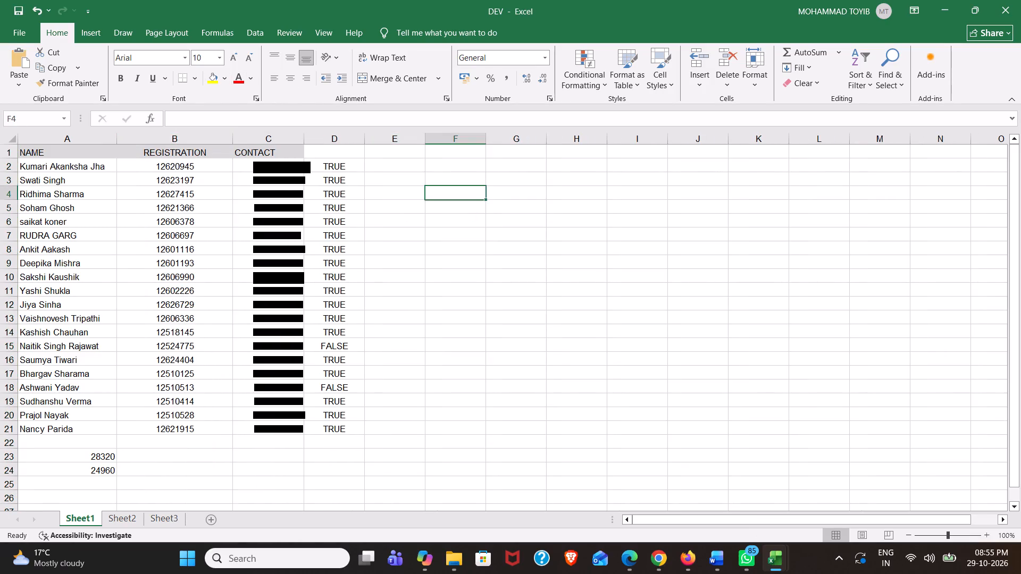
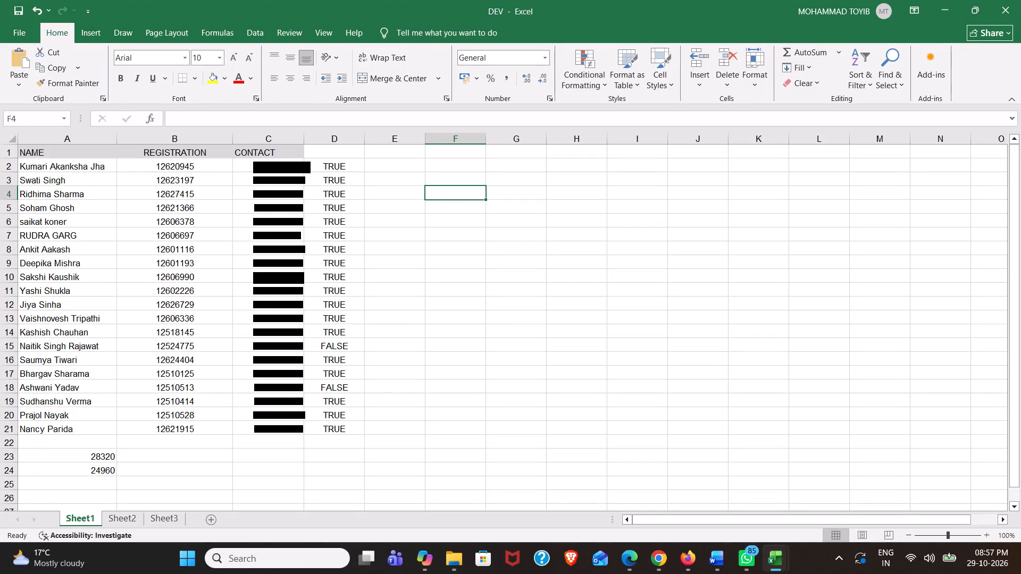
# Add a count of the student names in A2:A21 directly below the list in A22 on Sheet1.
pyautogui.moveTo(59, 165); pyautogui.dragTo(111, 437)
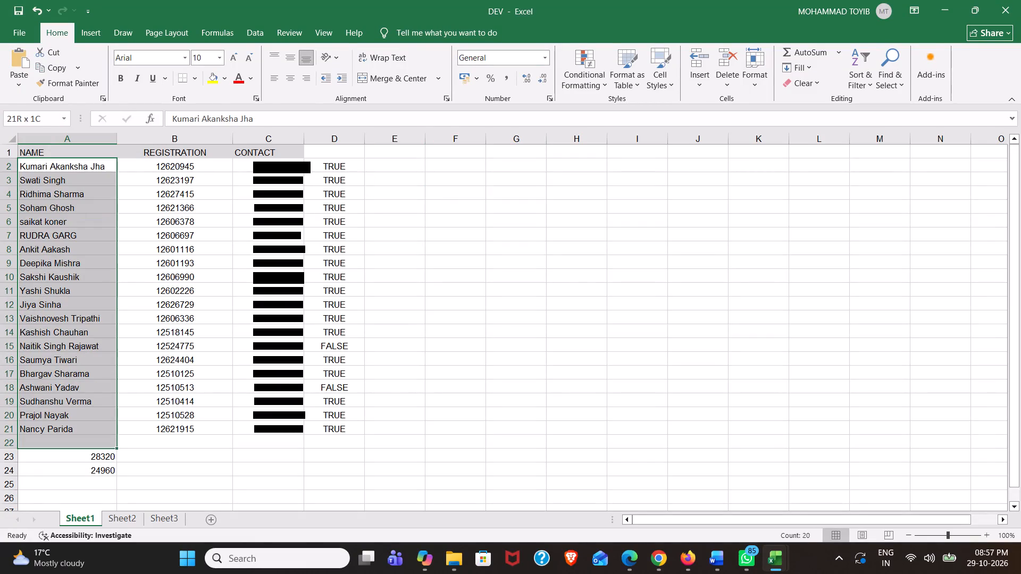
pyautogui.moveTo(111, 437); pyautogui.dragTo(112, 432)
pyautogui.click(131, 440)
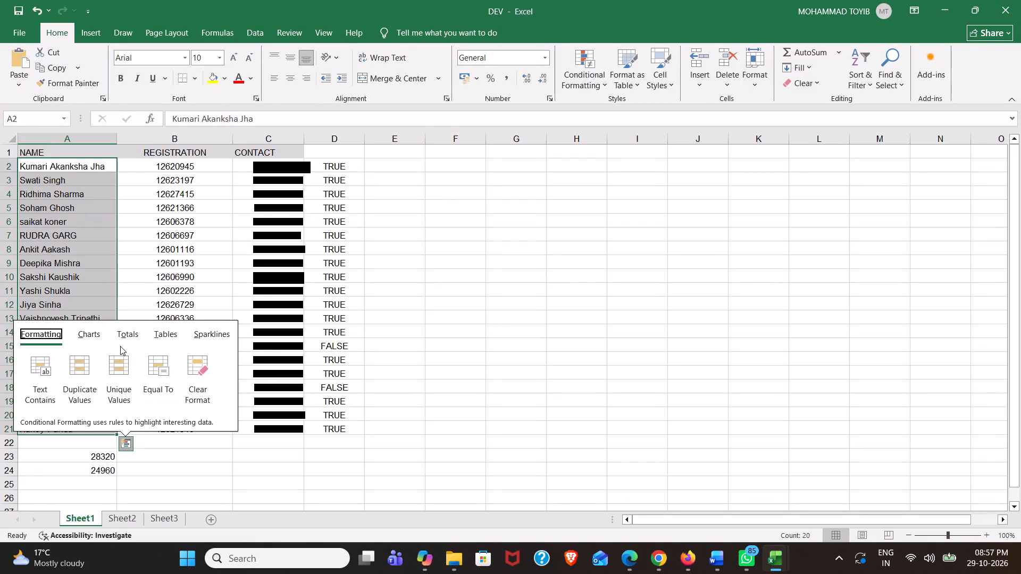
pyautogui.click(135, 334)
pyautogui.click(37, 374)
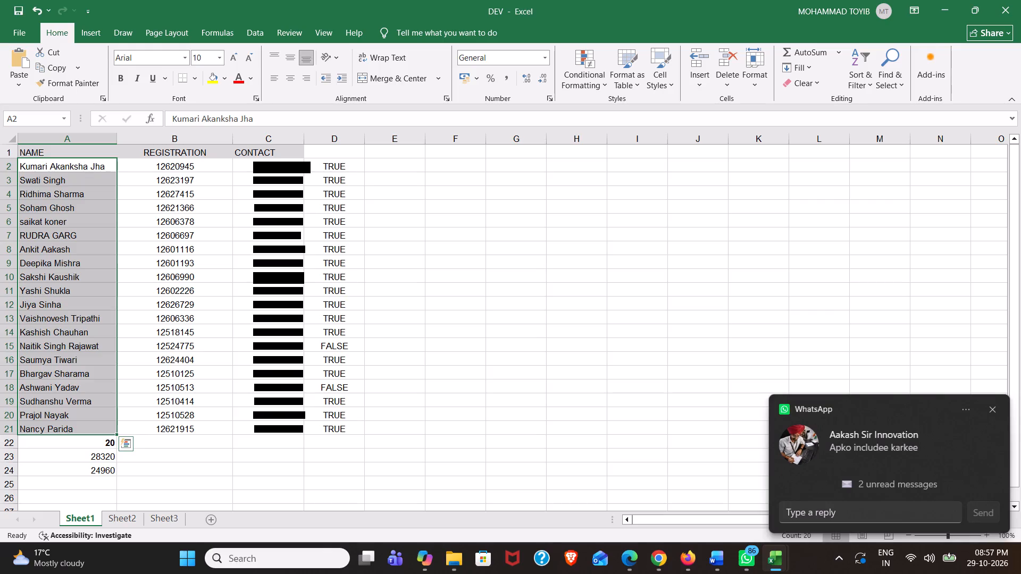
# On Sheet3, select the entire row 14 with the red-filled name cell and bring up its row editing options.
pyautogui.click(165, 516)
pyautogui.click(364, 442)
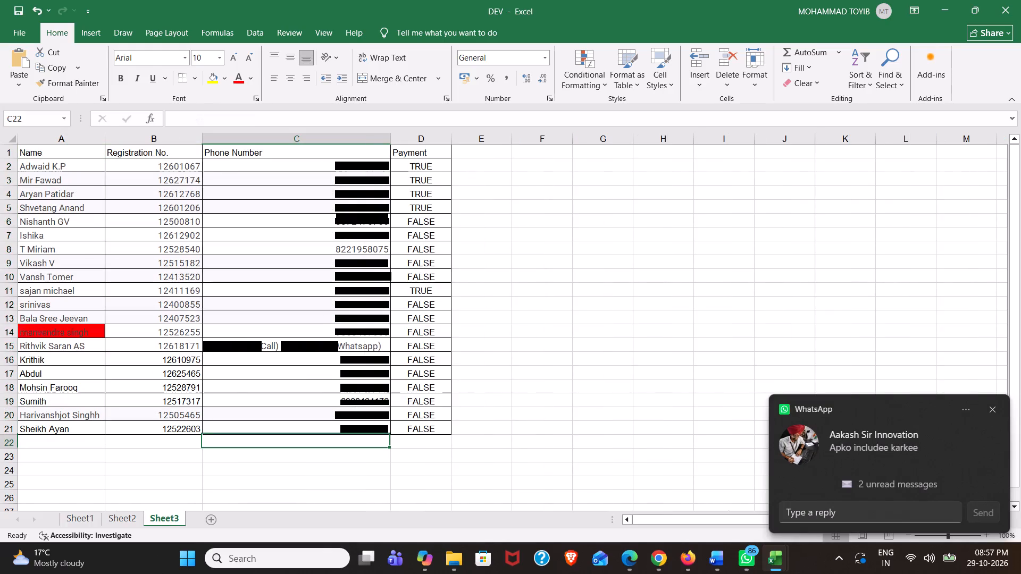
pyautogui.click(6, 333)
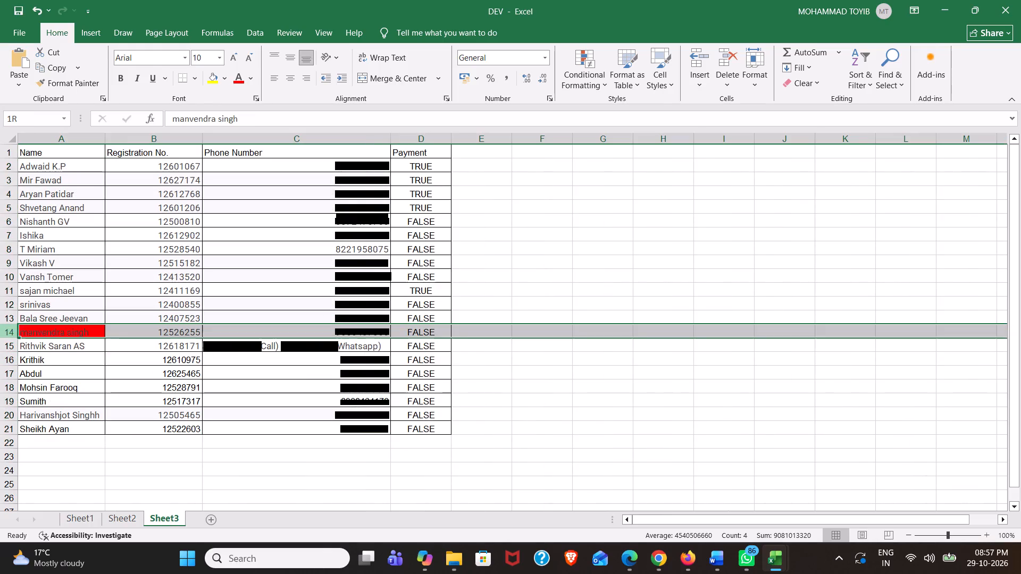
pyautogui.rightClick(6, 333)
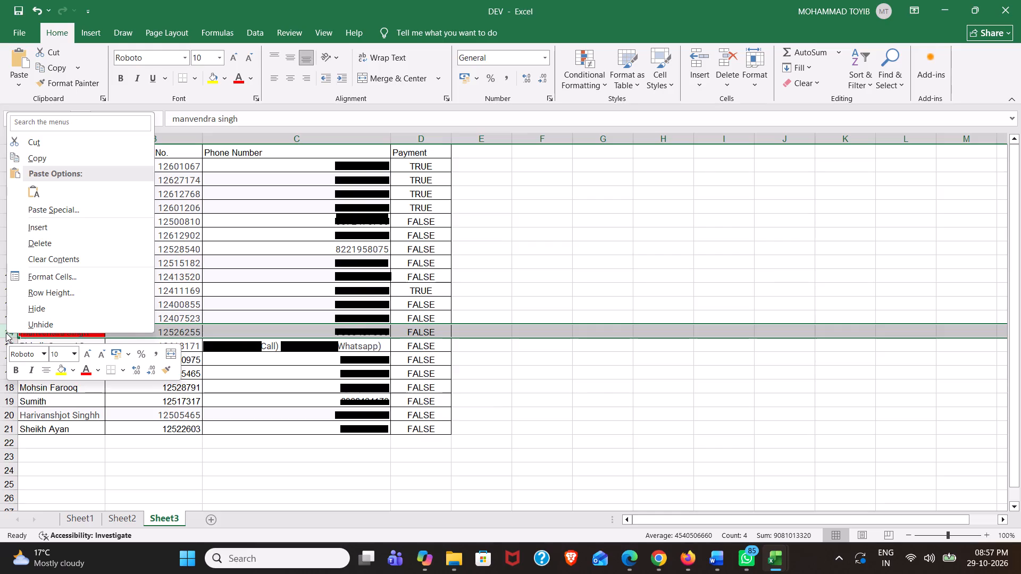
# Delete the red-filled student entry in row 14 from Sheet3 of the DEV workbook.
pyautogui.click(86, 249)
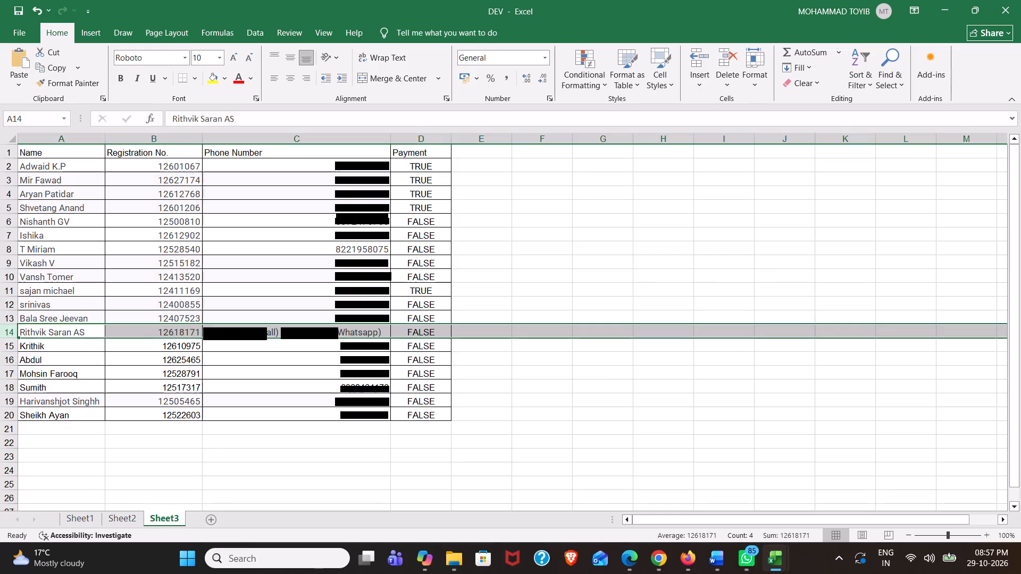
# Clear the TRUE/FALSE entries in the Payment column, cells D2 to D20, keeping the header.
pyautogui.moveTo(455, 462); pyautogui.dragTo(449, 458)
pyautogui.moveTo(447, 421); pyautogui.dragTo(451, 309)
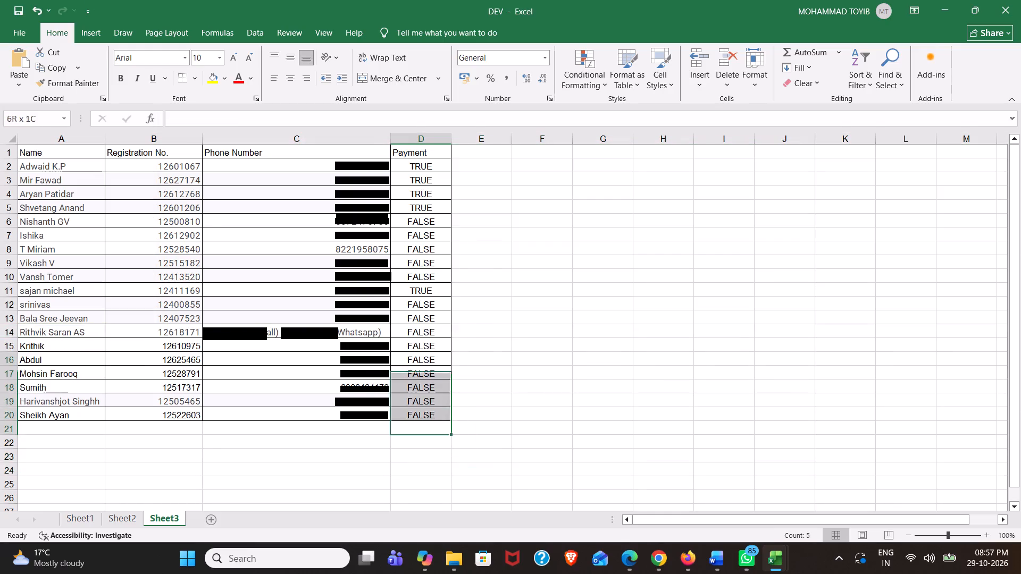
pyautogui.moveTo(451, 309); pyautogui.dragTo(438, 161)
pyautogui.click(679, 384)
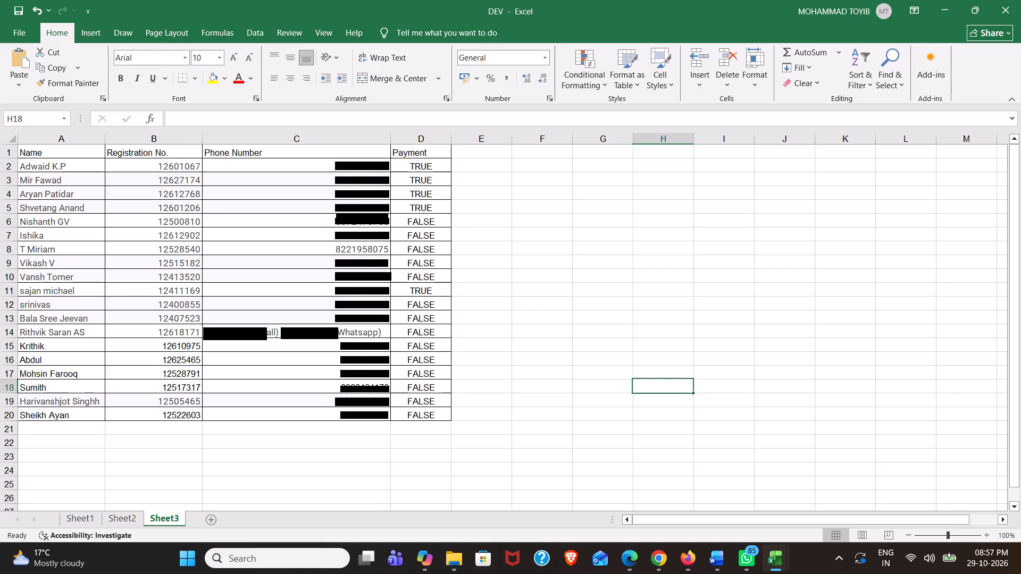
pyautogui.moveTo(441, 169); pyautogui.dragTo(448, 369)
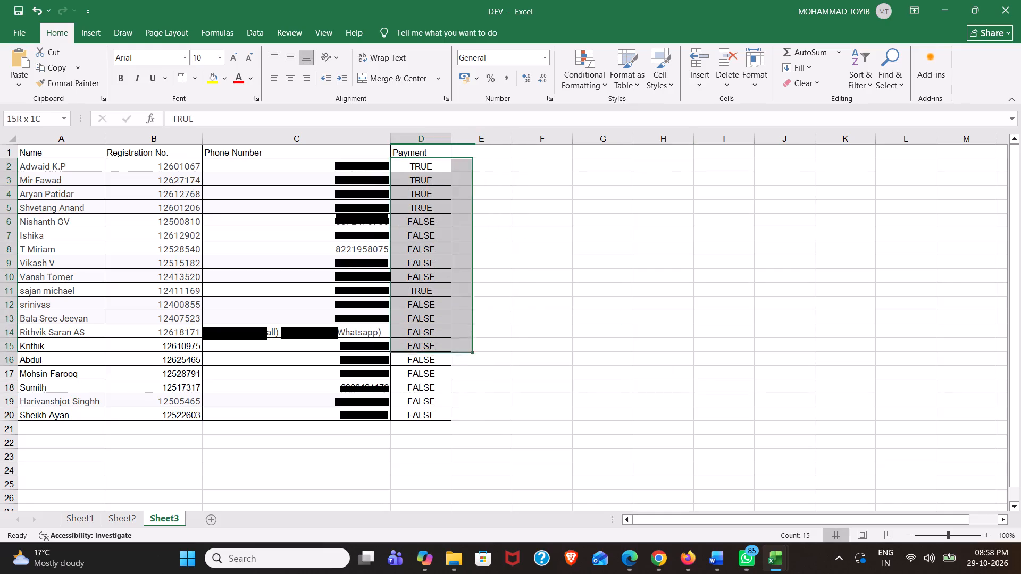
pyautogui.moveTo(448, 369); pyautogui.dragTo(430, 415)
pyautogui.press('Delete')
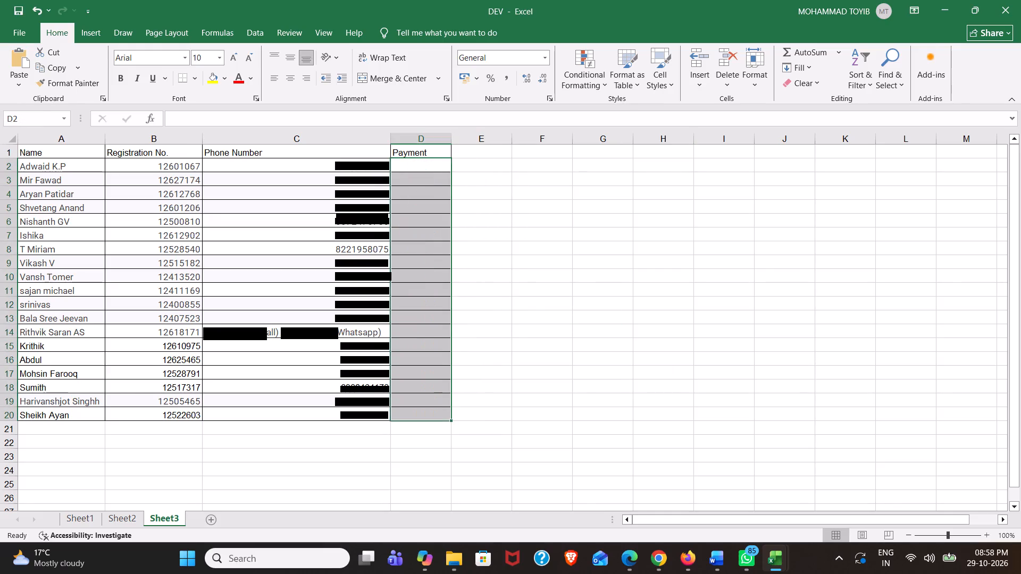
pyautogui.click(622, 349)
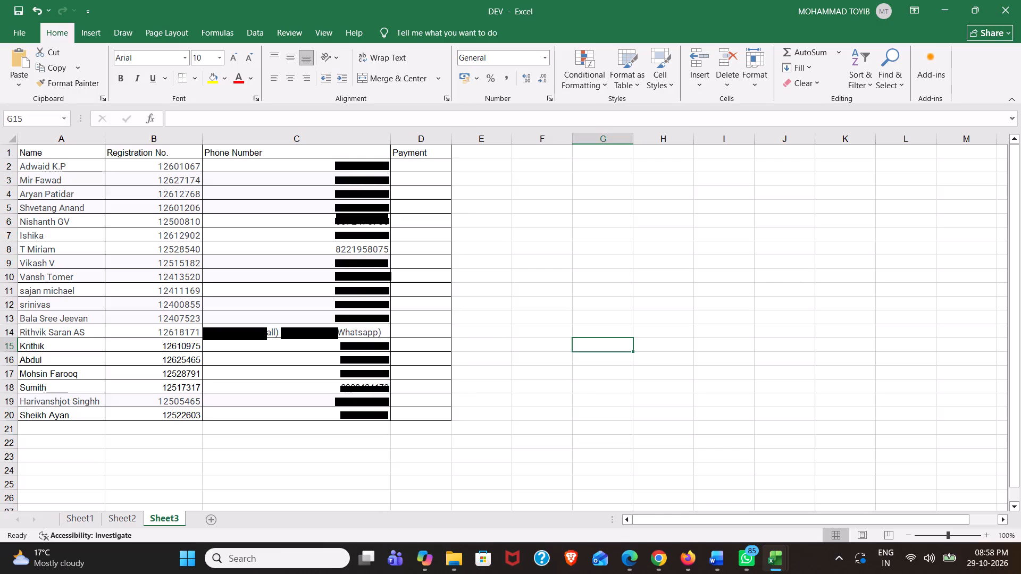
# Copy the student names in A2:A20 of DEV's Sheet3 into the NAME column of Book1, starting at B36.
pyautogui.moveTo(50, 166); pyautogui.dragTo(77, 313)
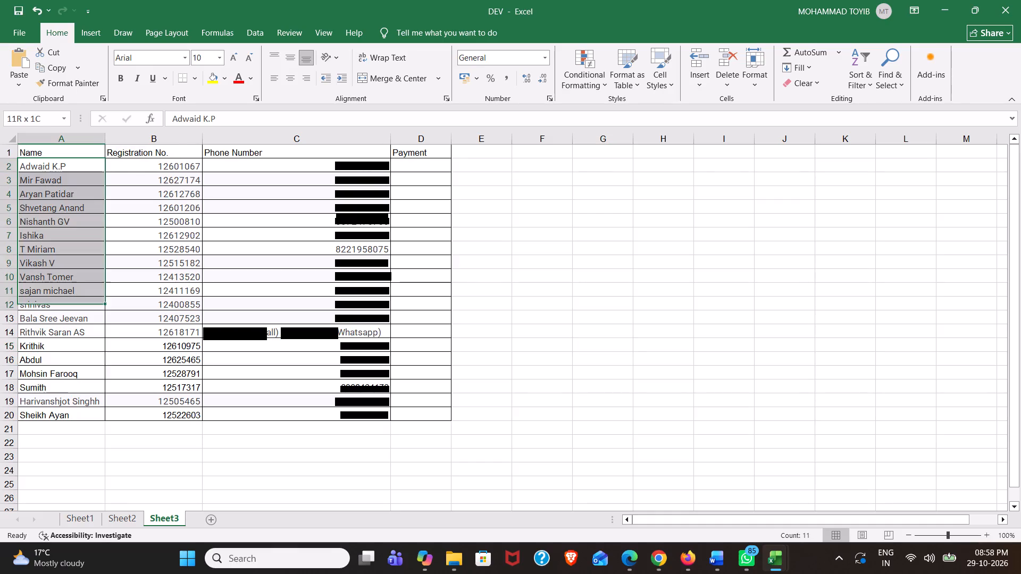
pyautogui.moveTo(77, 313); pyautogui.dragTo(87, 412)
pyautogui.hotkey('ctrl', 'c')
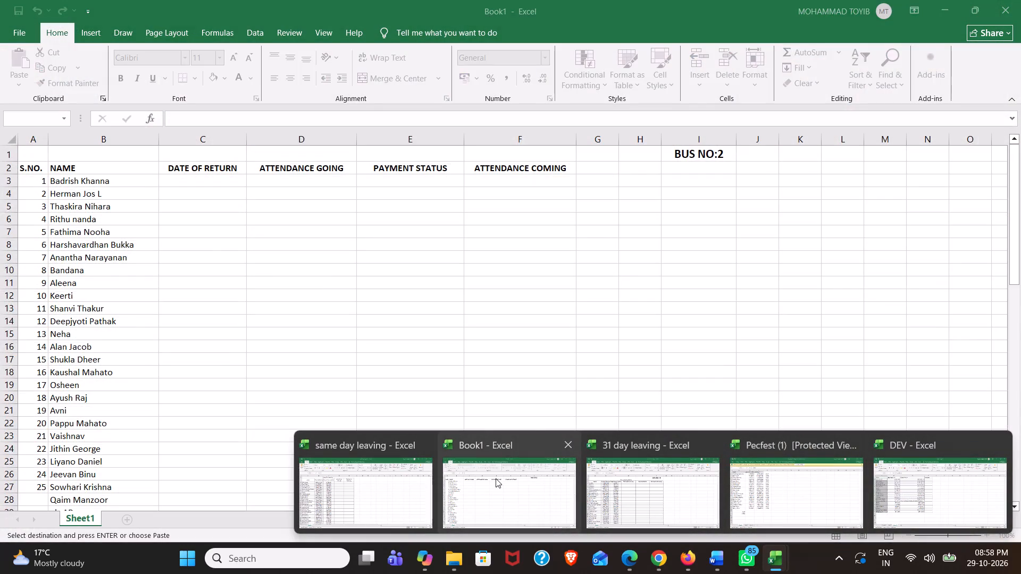
pyautogui.click(495, 478)
pyautogui.scroll(-6, 294, 387)
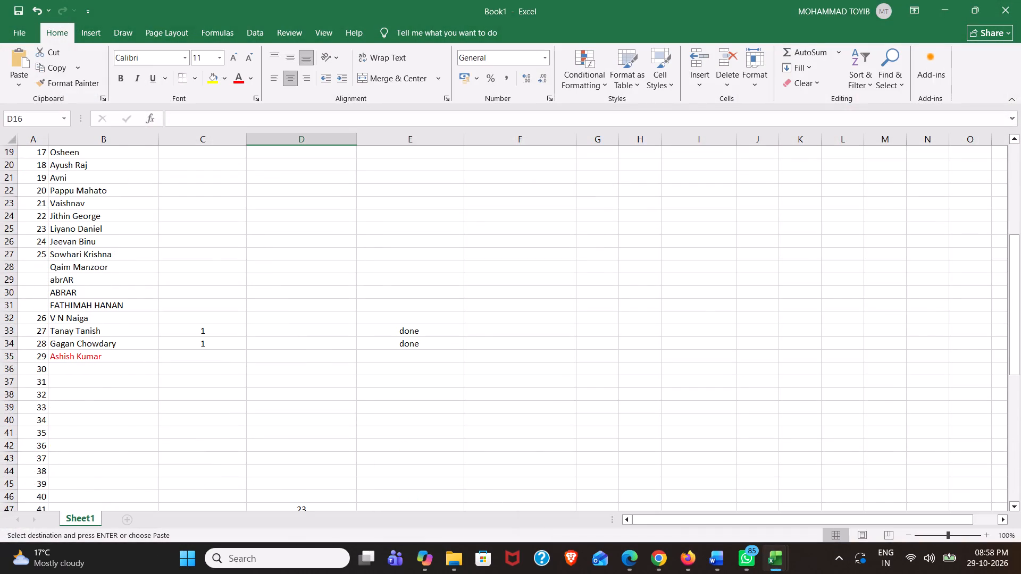
pyautogui.click(85, 366)
pyautogui.hotkey('ctrl', 'v')
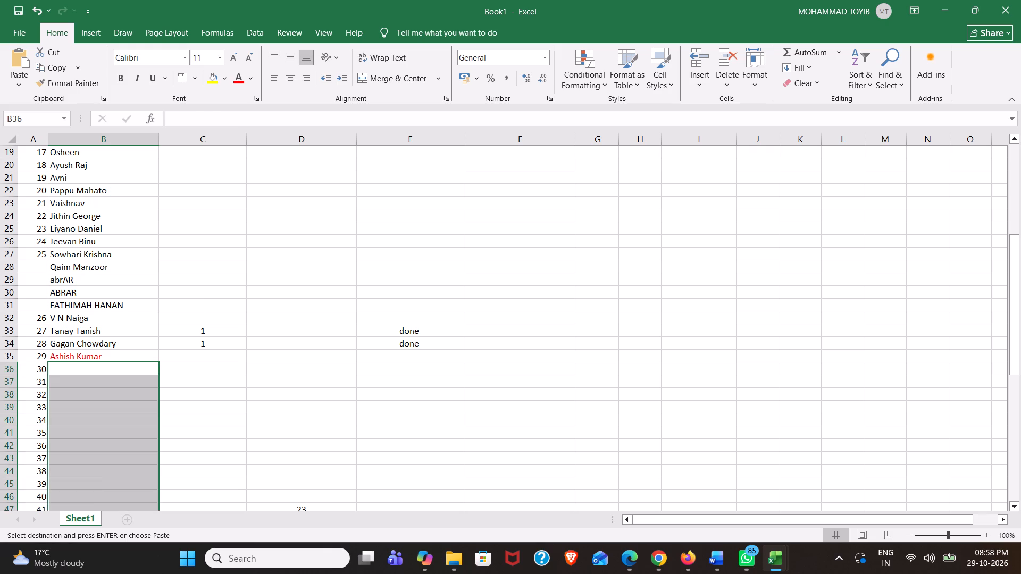
# Highlight the newly pasted names in B36:B54 of Book1 with a yellow fill.
pyautogui.click(215, 80)
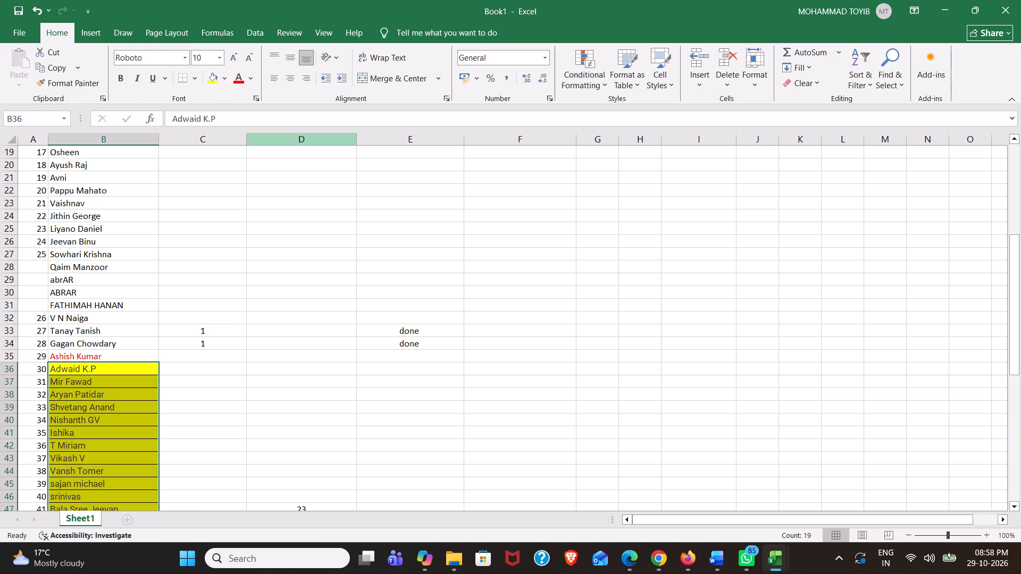
pyautogui.scroll(-5, 357, 446)
pyautogui.scroll(1, 357, 446)
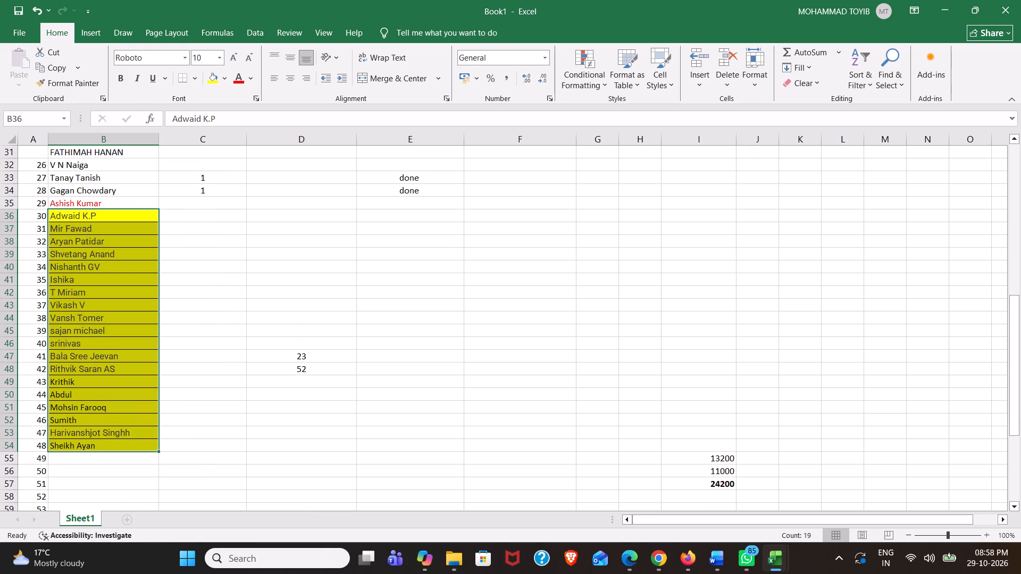
pyautogui.click(357, 447)
# Review the BUS NO:2 name list in Book1 from the top entries down through the highlighted names.
pyautogui.scroll(11, 359, 449)
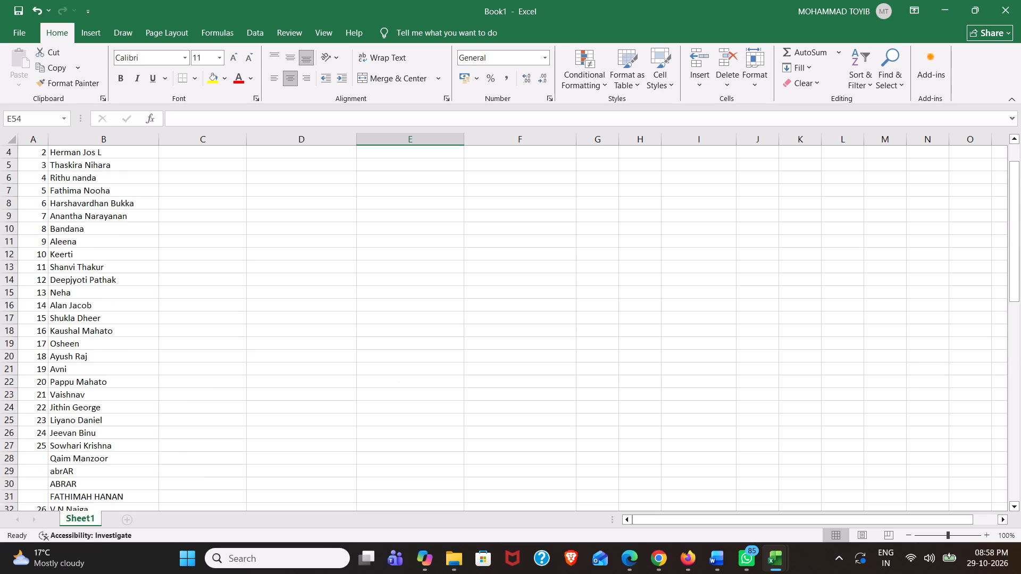
pyautogui.scroll(7, 359, 449)
pyautogui.scroll(-6, 357, 443)
pyautogui.scroll(1, 356, 441)
pyautogui.scroll(-3, 356, 441)
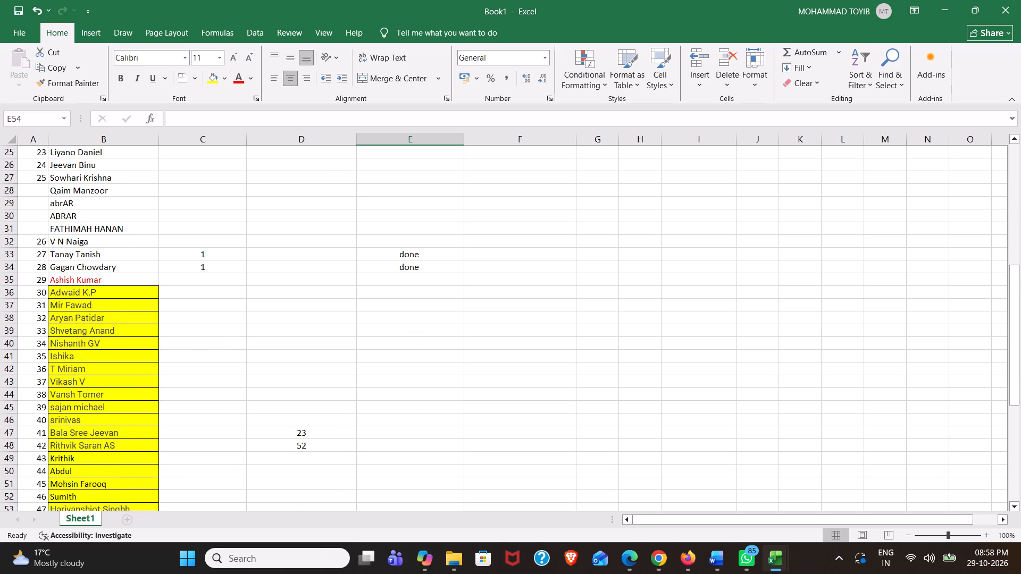
pyautogui.scroll(-2, 356, 441)
pyautogui.click(209, 217)
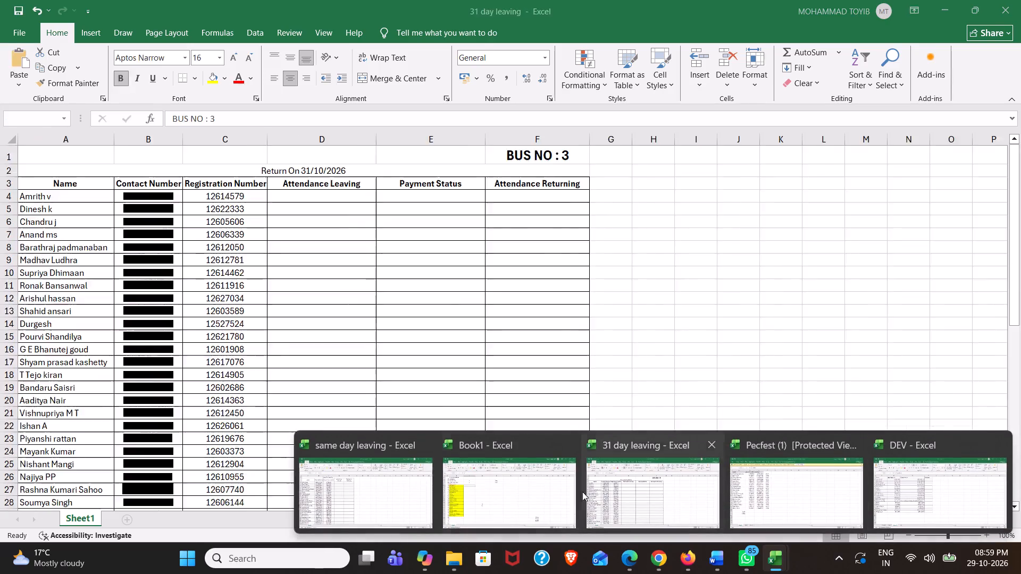
# Switch to the DEV workbook and check the student lists on Sheet1, Sheet2 and Sheet3.
pyautogui.click(542, 495)
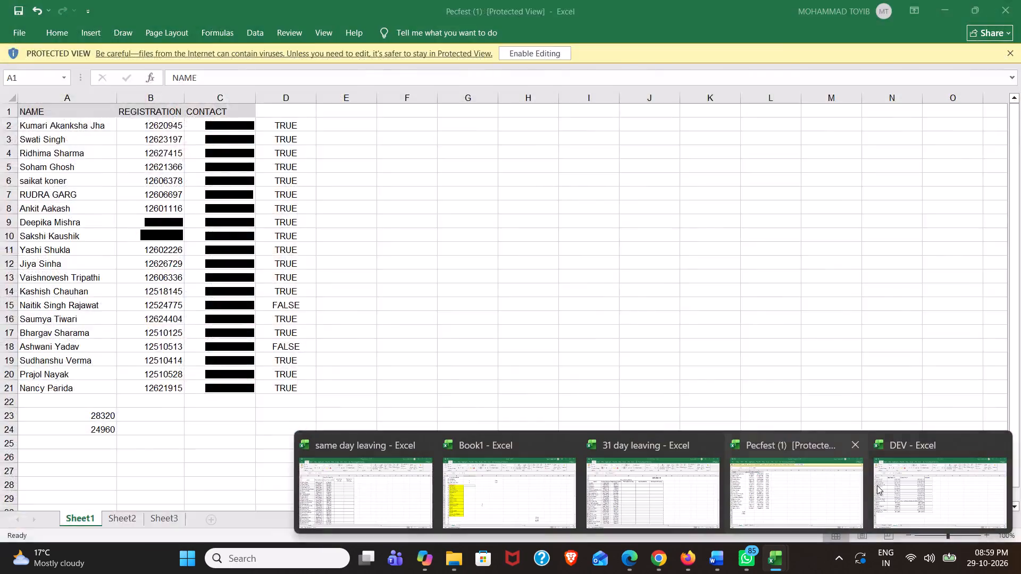
pyautogui.click(925, 481)
pyautogui.click(80, 515)
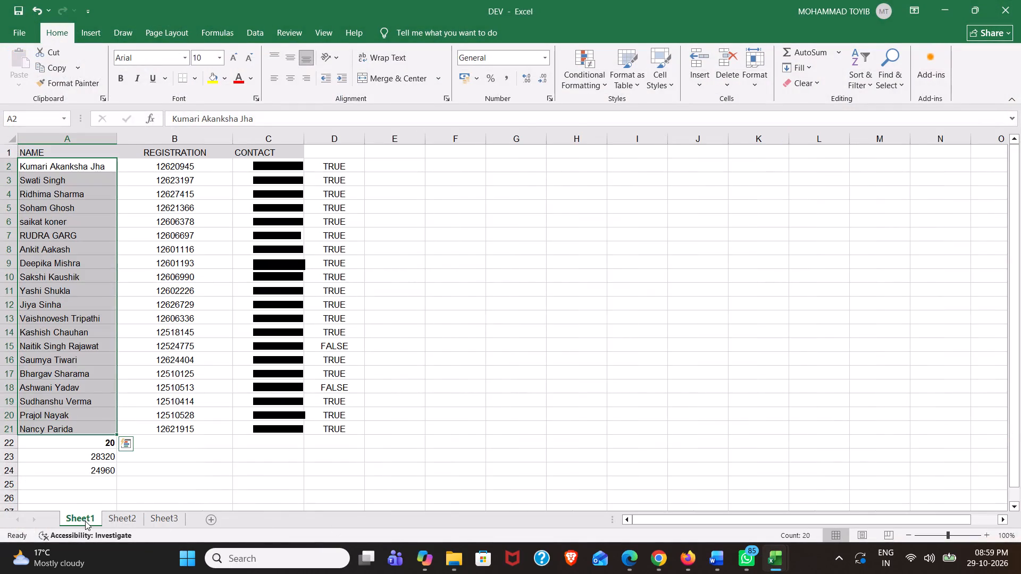
pyautogui.click(124, 522)
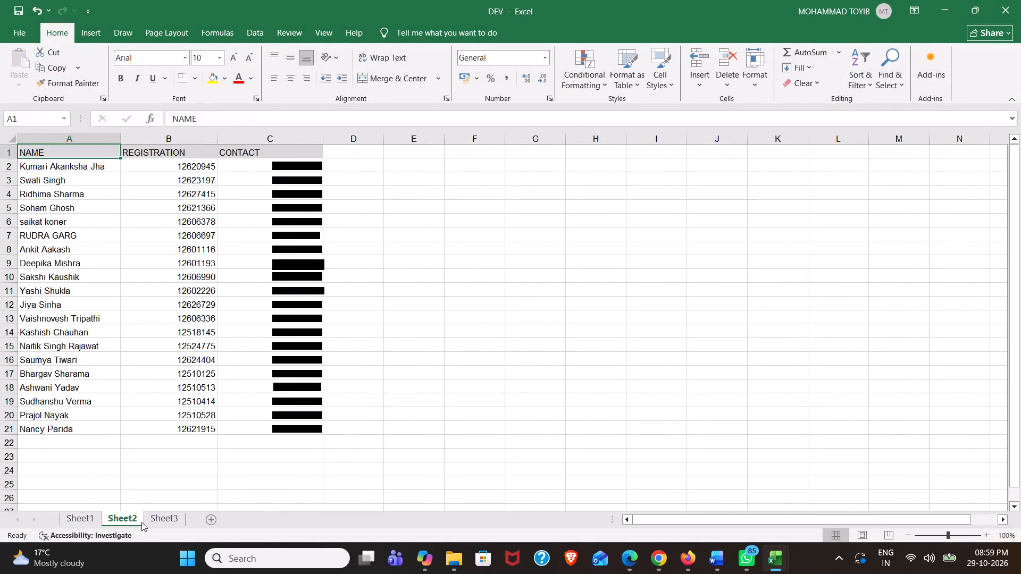
pyautogui.click(155, 516)
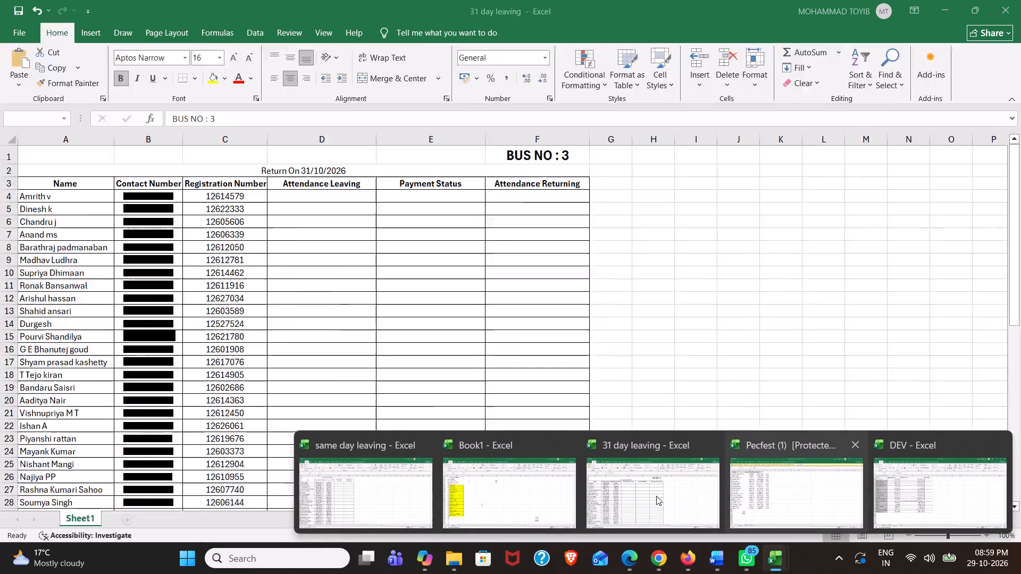
# Return to Book1 and examine the highlighted names, the empty numbered rows below them and the amounts in column I.
pyautogui.click(505, 509)
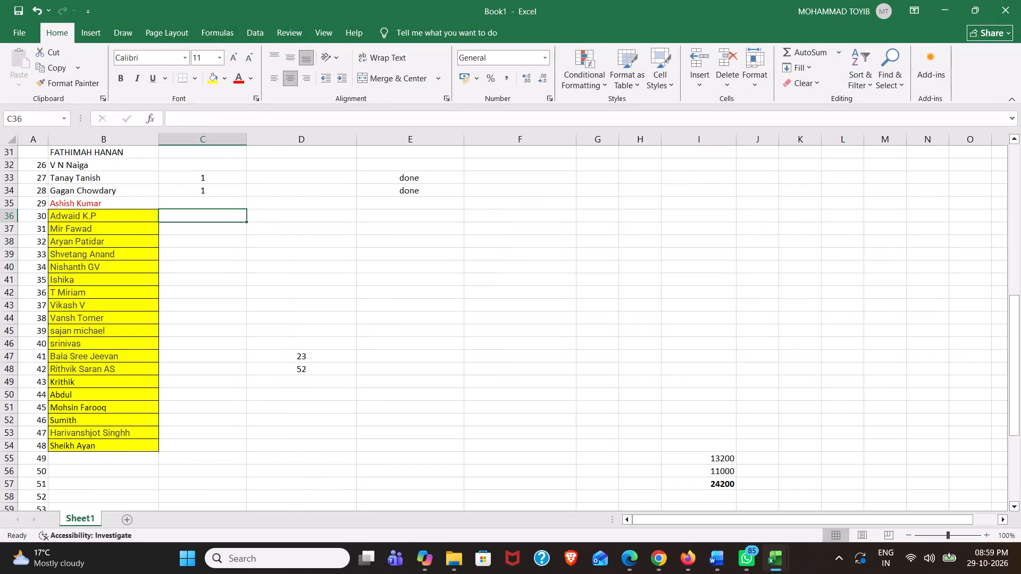
pyautogui.click(181, 306)
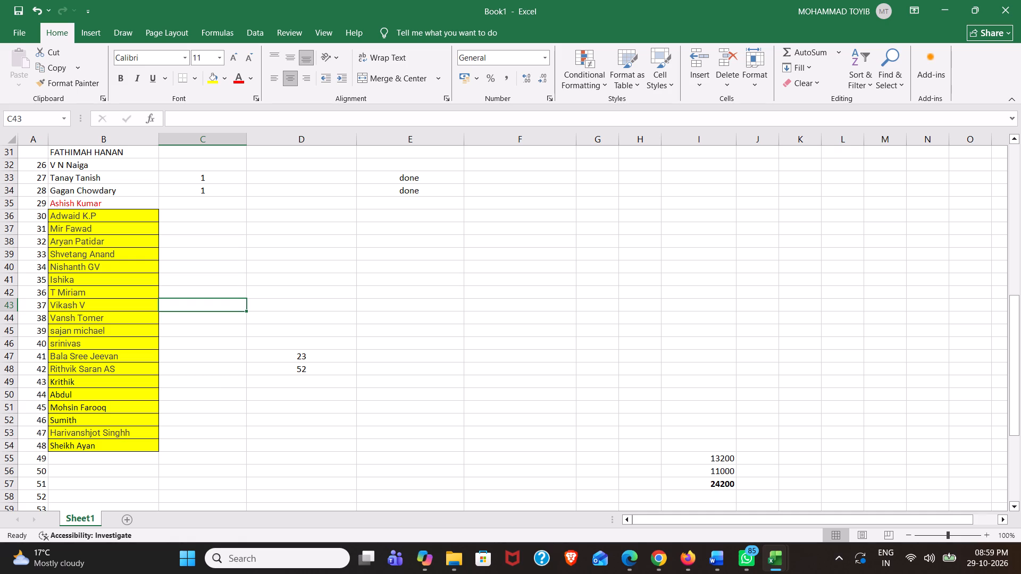
pyautogui.scroll(3, 122, 377)
pyautogui.scroll(-1, 135, 367)
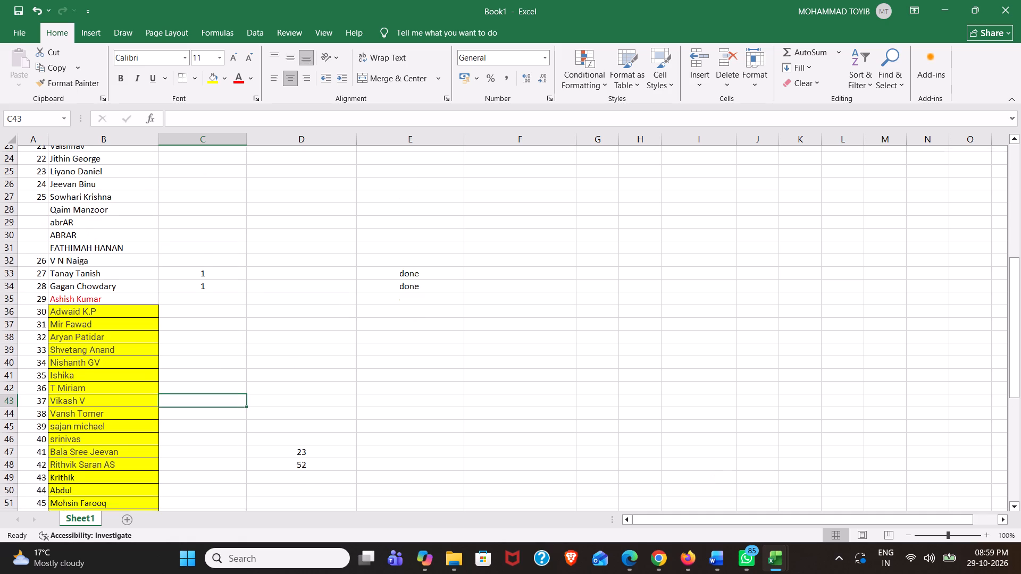
pyautogui.scroll(-4, 135, 367)
pyautogui.scroll(-1, 238, 417)
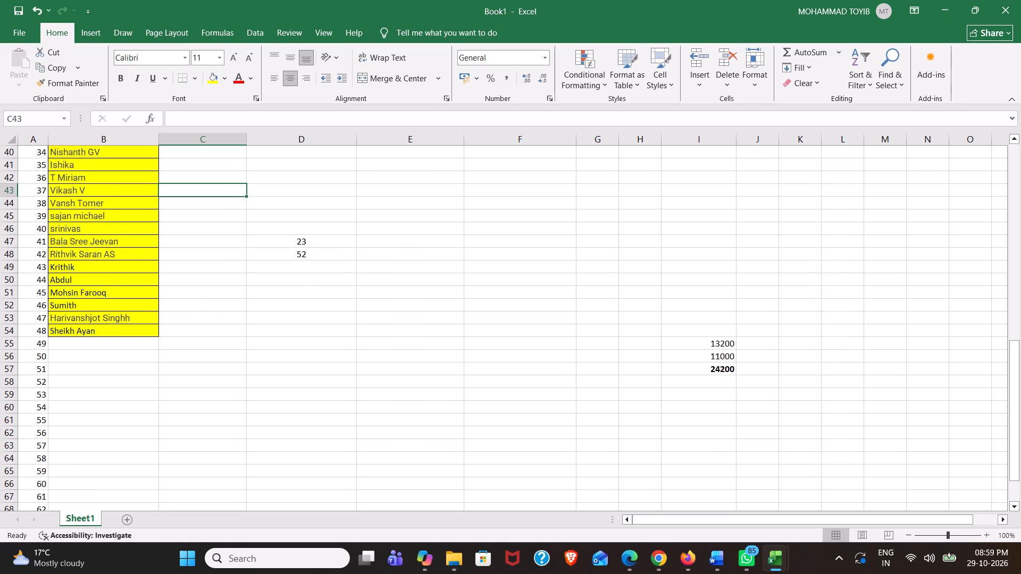
pyautogui.click(717, 358)
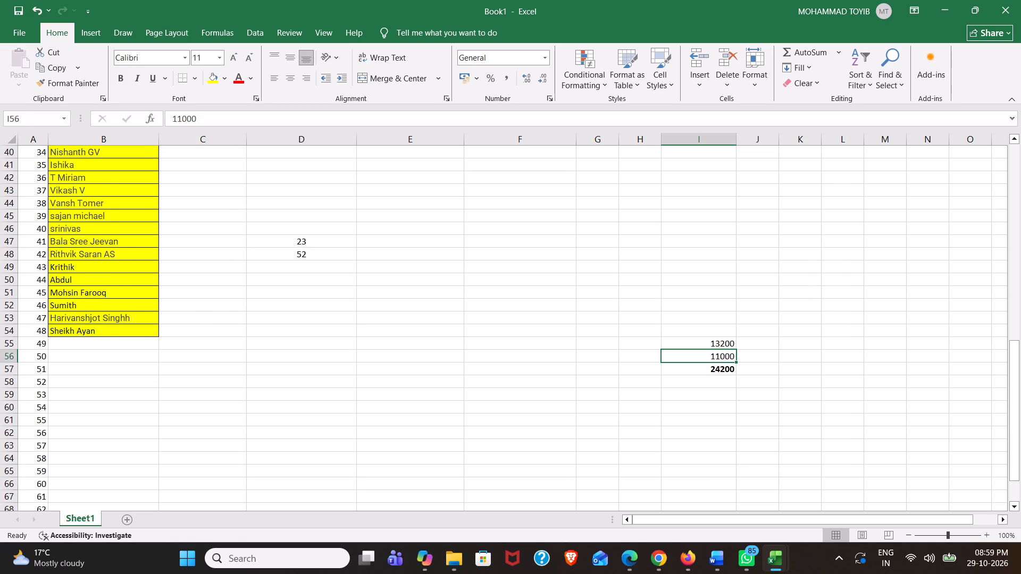
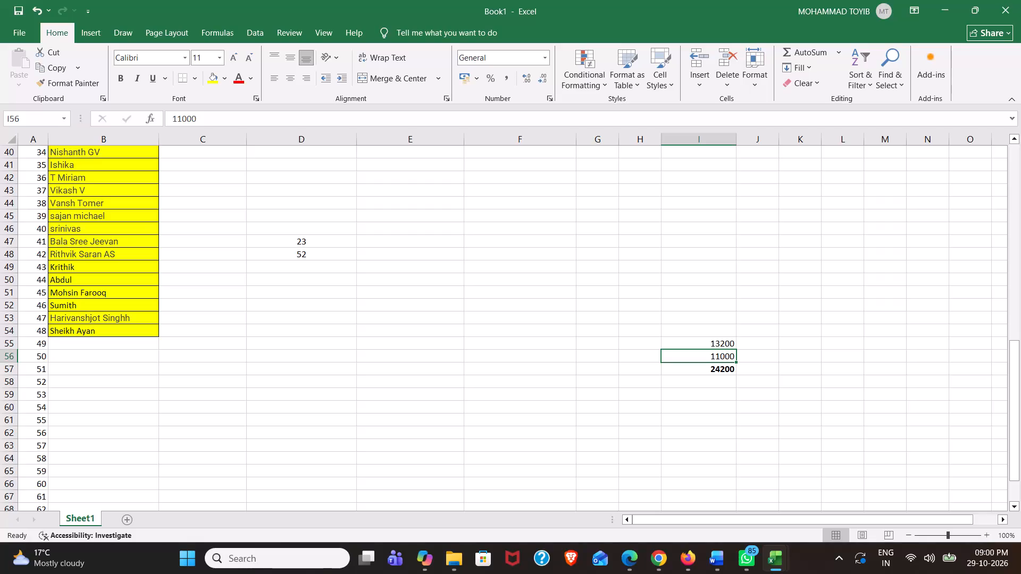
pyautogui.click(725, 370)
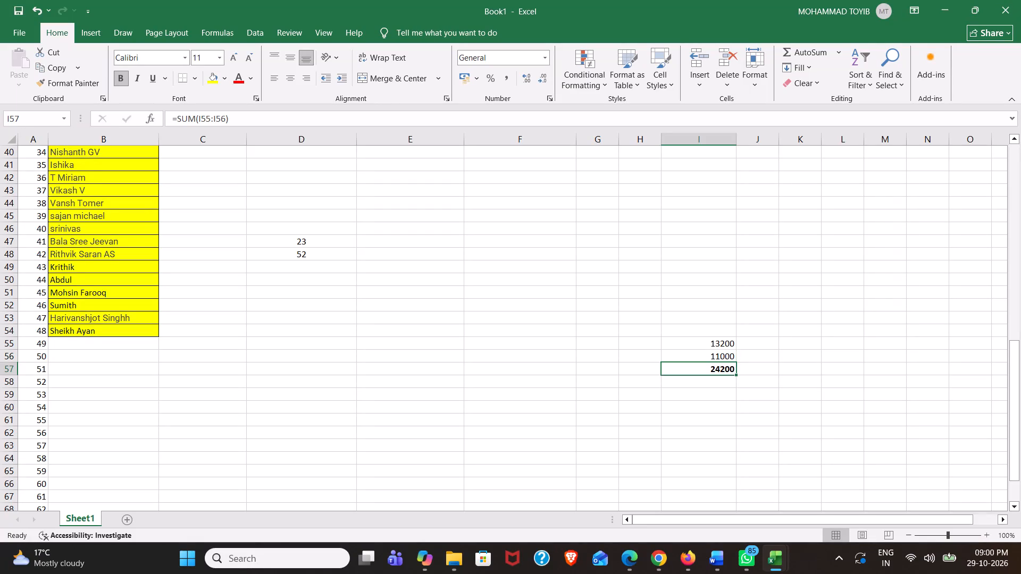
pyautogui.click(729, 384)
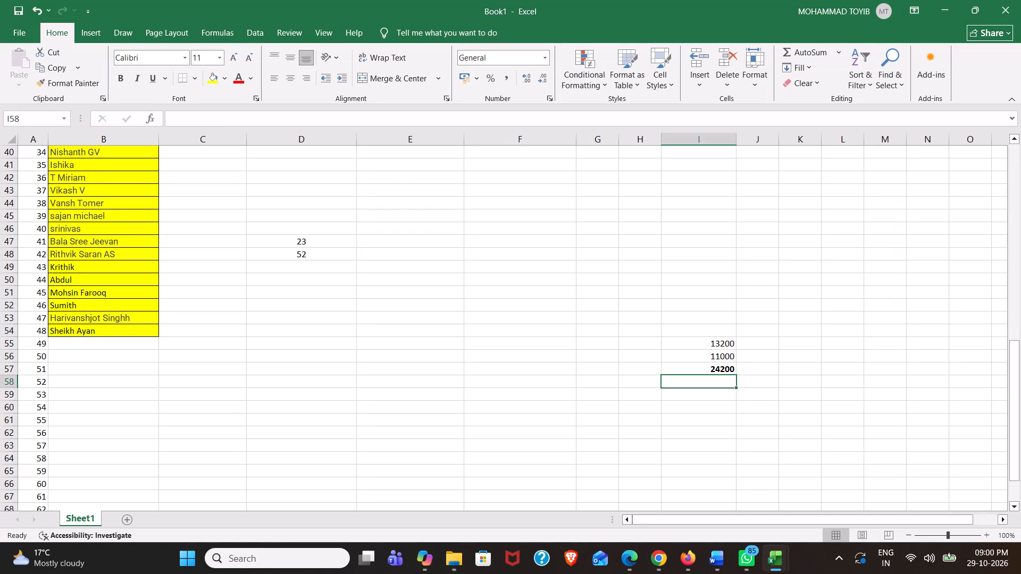
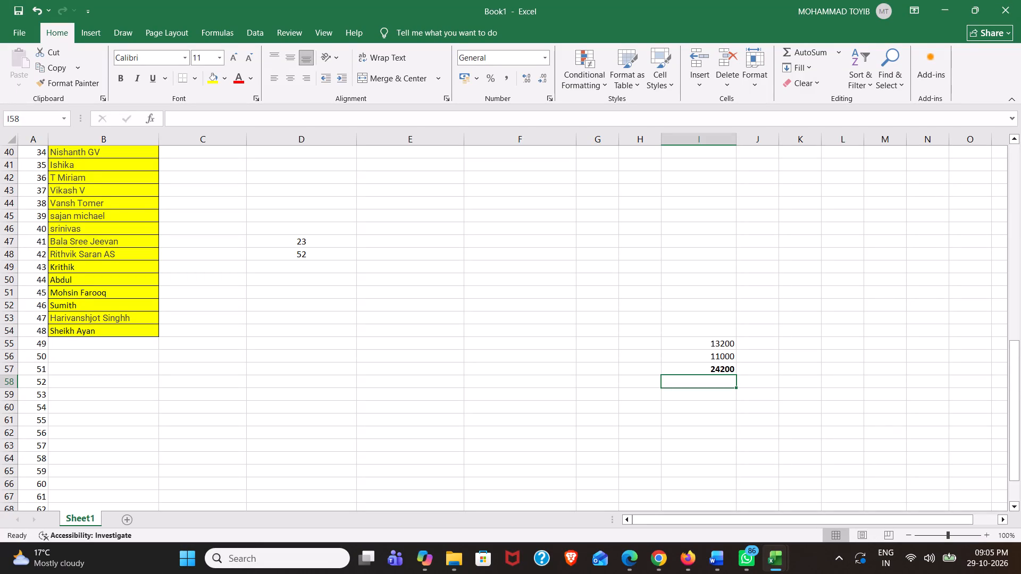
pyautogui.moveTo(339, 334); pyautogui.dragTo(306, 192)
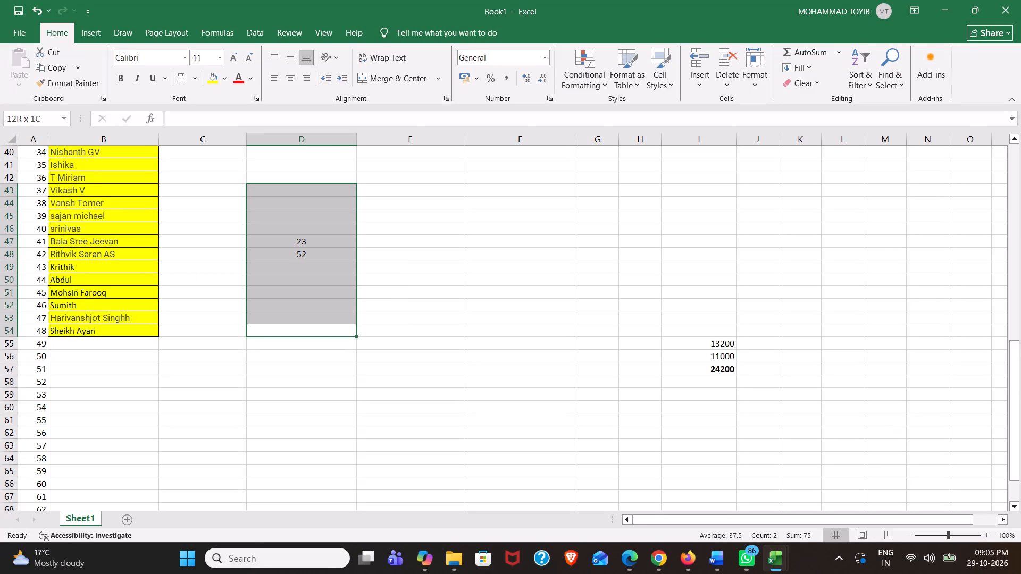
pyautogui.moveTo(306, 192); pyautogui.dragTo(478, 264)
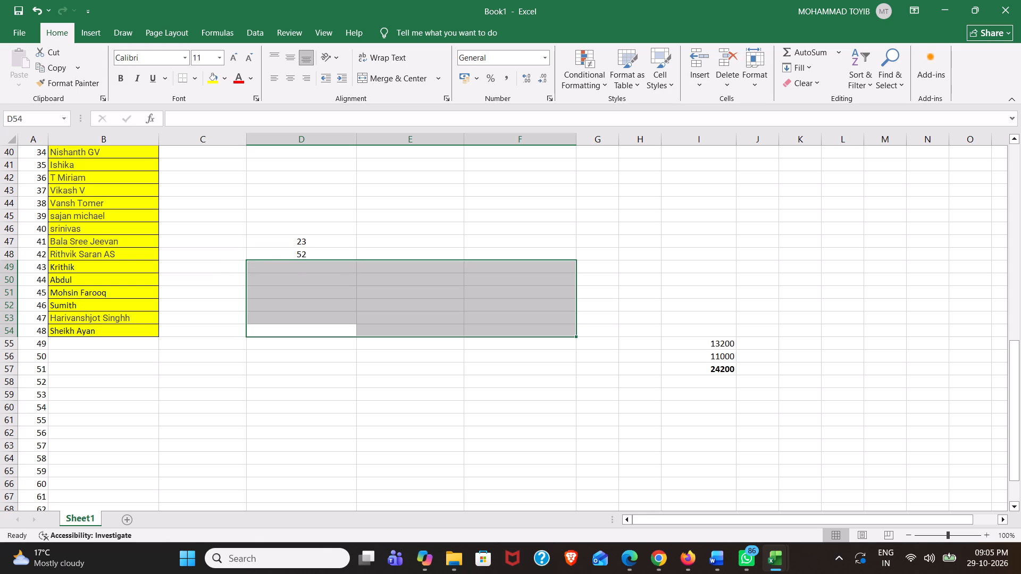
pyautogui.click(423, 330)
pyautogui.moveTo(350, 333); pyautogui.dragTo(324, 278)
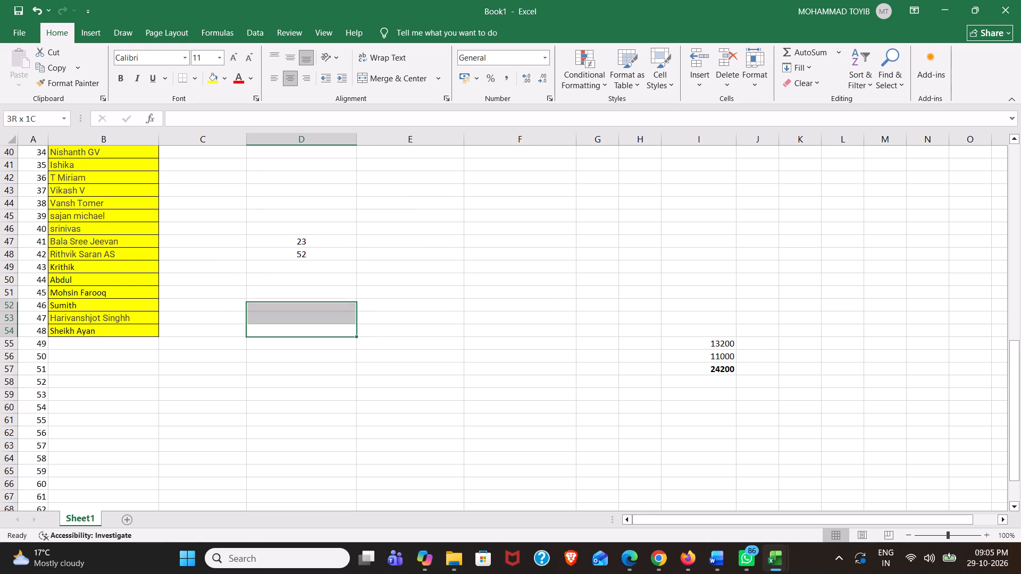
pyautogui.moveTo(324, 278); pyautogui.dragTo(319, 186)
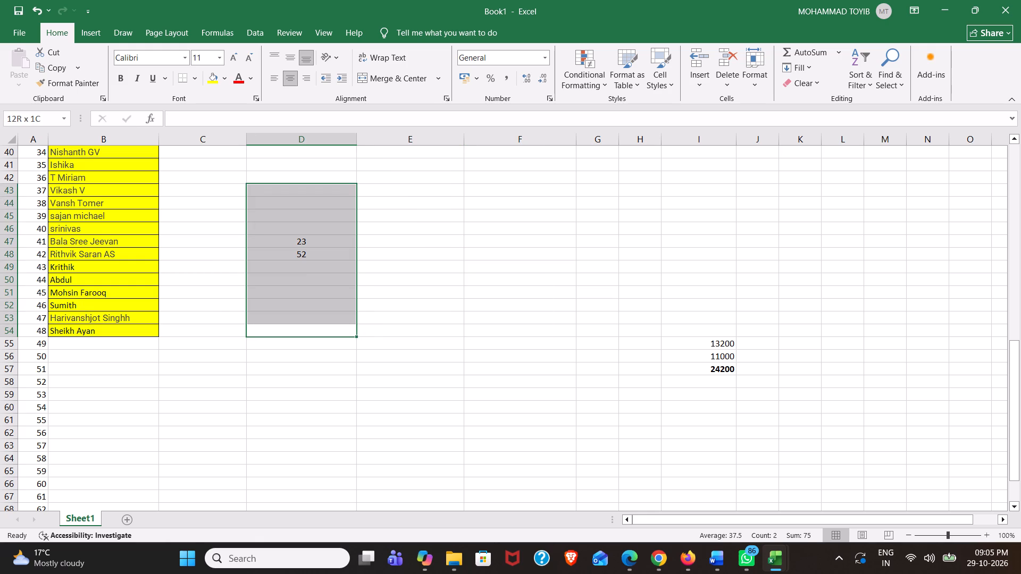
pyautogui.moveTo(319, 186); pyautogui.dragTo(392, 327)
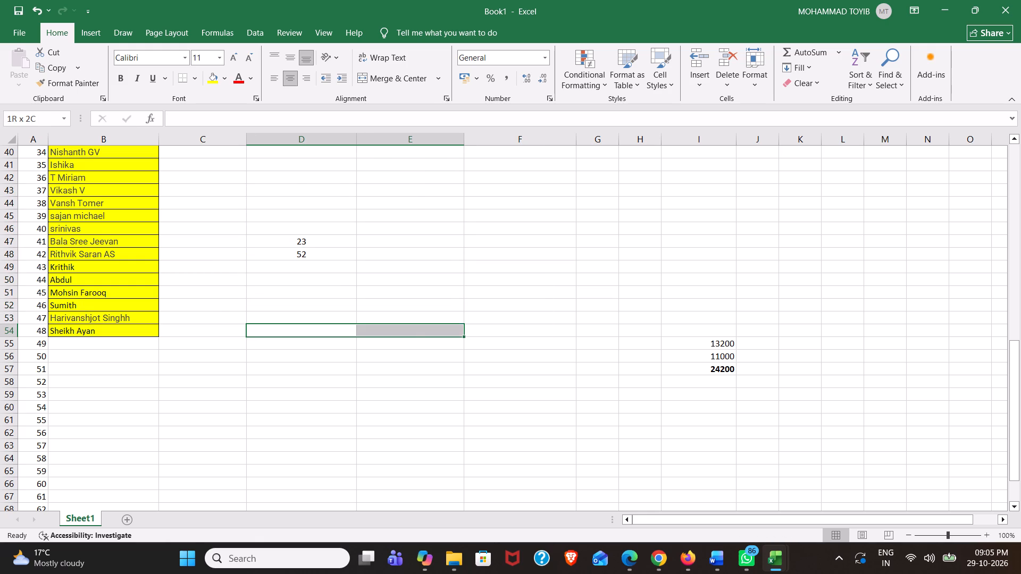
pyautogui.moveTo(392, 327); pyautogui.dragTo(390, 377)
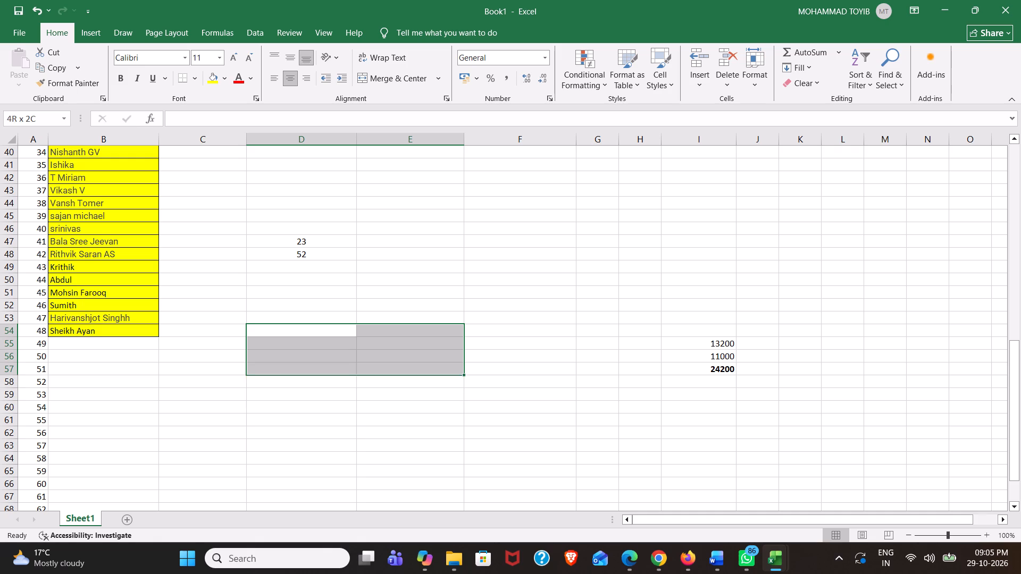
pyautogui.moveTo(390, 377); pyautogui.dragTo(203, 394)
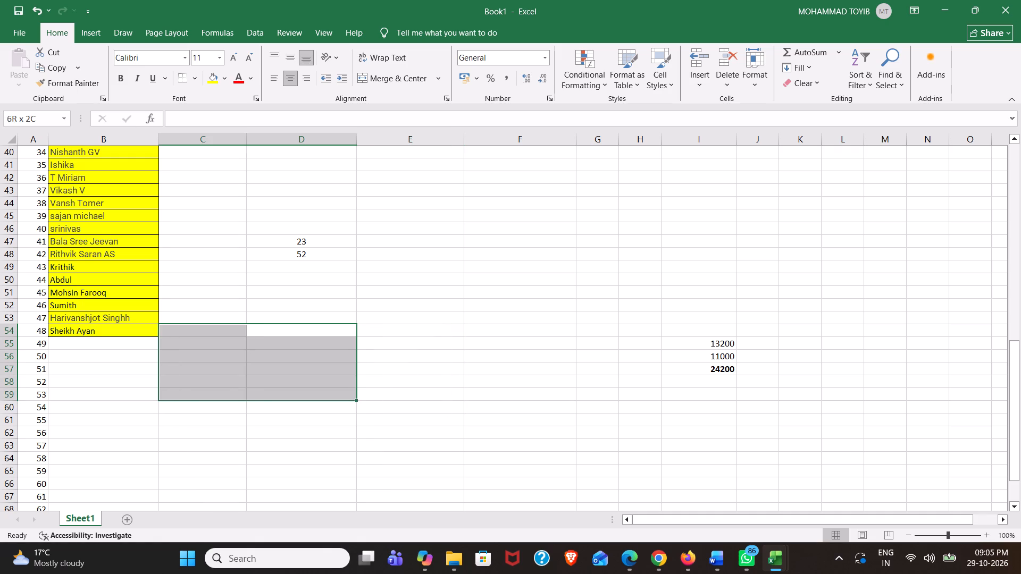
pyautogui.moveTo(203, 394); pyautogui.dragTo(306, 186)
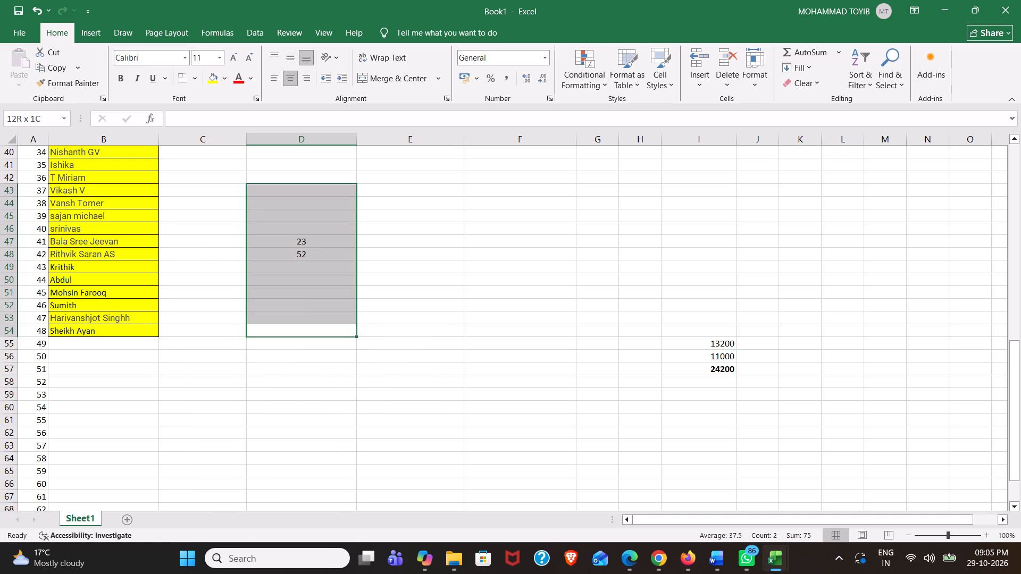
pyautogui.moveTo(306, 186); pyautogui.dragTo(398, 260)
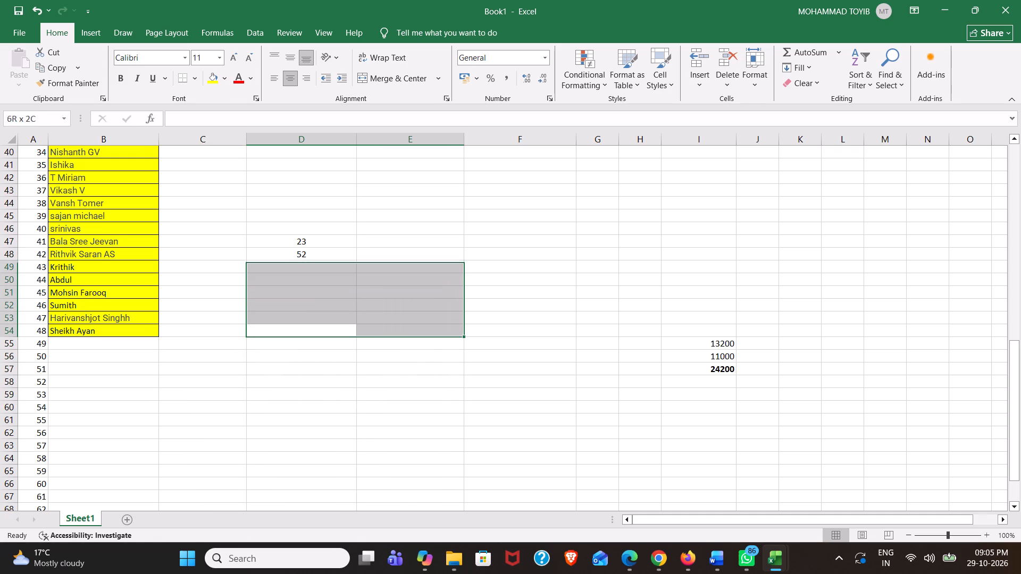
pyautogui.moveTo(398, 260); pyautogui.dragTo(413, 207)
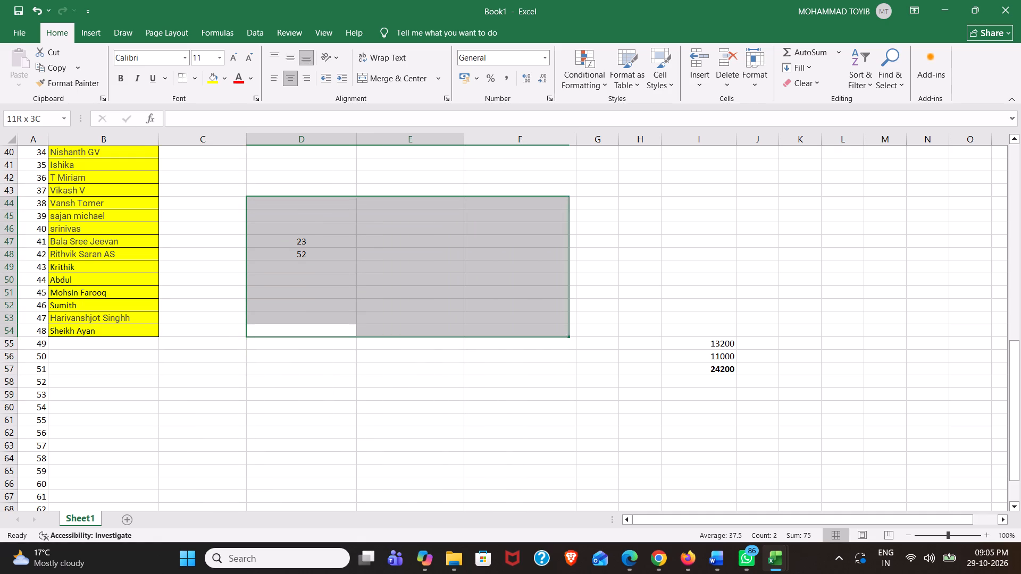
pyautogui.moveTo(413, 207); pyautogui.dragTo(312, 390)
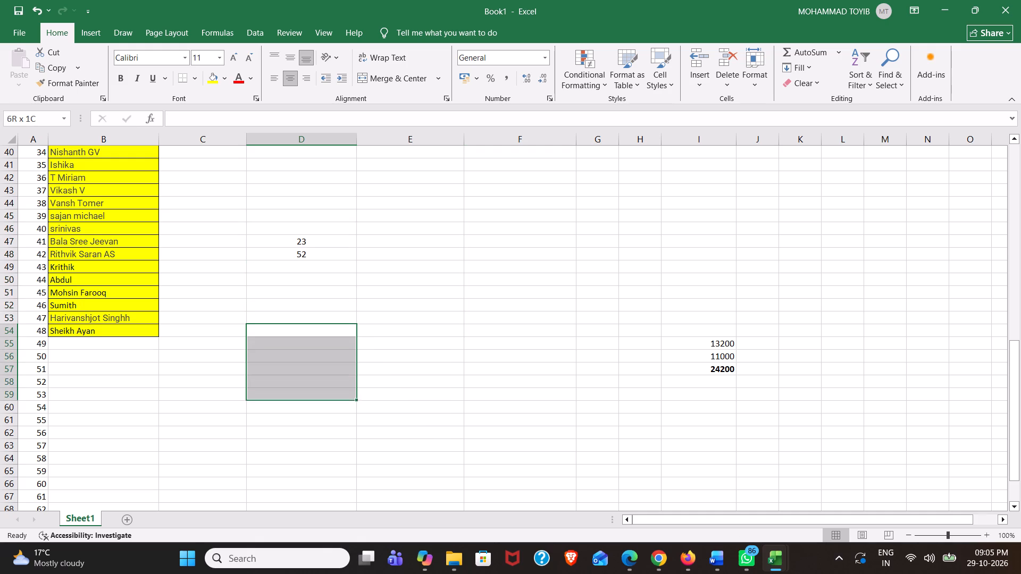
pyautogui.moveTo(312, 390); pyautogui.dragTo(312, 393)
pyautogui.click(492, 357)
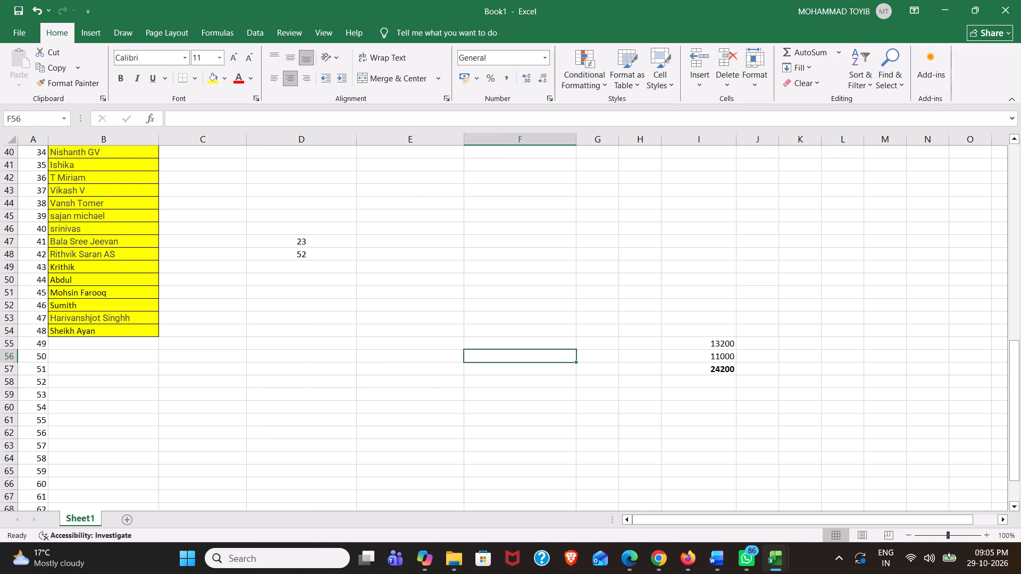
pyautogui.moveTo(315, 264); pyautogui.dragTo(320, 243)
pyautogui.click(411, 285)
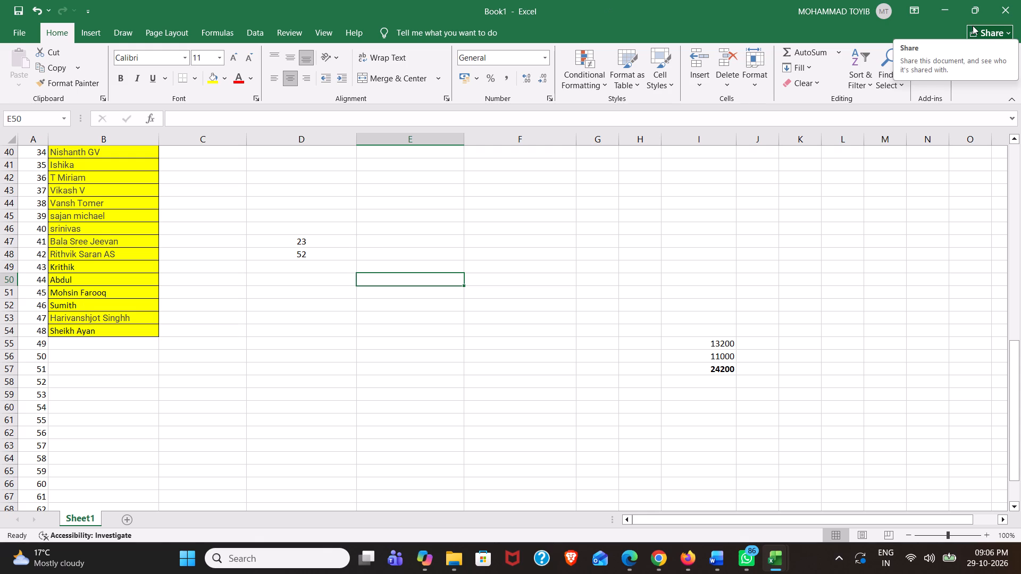
# Review the whole BUS NO:2 name list in Book1, from the first entry down to the end of the yellow-highlighted names.
pyautogui.scroll(8, 380, 303)
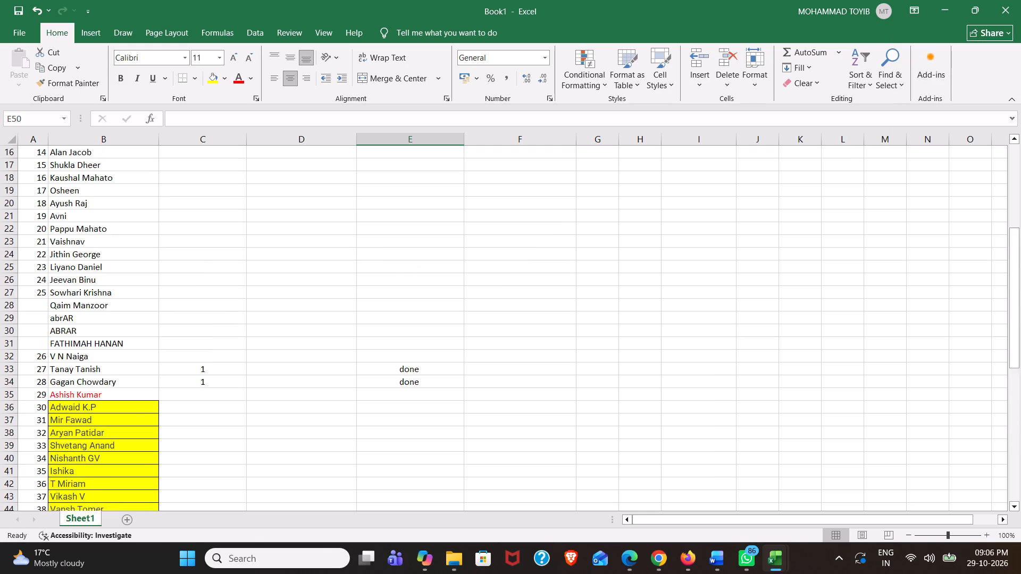
pyautogui.scroll(1, 379, 303)
pyautogui.scroll(-5, 379, 303)
pyautogui.scroll(2, 379, 303)
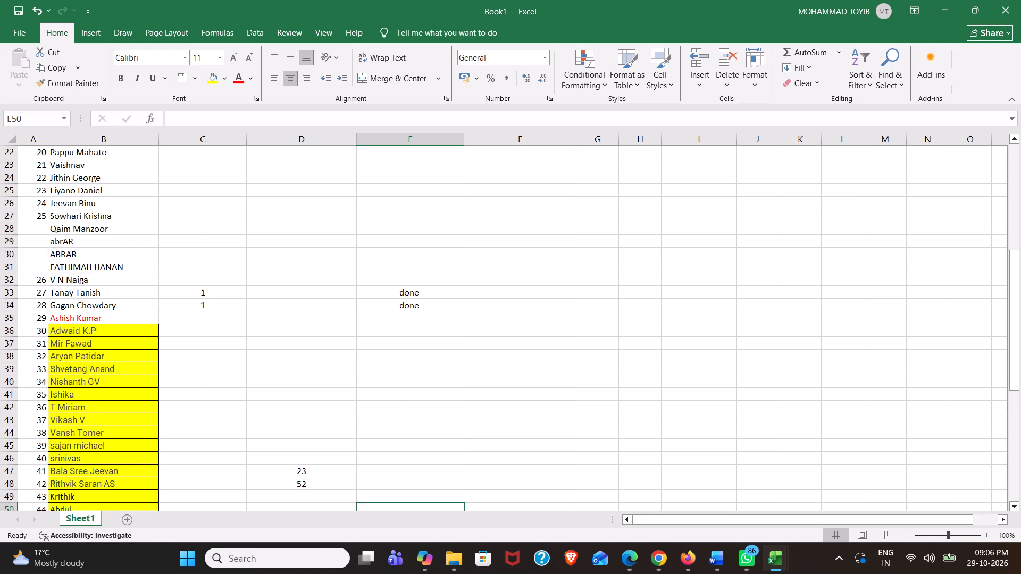
pyautogui.scroll(-7, 379, 303)
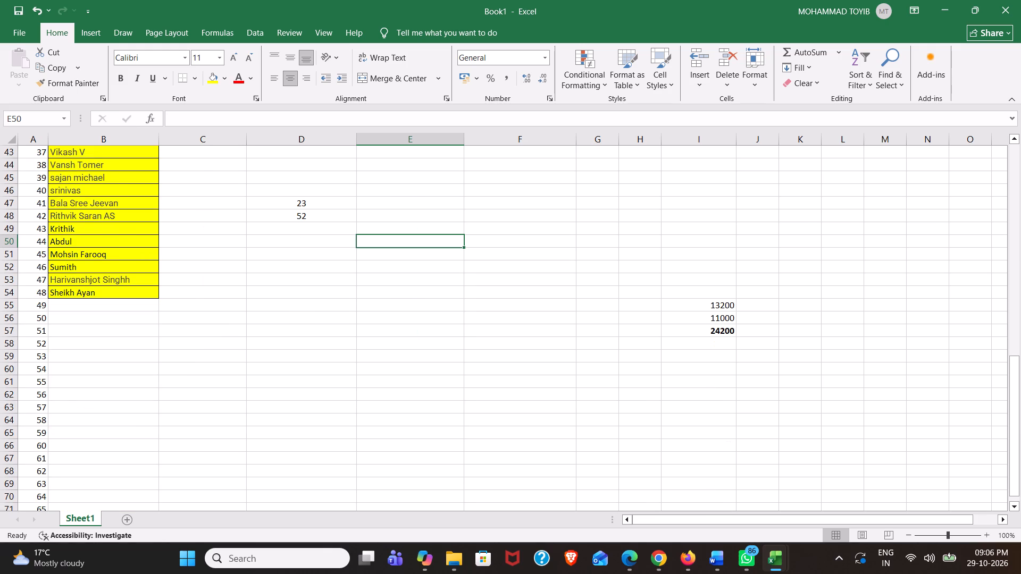
pyautogui.scroll(4, 137, 313)
pyautogui.scroll(2, 297, 324)
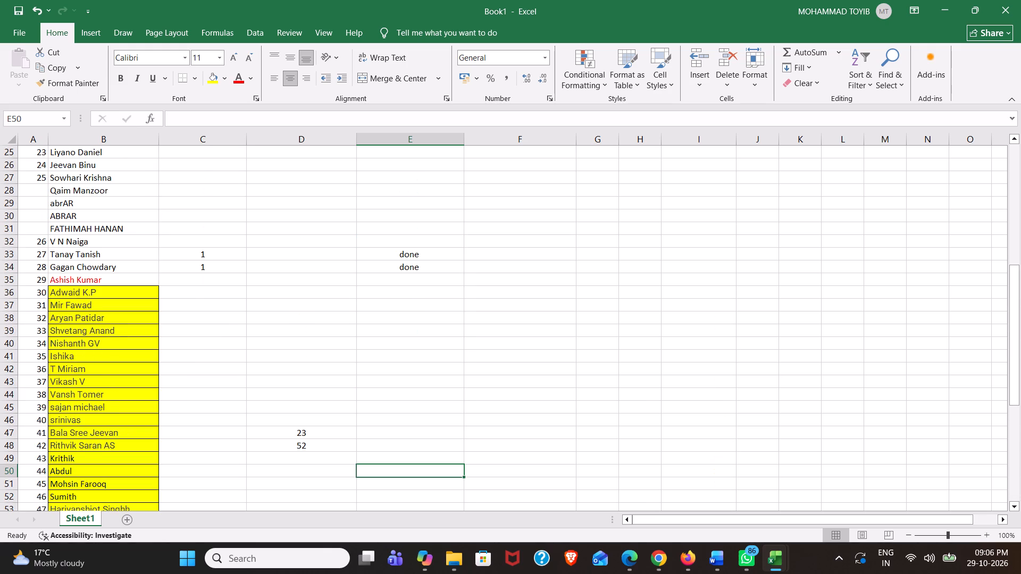
pyautogui.scroll(11, 134, 337)
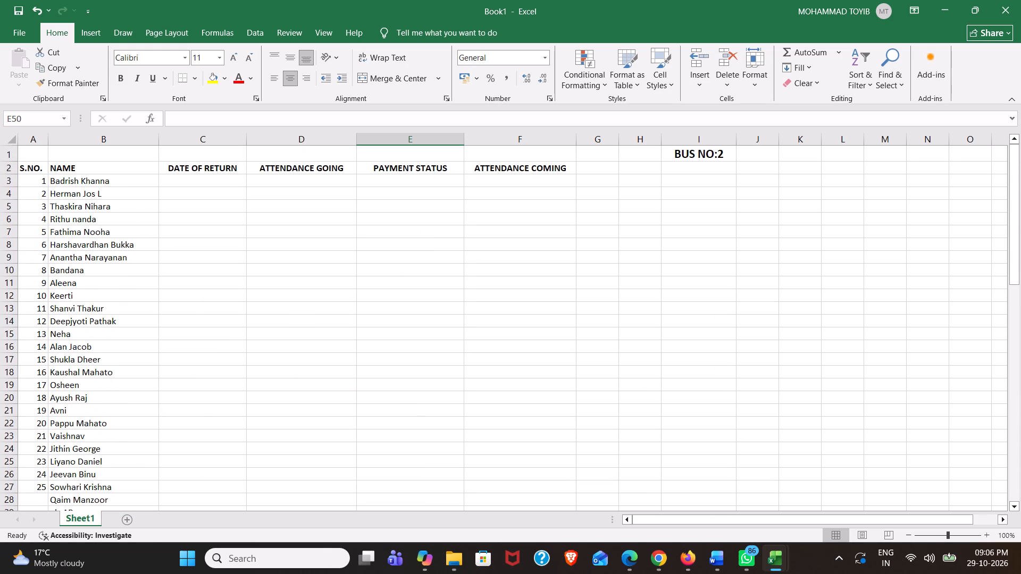
pyautogui.scroll(-7, 106, 409)
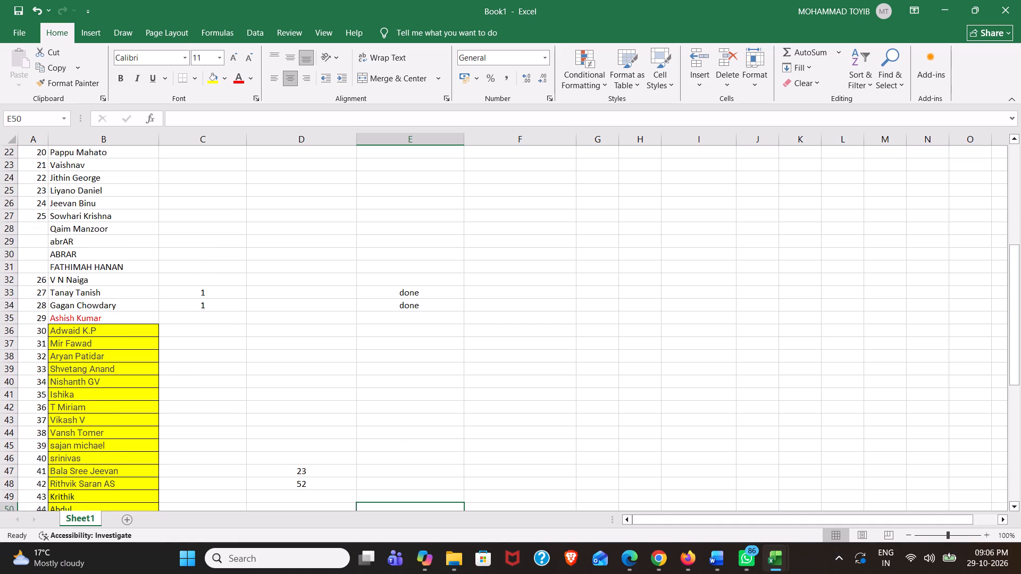
pyautogui.scroll(-4, 106, 409)
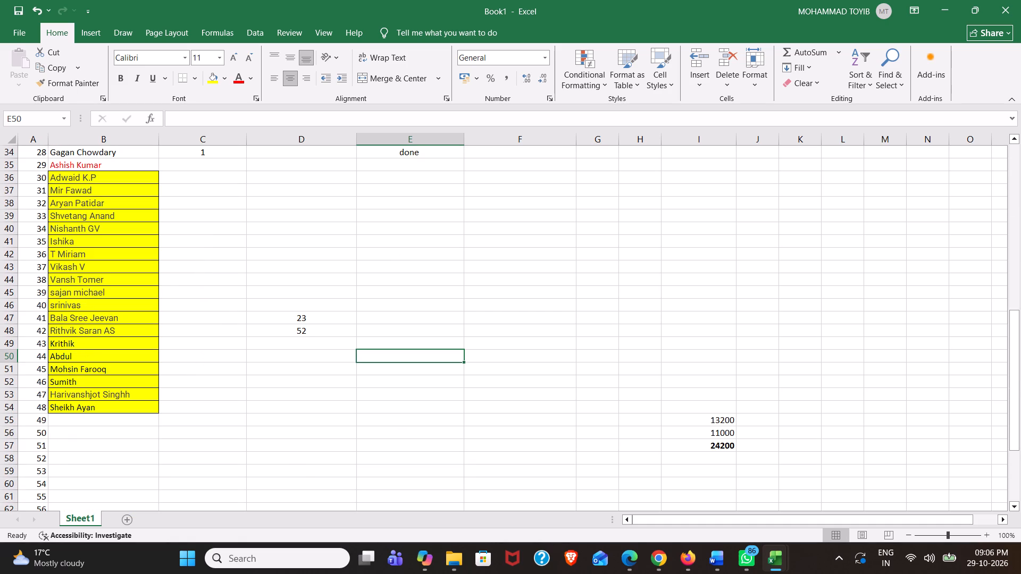
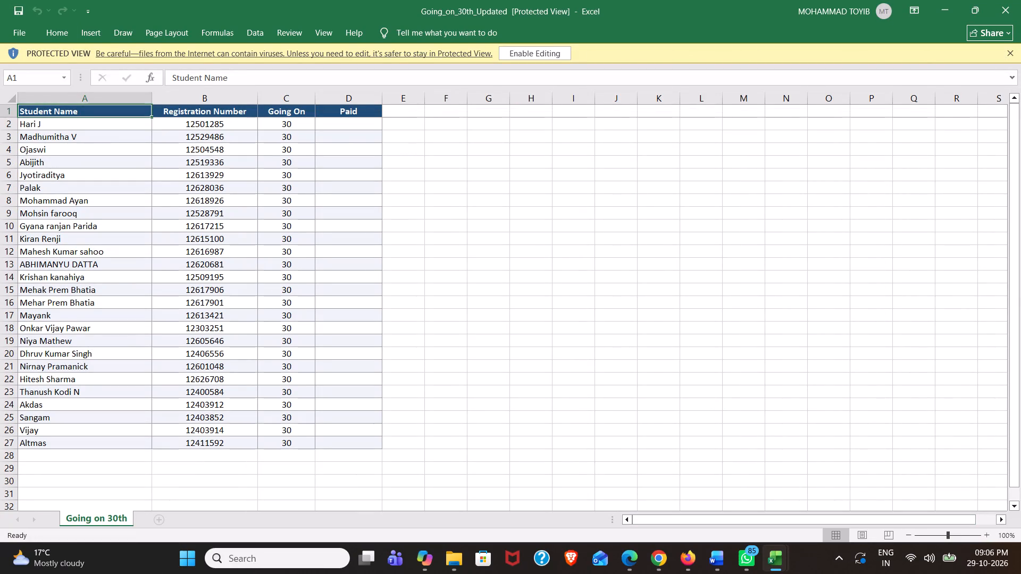
# Copy all student names from Going_on_30th_Updated and paste them into Book1's NAME column directly below the yellow-highlighted names, starting at B55.
pyautogui.moveTo(102, 445); pyautogui.dragTo(87, 337)
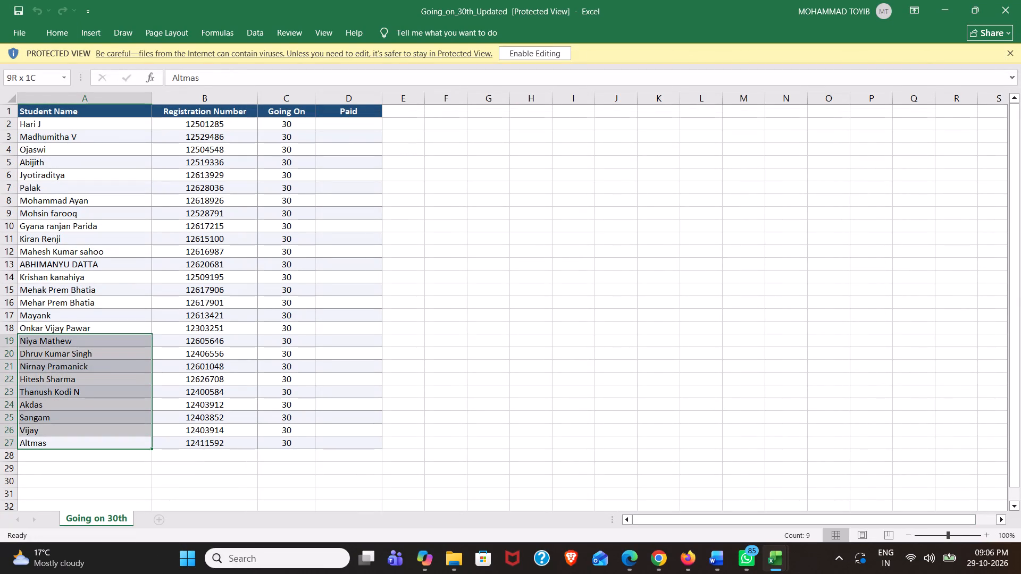
pyautogui.moveTo(87, 337); pyautogui.dragTo(95, 124)
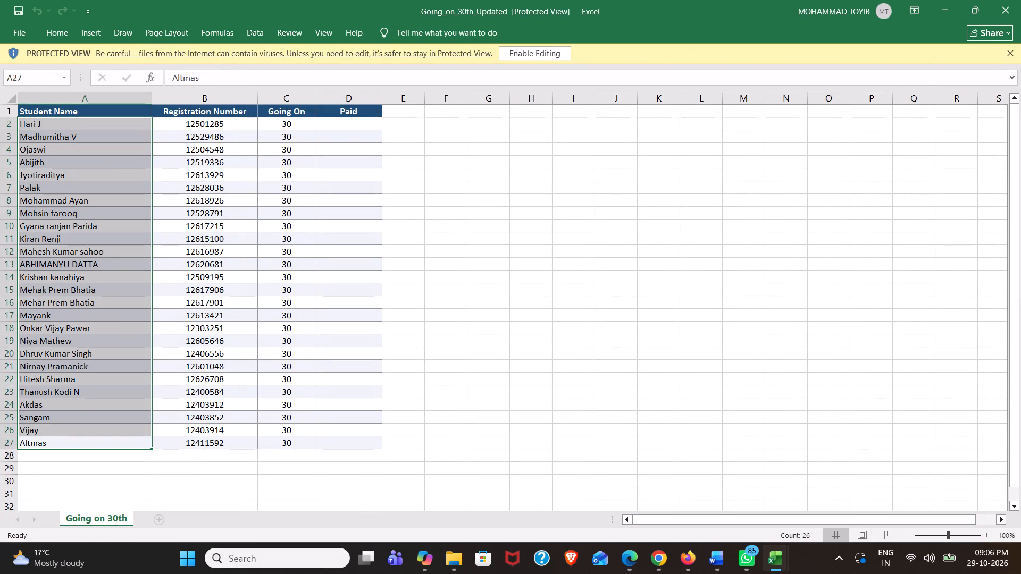
pyautogui.hotkey('ctrl', 'c')
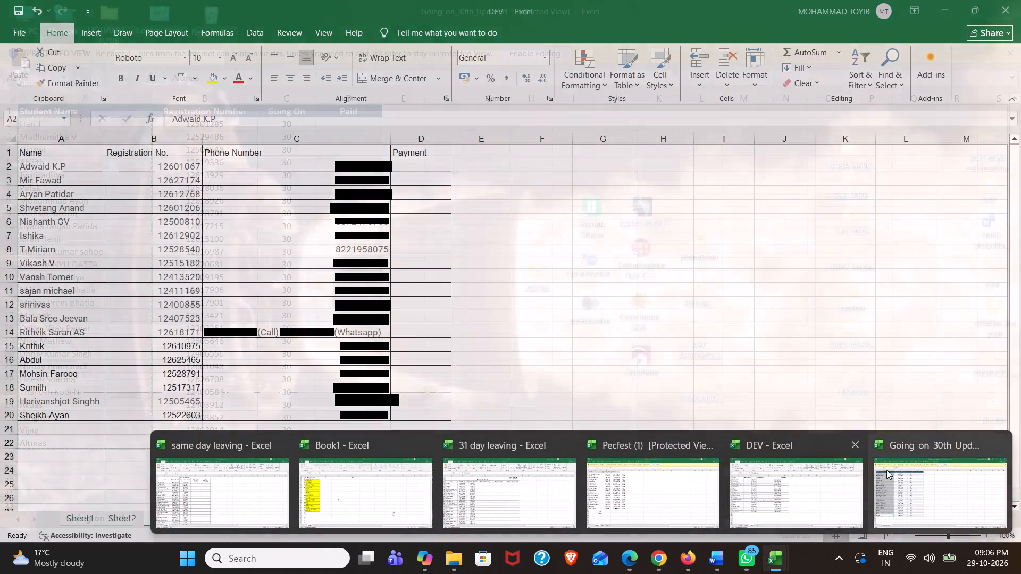
pyautogui.click(405, 483)
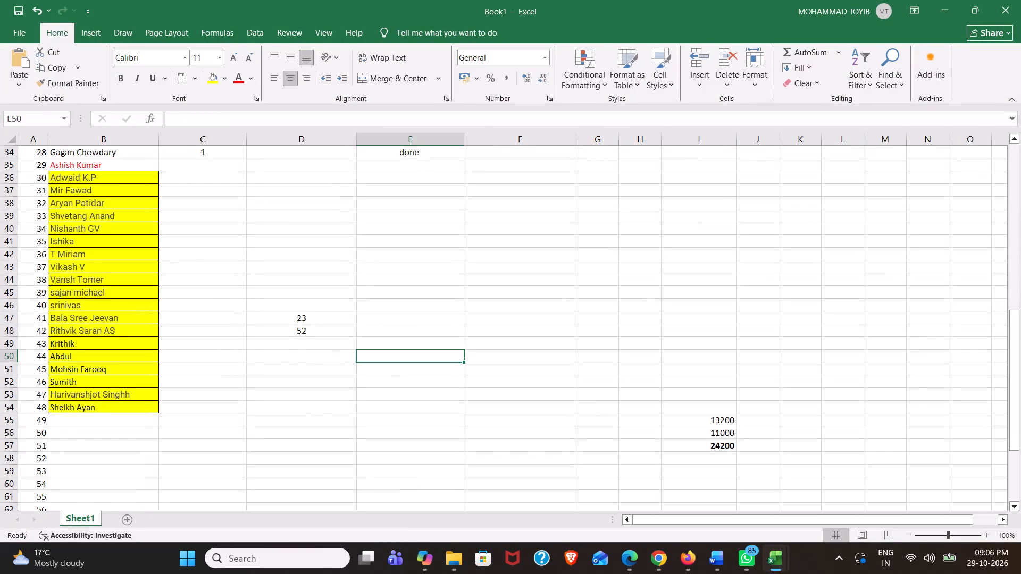
pyautogui.click(72, 420)
pyautogui.hotkey('ctrl', 'v')
# Fill the newly pasted name cells, B55 to B80, with a light gold colour.
pyautogui.scroll(-5, 259, 422)
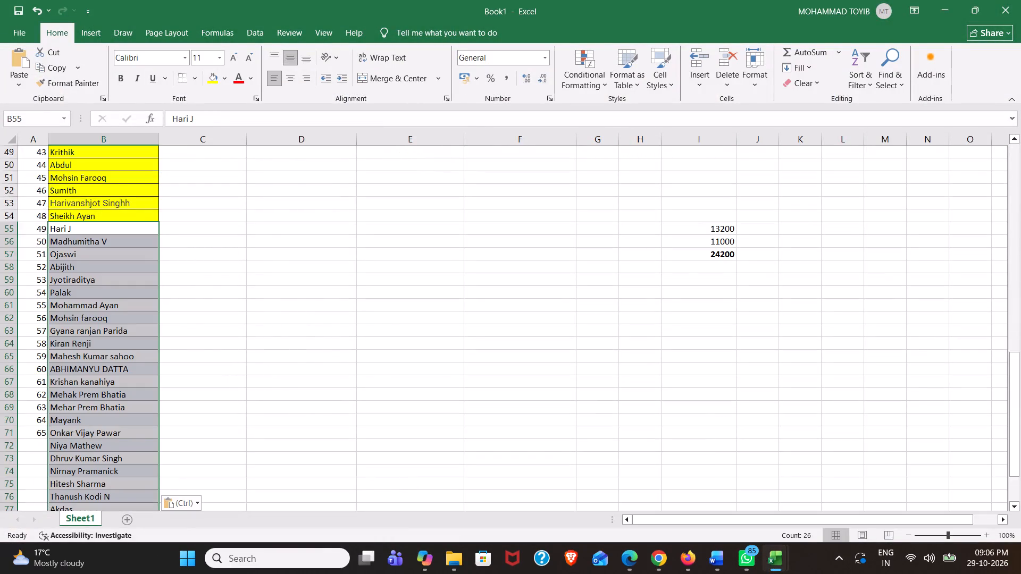
pyautogui.scroll(-3, 260, 423)
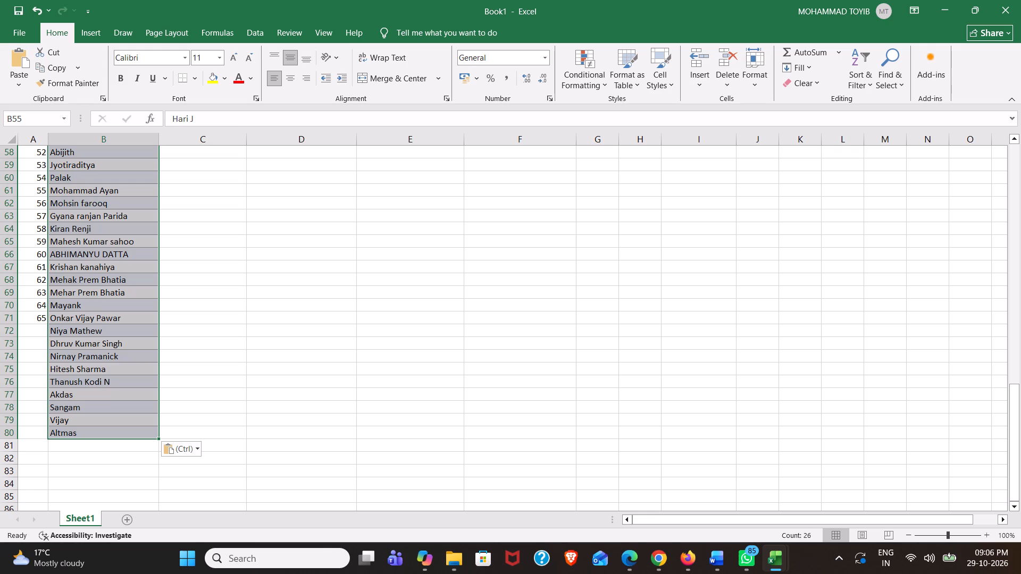
pyautogui.click(230, 79)
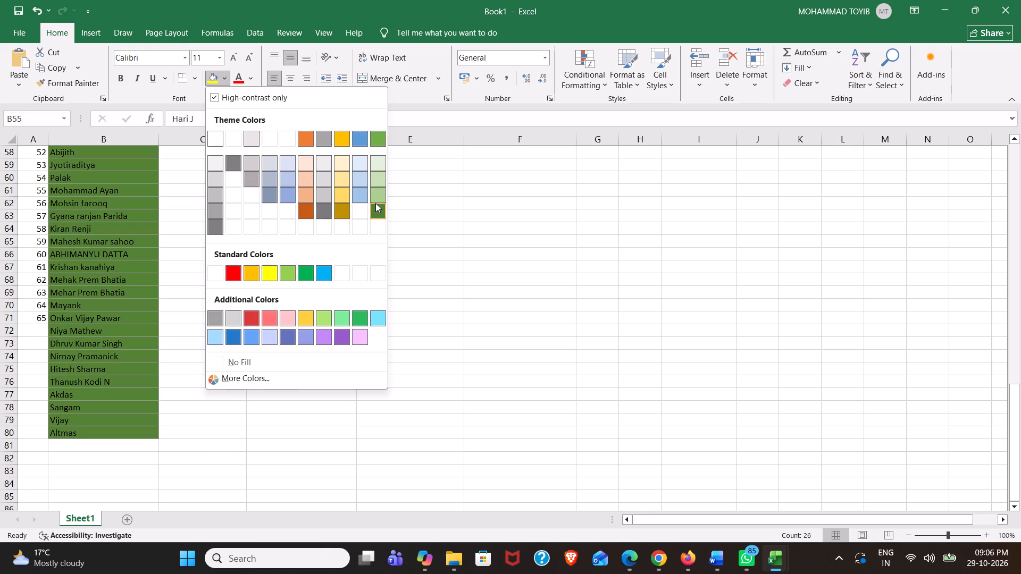
pyautogui.click(340, 182)
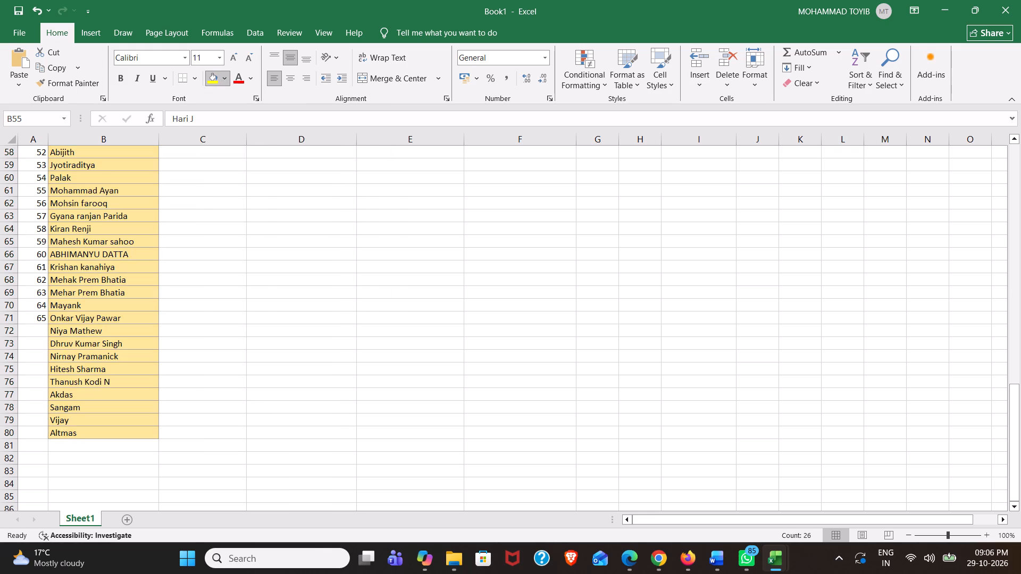
# Extend the serial numbers from 65 to 74 as a series down to the last pasted name in row 80.
pyautogui.scroll(-7, 331, 297)
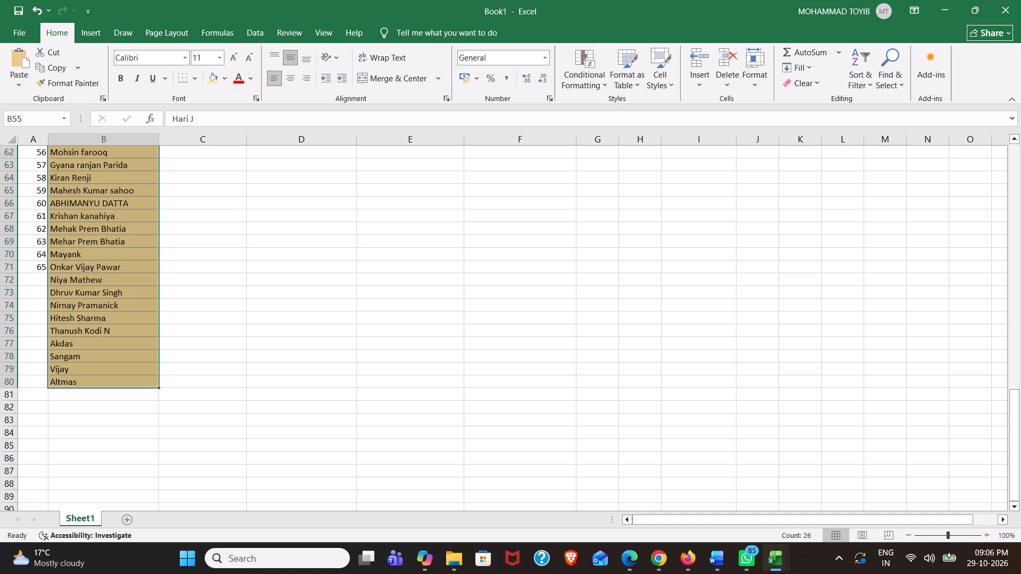
pyautogui.scroll(1, 145, 288)
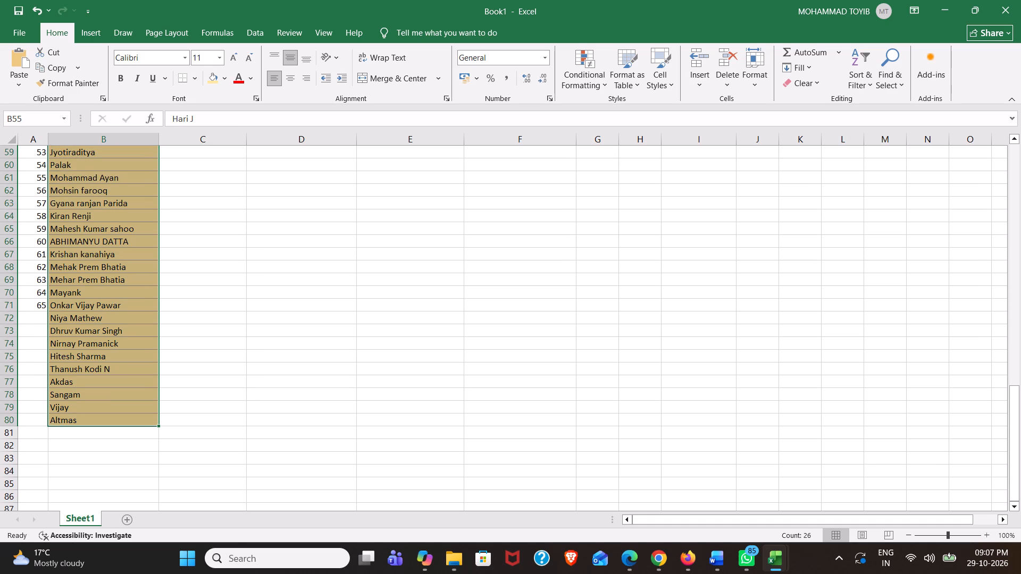
pyautogui.click(34, 318)
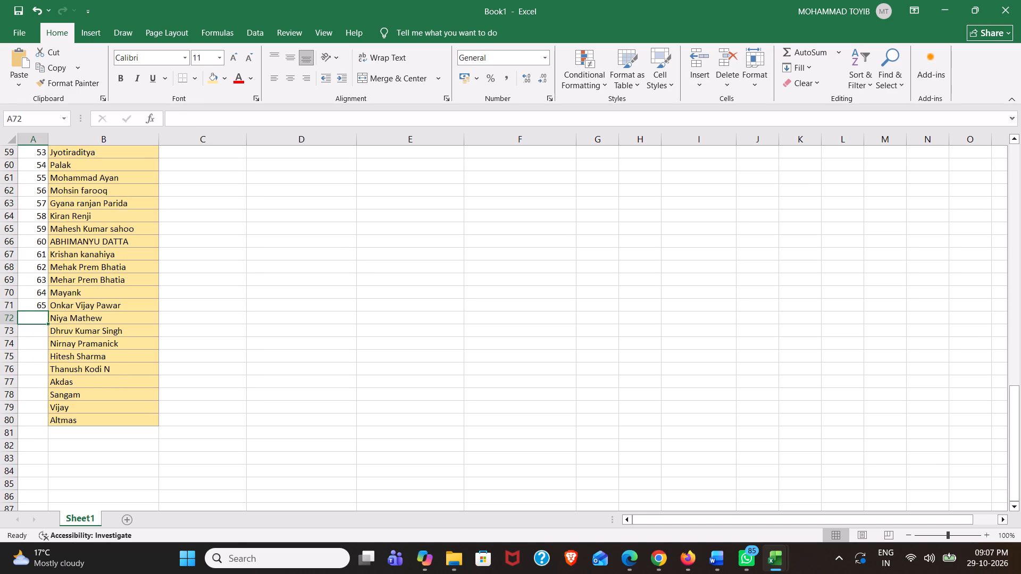
pyautogui.click(42, 306)
pyautogui.moveTo(48, 311); pyautogui.dragTo(48, 424)
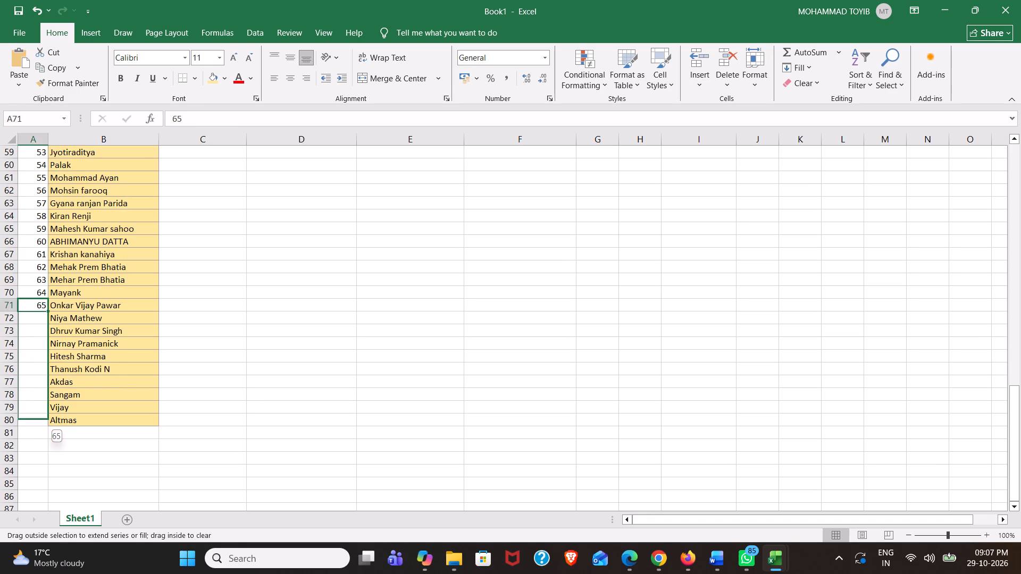
pyautogui.moveTo(48, 424); pyautogui.dragTo(48, 426)
pyautogui.click(61, 434)
pyautogui.click(93, 467)
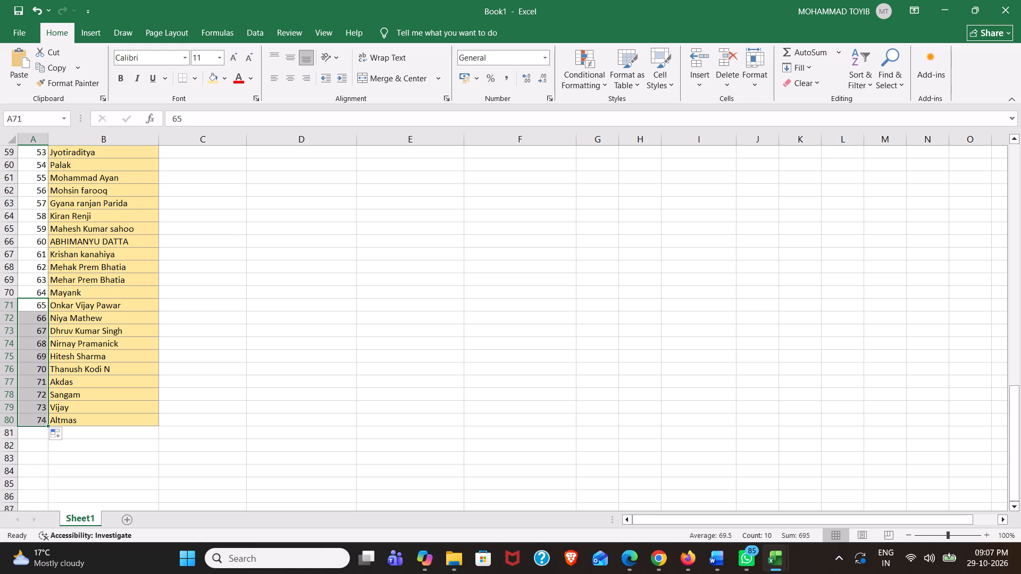
pyautogui.click(267, 344)
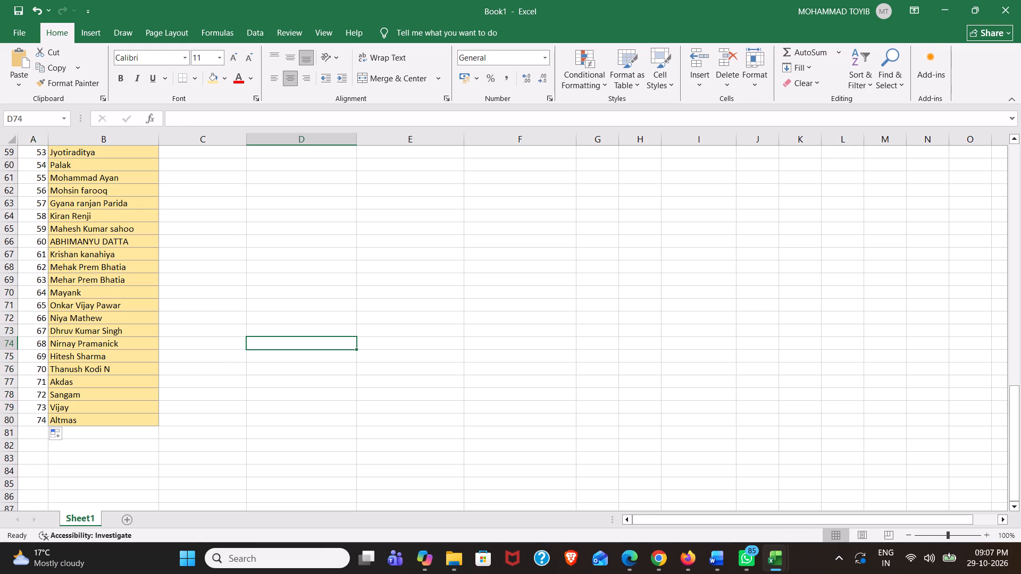
# Review the extended BUS NO:2 list from the first entry through the yellow and light gold names.
pyautogui.scroll(2, 90, 320)
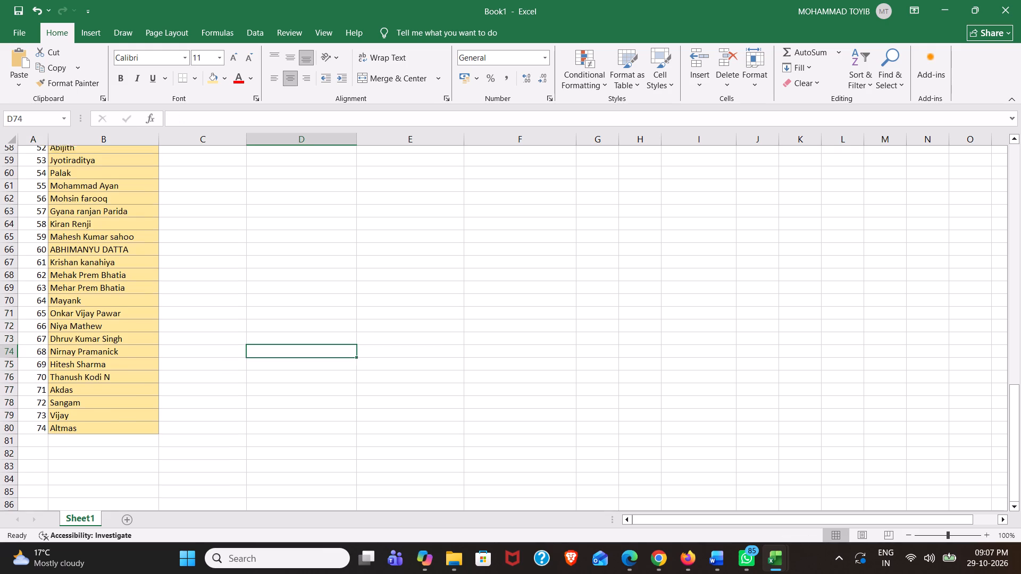
pyautogui.scroll(19, 90, 320)
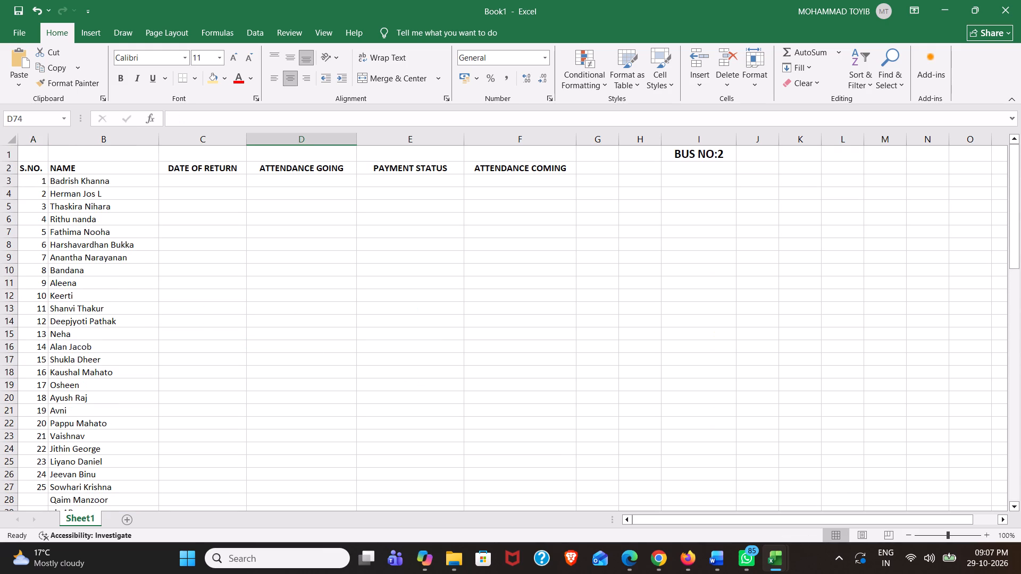
pyautogui.scroll(-13, 89, 319)
pyautogui.scroll(1, 89, 319)
pyautogui.scroll(-9, 89, 319)
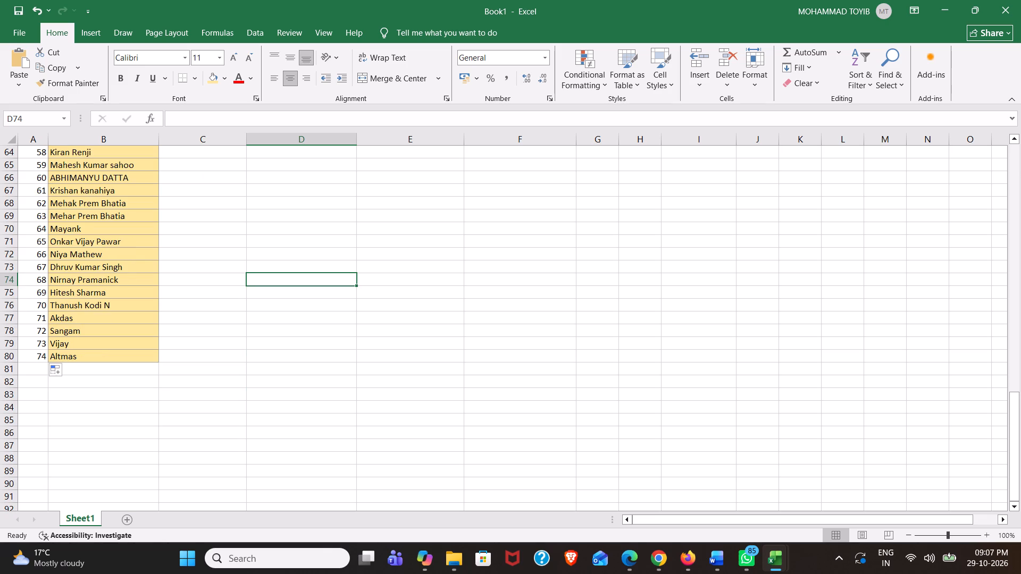
pyautogui.scroll(3, 510, 402)
pyautogui.scroll(-1, 510, 402)
pyautogui.scroll(7, 510, 402)
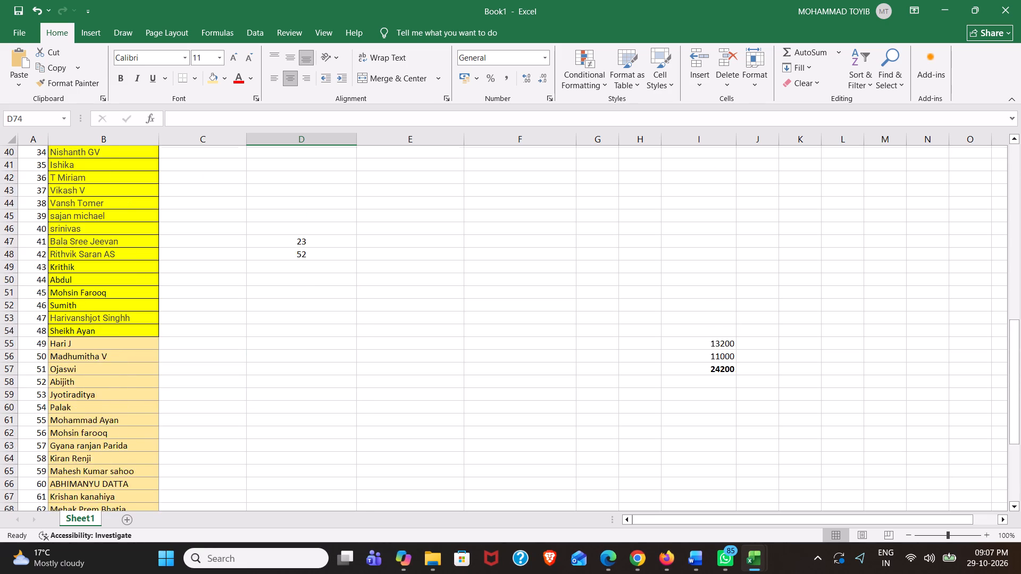
pyautogui.click(315, 296)
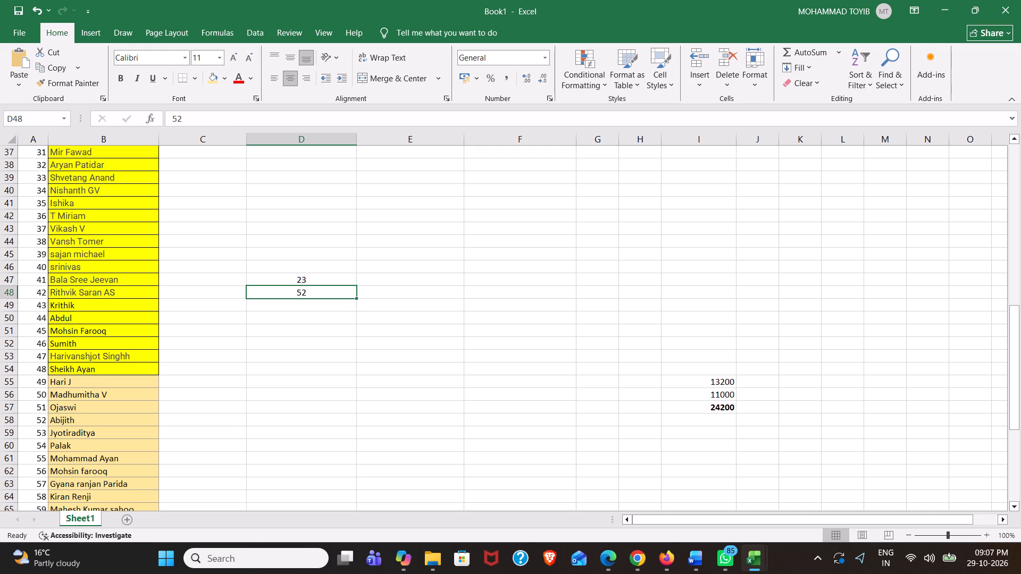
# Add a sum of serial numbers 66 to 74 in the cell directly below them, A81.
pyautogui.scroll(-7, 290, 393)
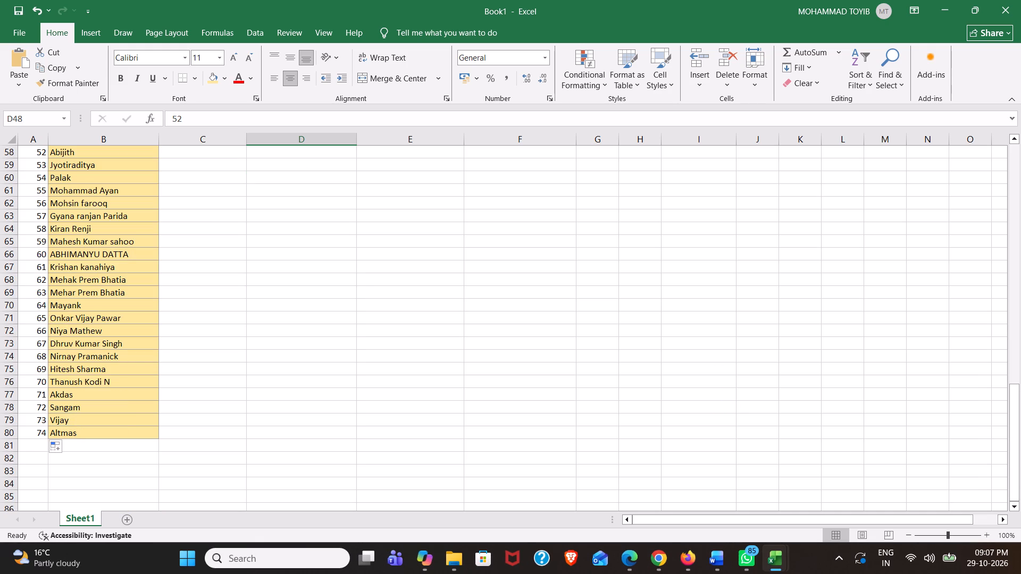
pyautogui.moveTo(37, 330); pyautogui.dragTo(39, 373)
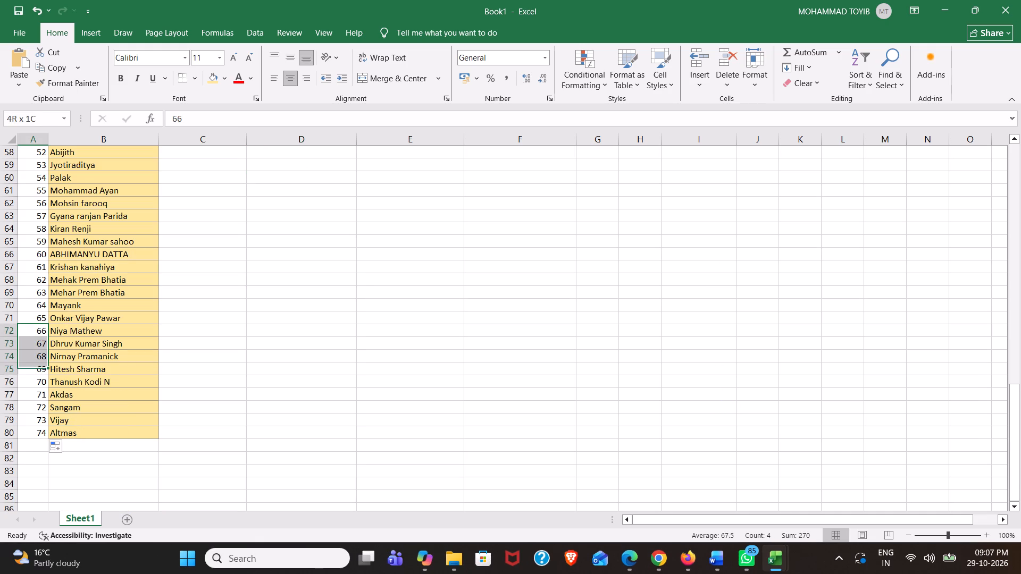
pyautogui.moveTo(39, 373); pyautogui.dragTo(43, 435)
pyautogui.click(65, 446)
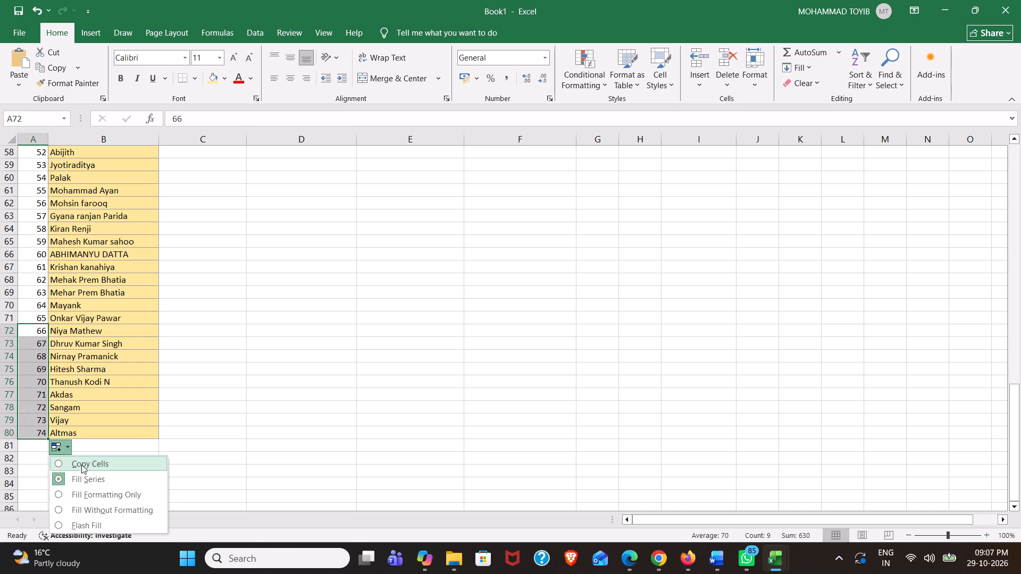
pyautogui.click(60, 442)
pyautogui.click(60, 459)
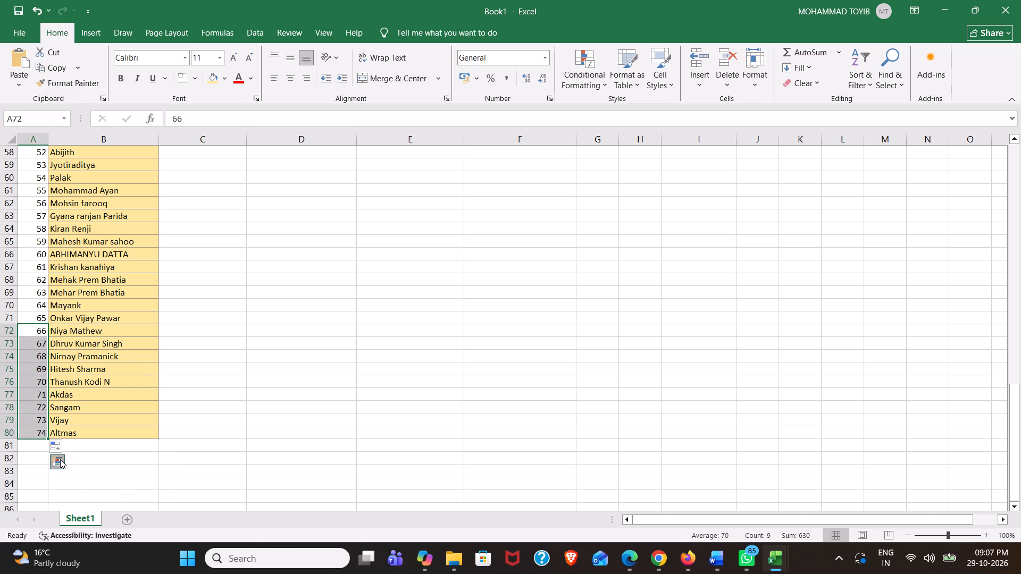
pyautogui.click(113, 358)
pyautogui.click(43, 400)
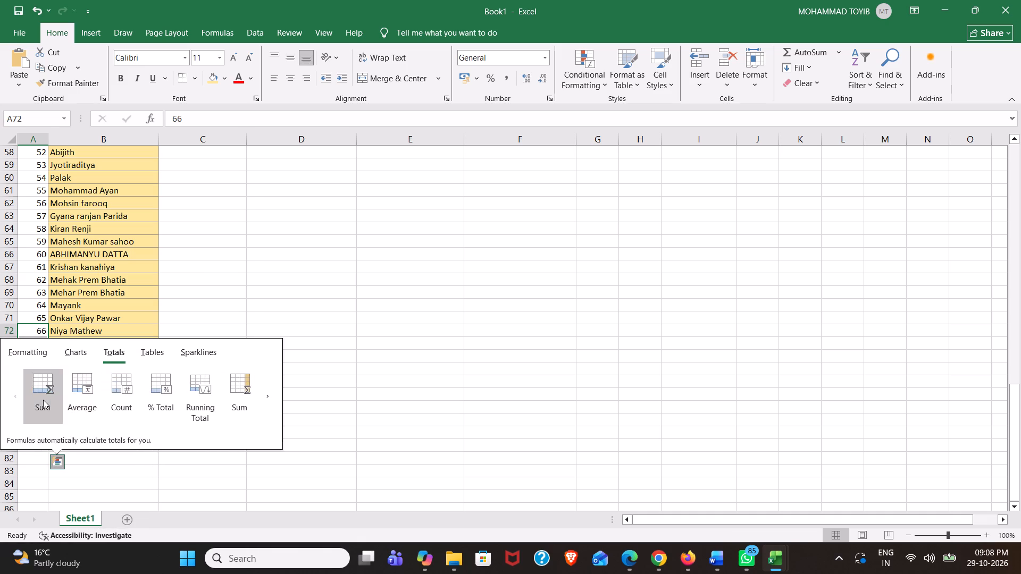
# Place a count of serial numbers 66 to 74 in A81, replacing any data already there.
pyautogui.click(56, 446)
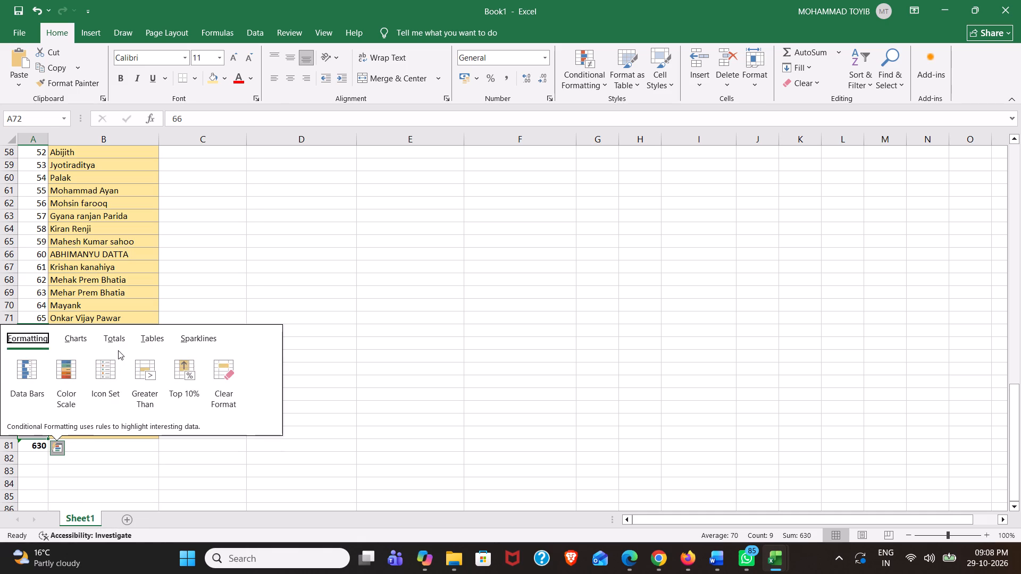
pyautogui.click(119, 337)
pyautogui.click(114, 379)
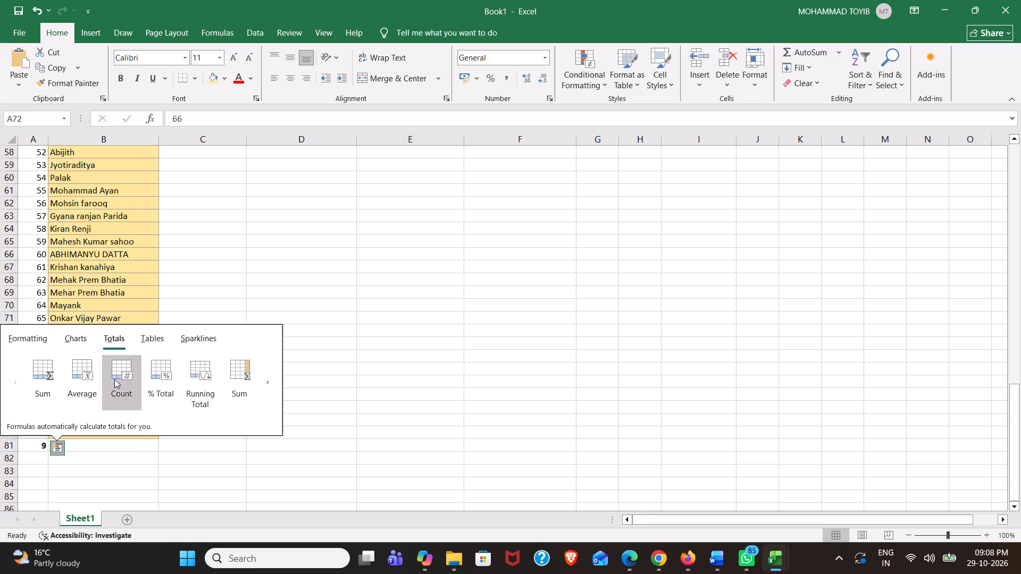
pyautogui.click(537, 305)
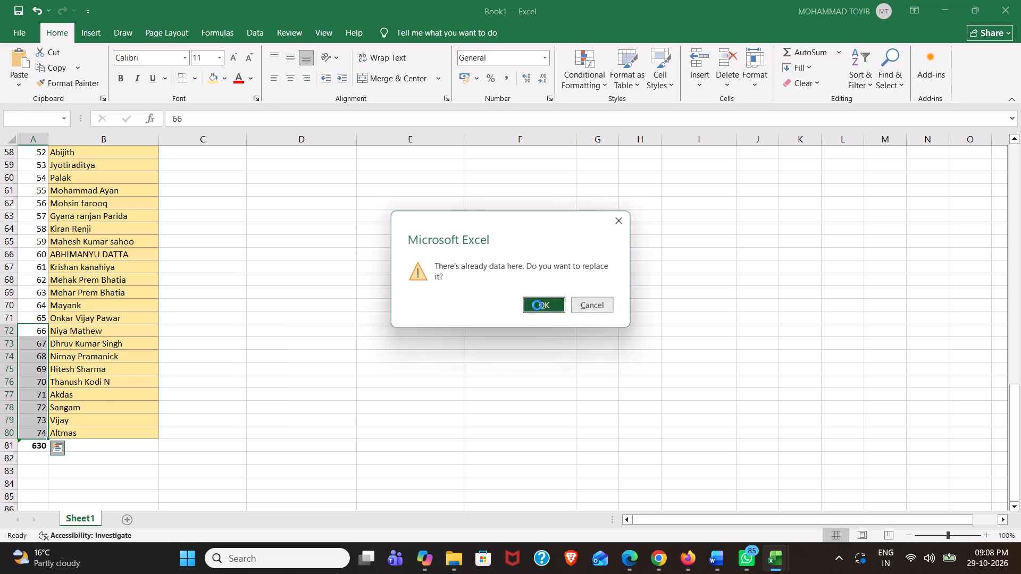
# Review the whole BUS NO:2 list again, checking names and serial numbers from the first entry to the last light gold name.
pyautogui.scroll(5, 320, 396)
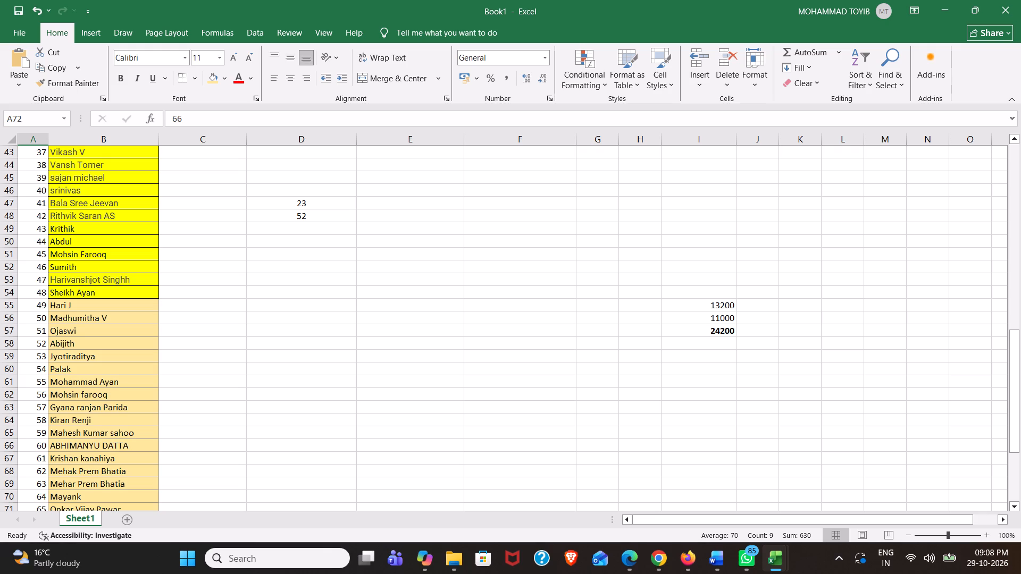
pyautogui.scroll(-5, 215, 376)
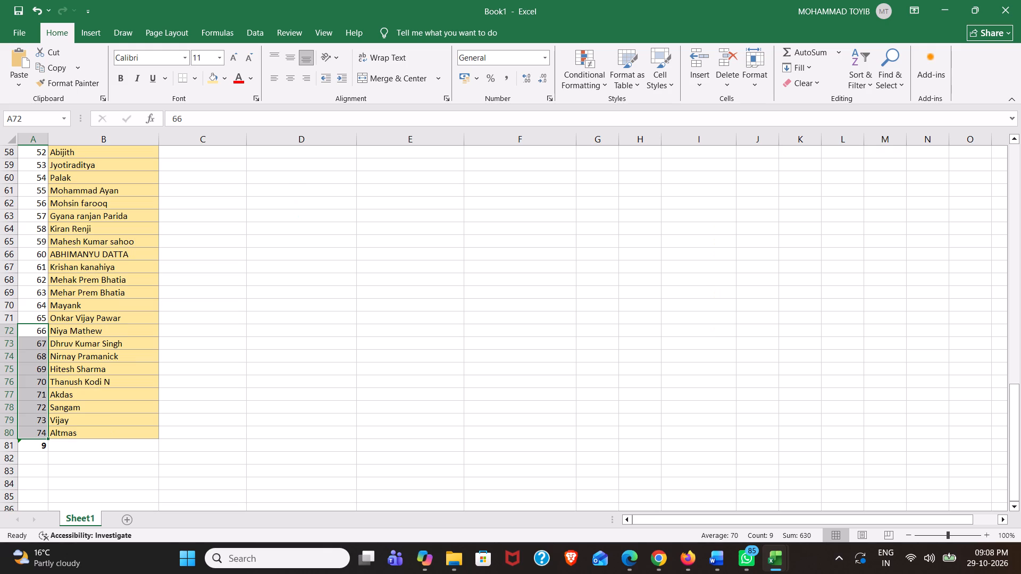
pyautogui.scroll(8, 345, 374)
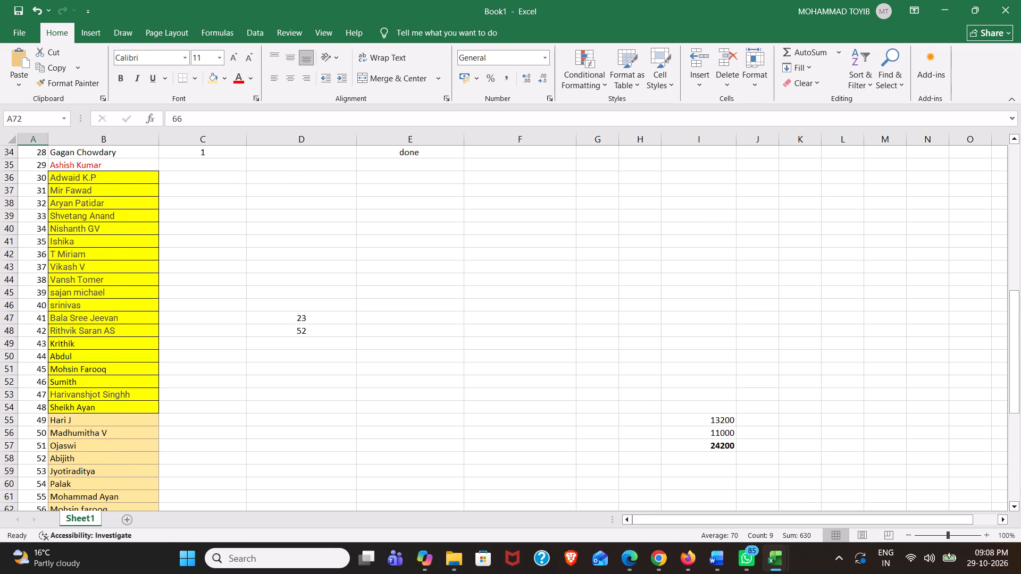
pyautogui.scroll(5, 345, 374)
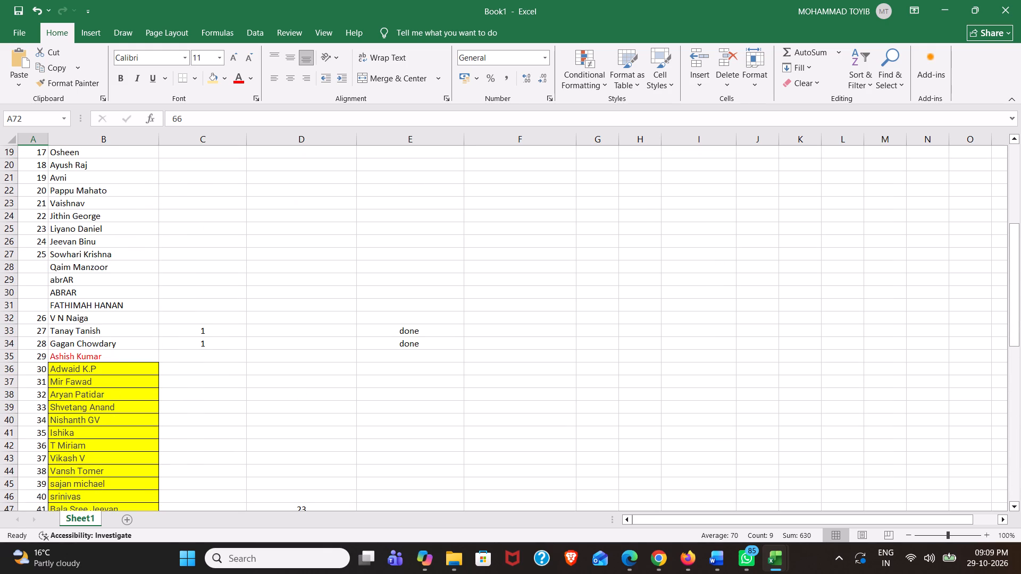
pyautogui.scroll(9, 335, 374)
pyautogui.scroll(-6, 332, 375)
pyautogui.scroll(1, 332, 375)
pyautogui.scroll(-14, 332, 375)
pyautogui.scroll(1, 328, 376)
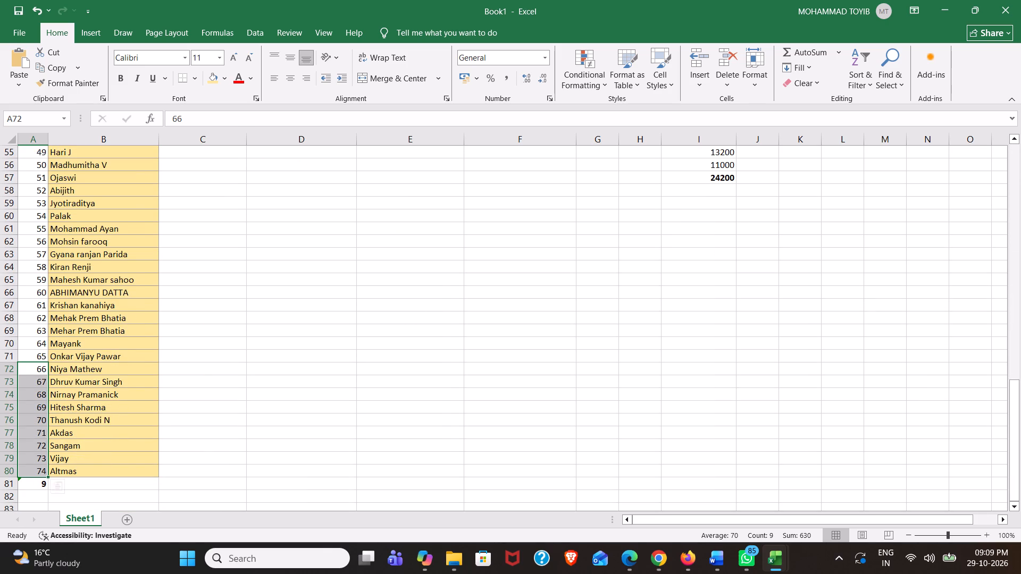
pyautogui.scroll(5, 292, 434)
pyautogui.scroll(19, 291, 432)
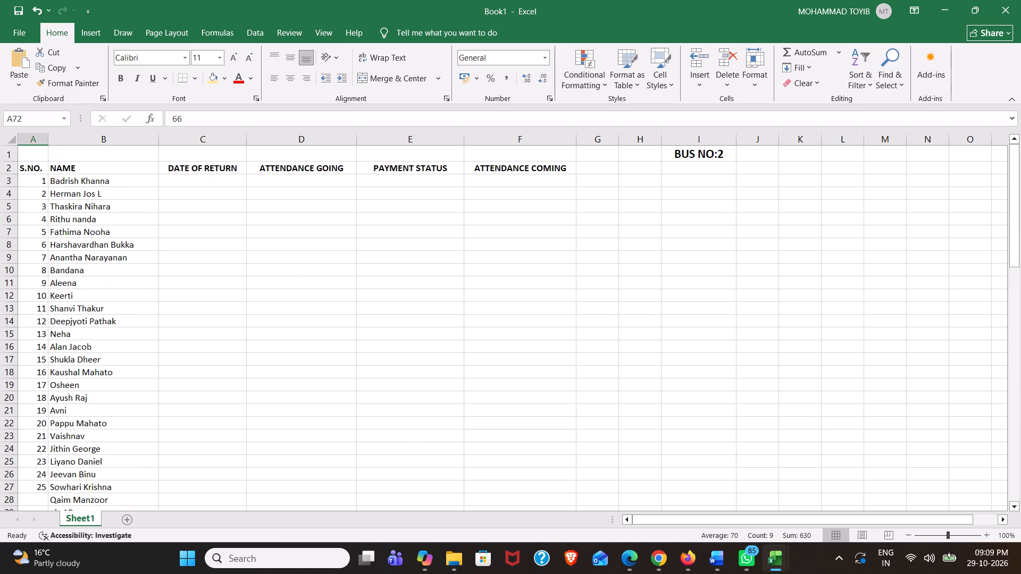
pyautogui.scroll(-2, 628, 222)
pyautogui.scroll(1, 628, 222)
pyautogui.scroll(-14, 628, 222)
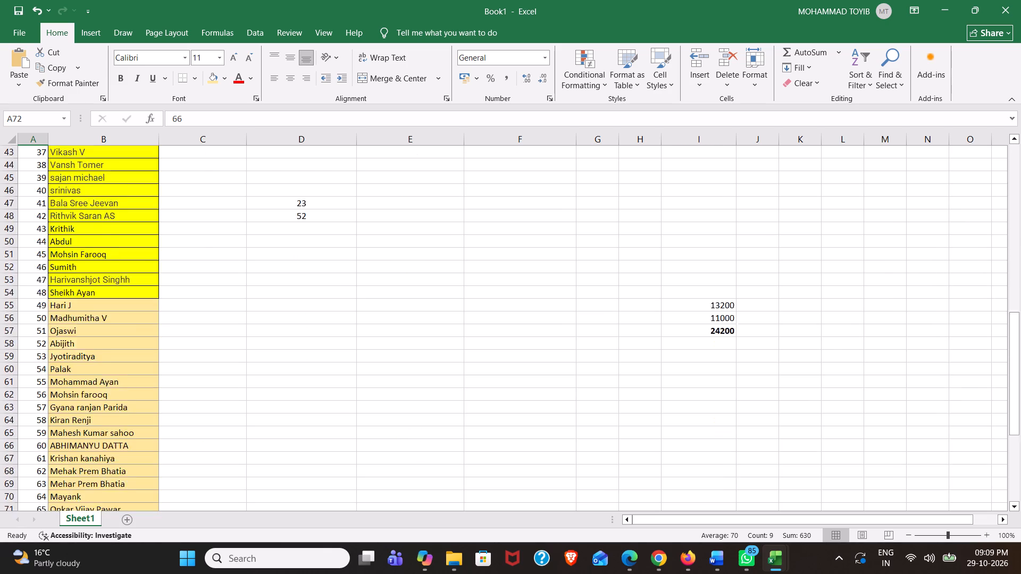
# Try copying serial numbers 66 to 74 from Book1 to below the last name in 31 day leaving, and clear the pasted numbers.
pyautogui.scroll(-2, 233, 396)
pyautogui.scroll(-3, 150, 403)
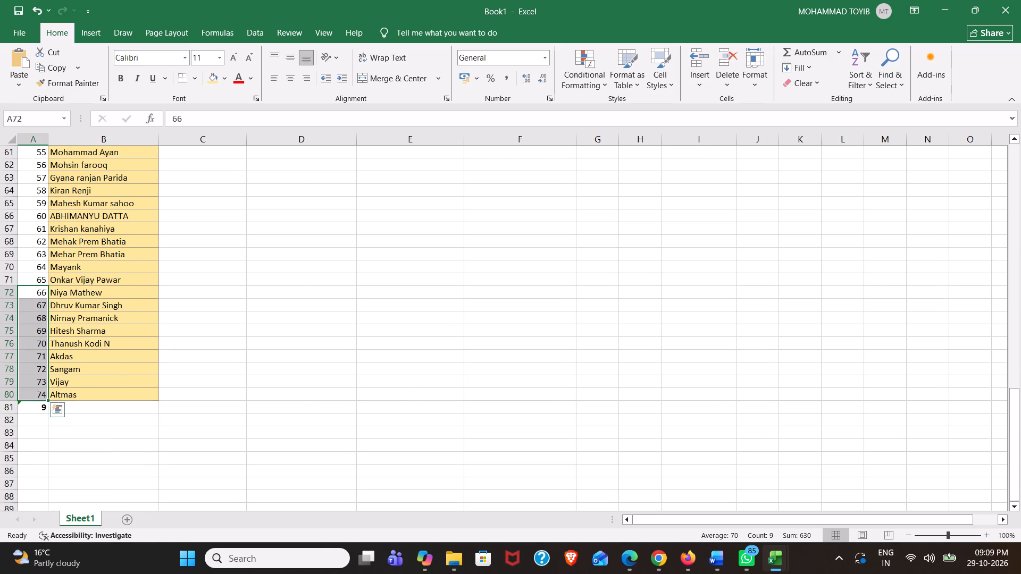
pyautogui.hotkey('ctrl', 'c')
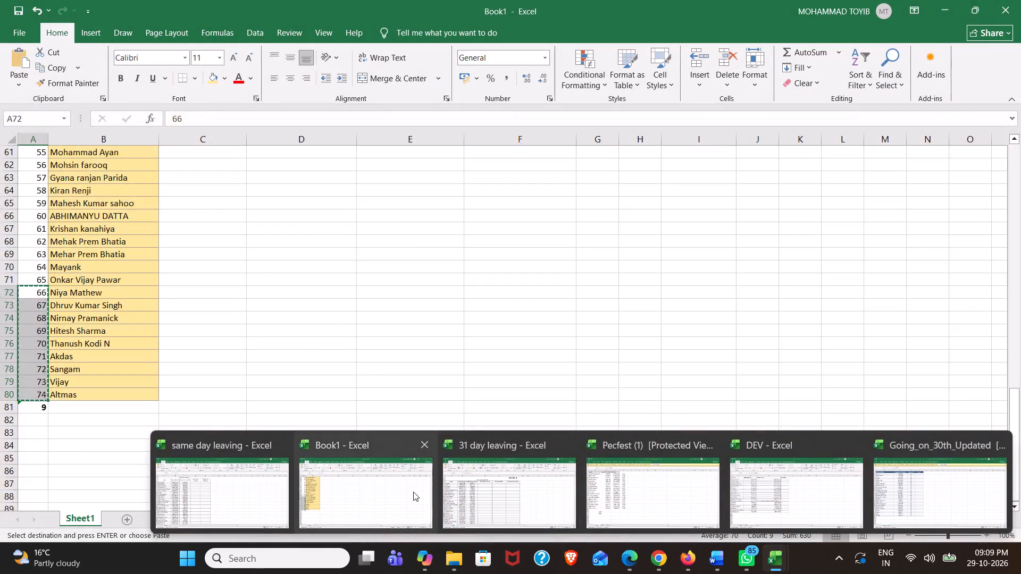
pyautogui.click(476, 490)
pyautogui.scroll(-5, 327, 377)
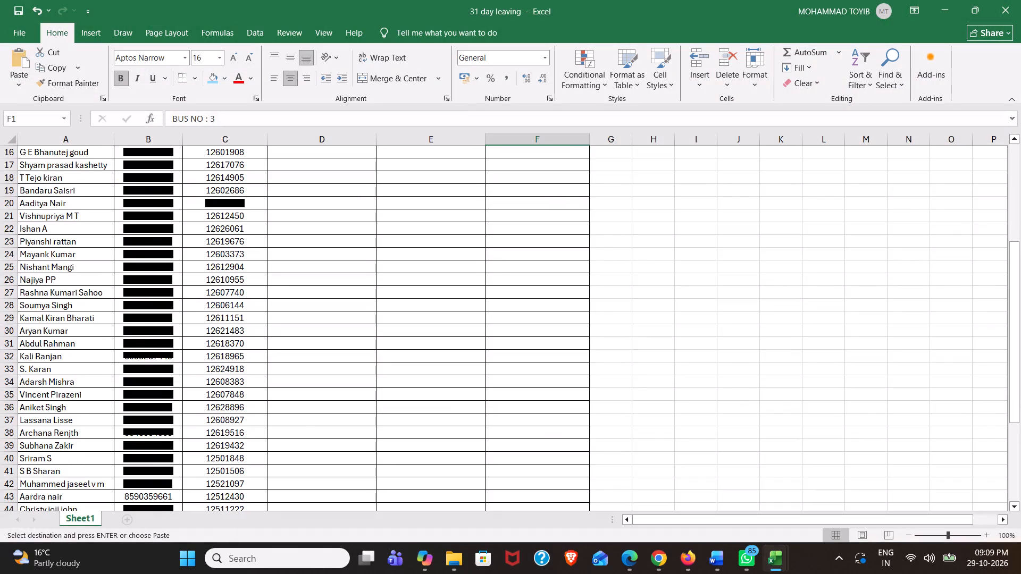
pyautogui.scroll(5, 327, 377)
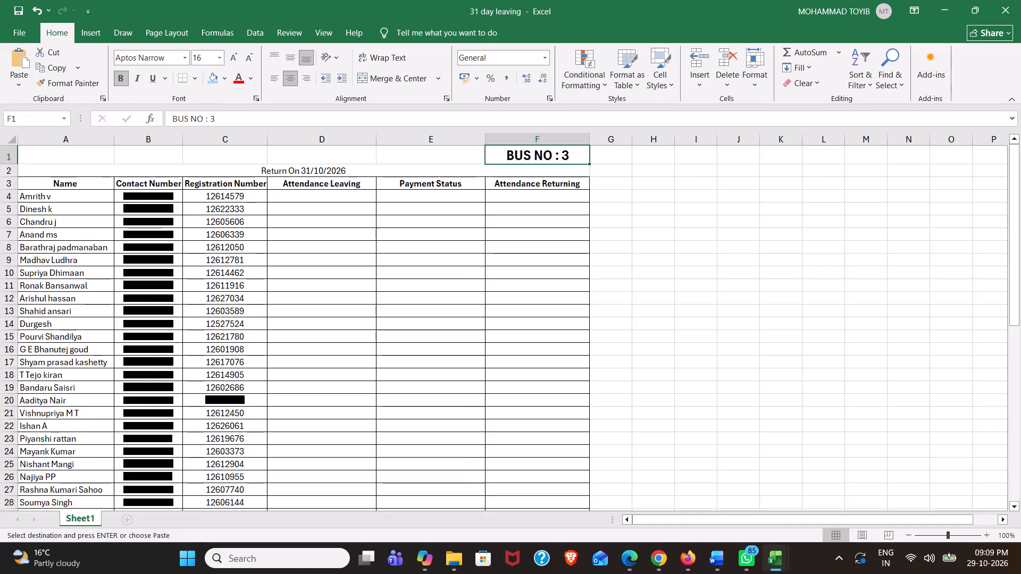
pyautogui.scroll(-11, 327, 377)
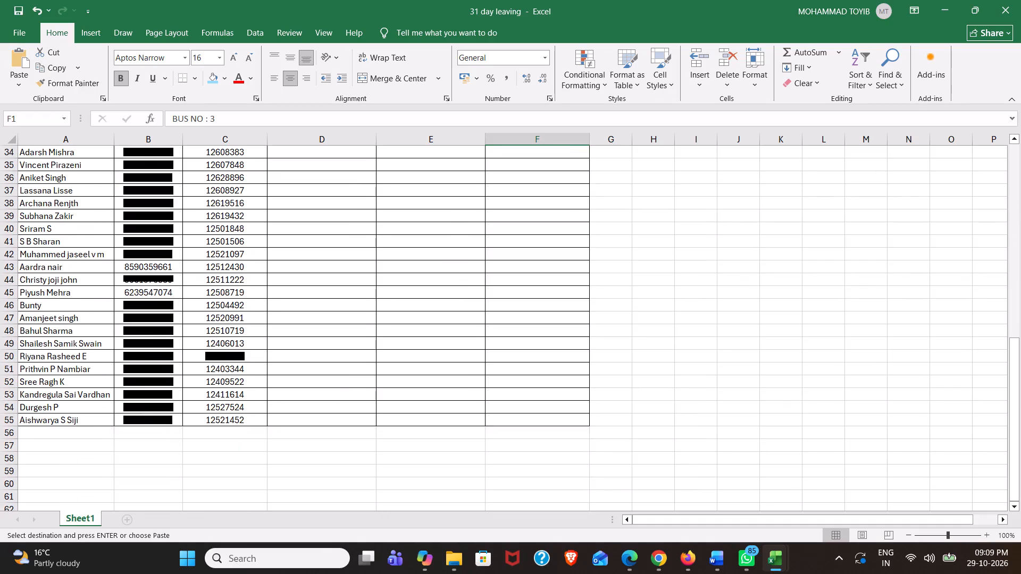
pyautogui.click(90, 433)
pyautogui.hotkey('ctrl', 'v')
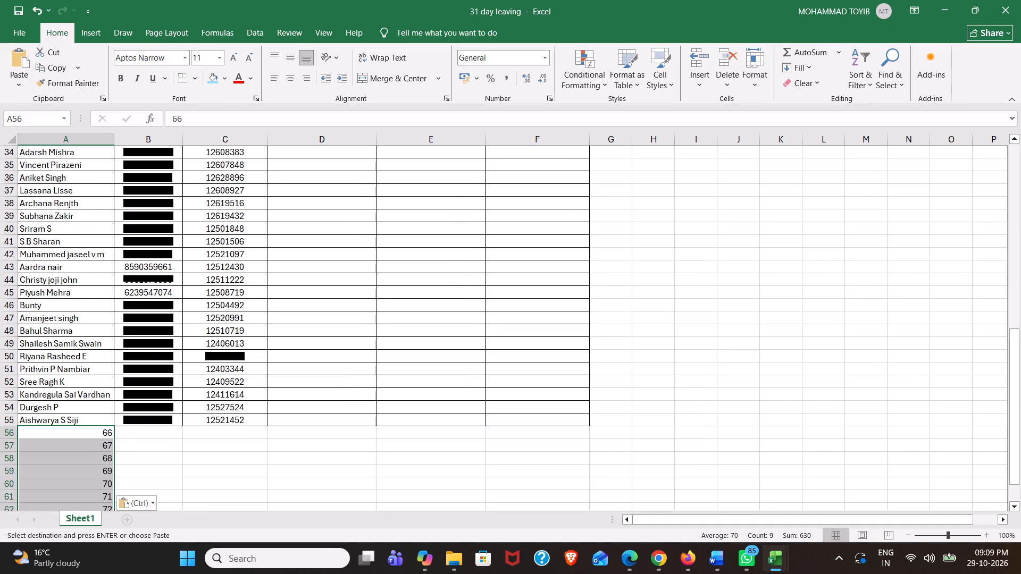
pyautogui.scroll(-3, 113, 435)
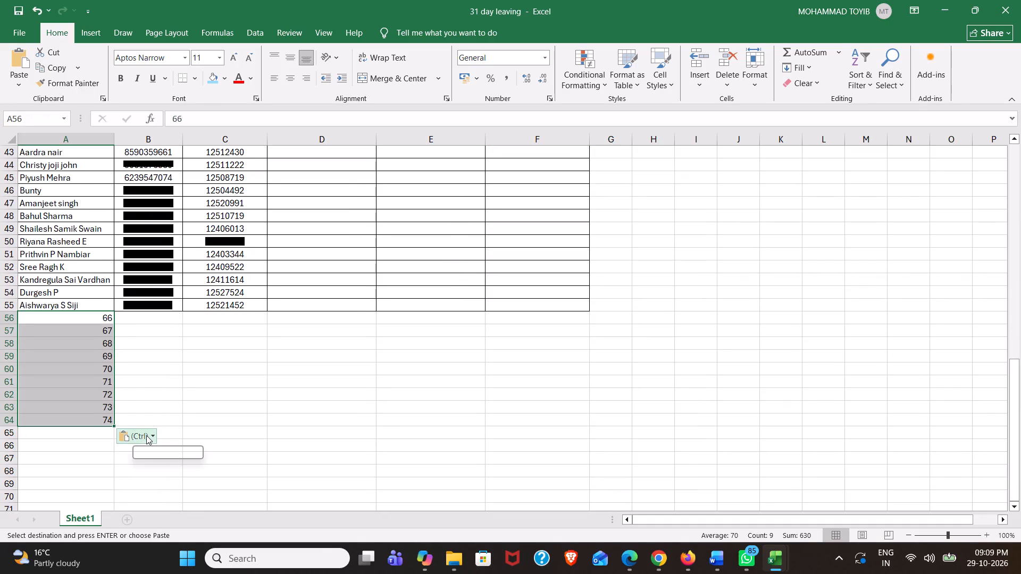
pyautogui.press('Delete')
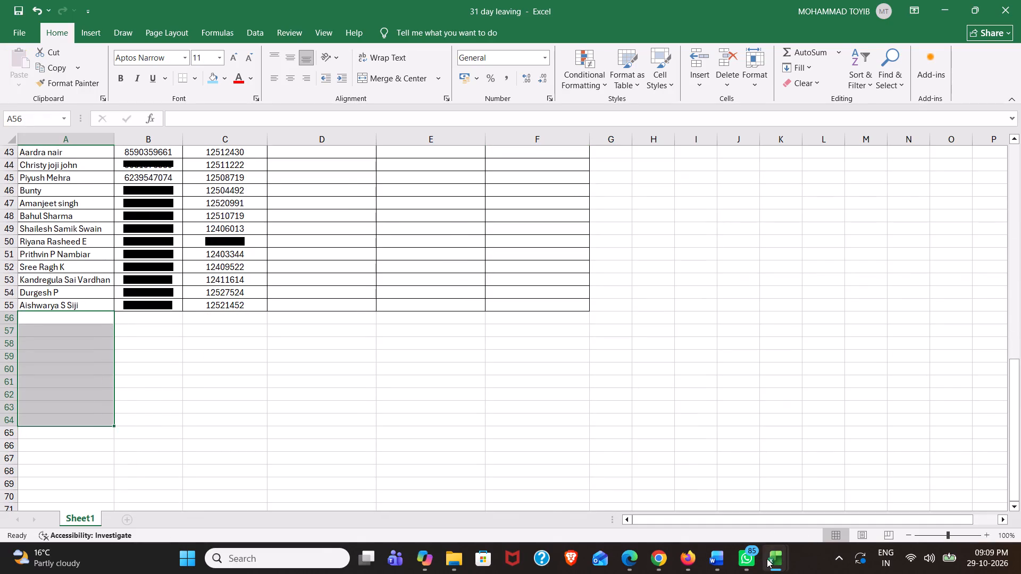
# Copy the nine names beside serial numbers 66 to 74 in Book1 into 31 day leaving, starting at A56.
pyautogui.click(371, 488)
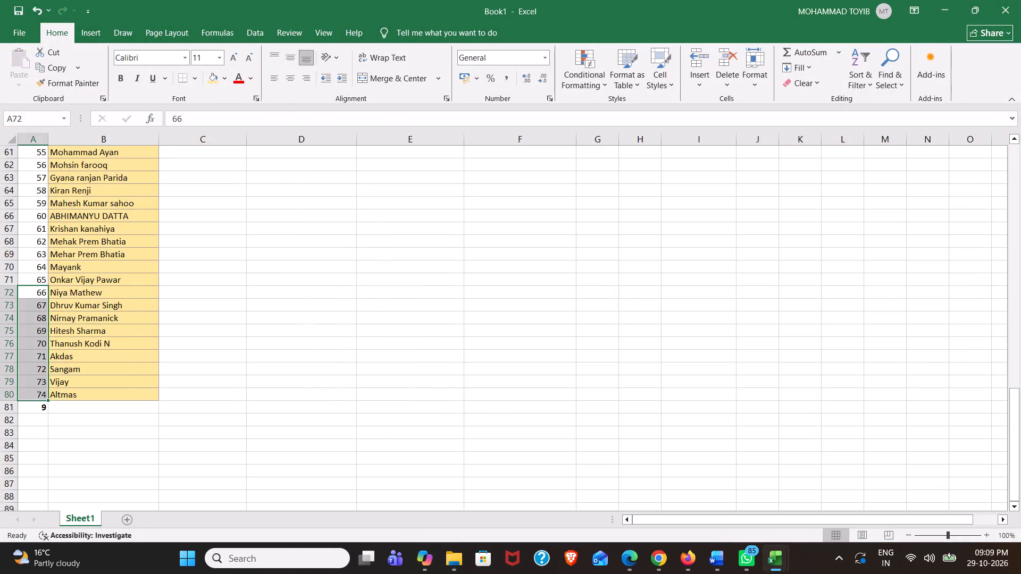
pyautogui.moveTo(130, 398); pyautogui.dragTo(126, 334)
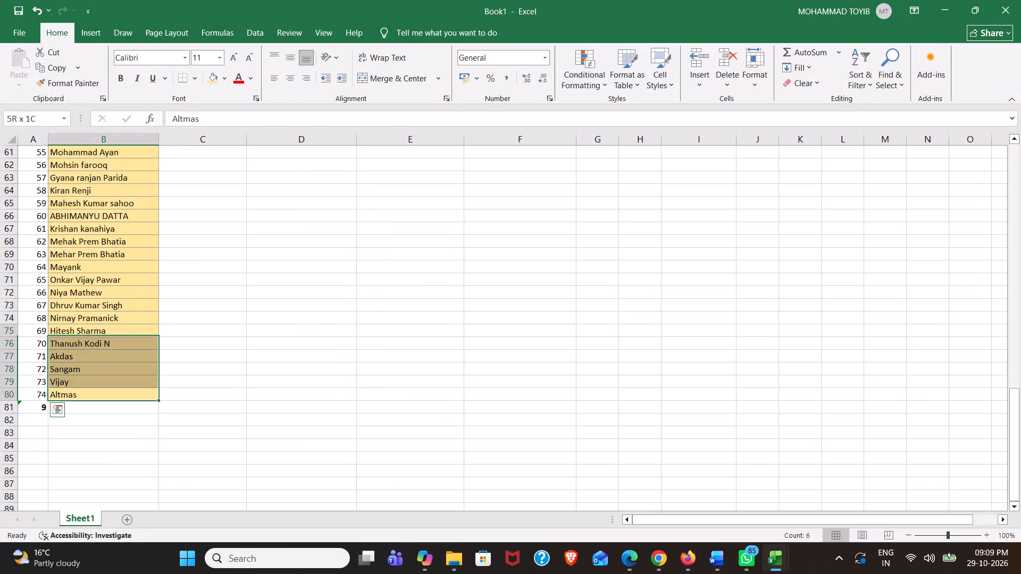
pyautogui.moveTo(126, 334); pyautogui.dragTo(130, 296)
pyautogui.hotkey('ctrl', 'c')
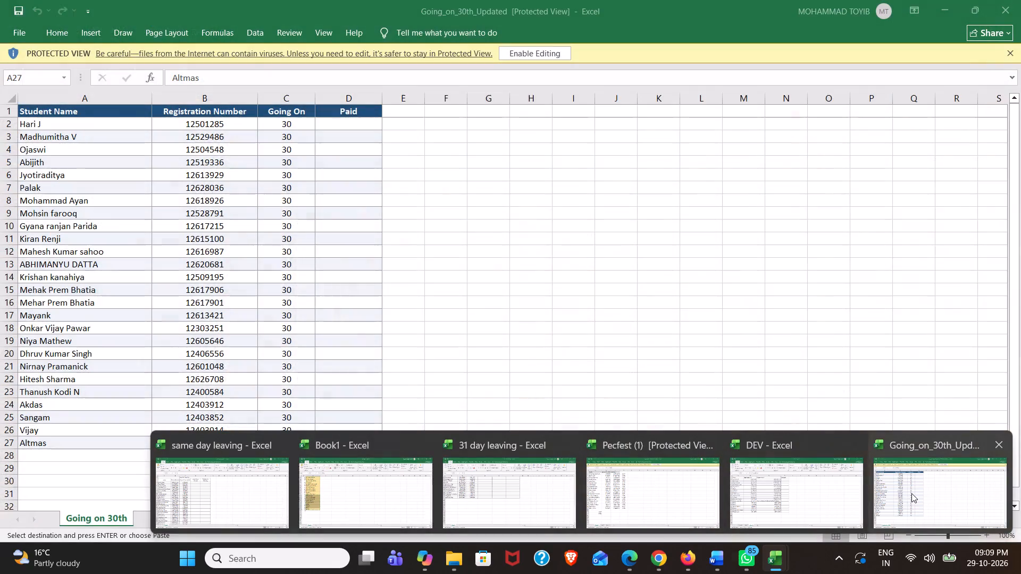
pyautogui.click(505, 494)
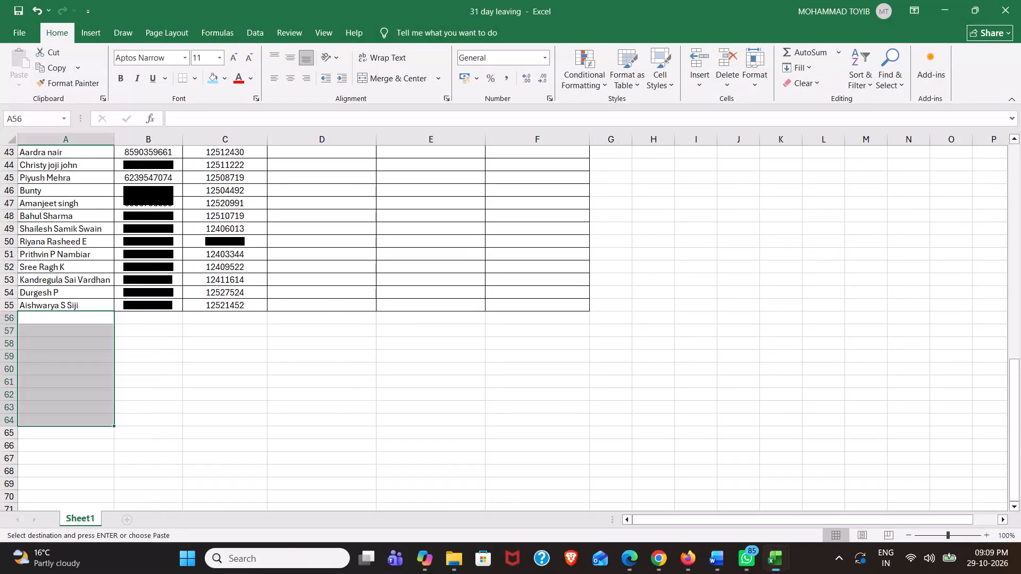
pyautogui.click(70, 320)
pyautogui.hotkey('ctrl', 'v')
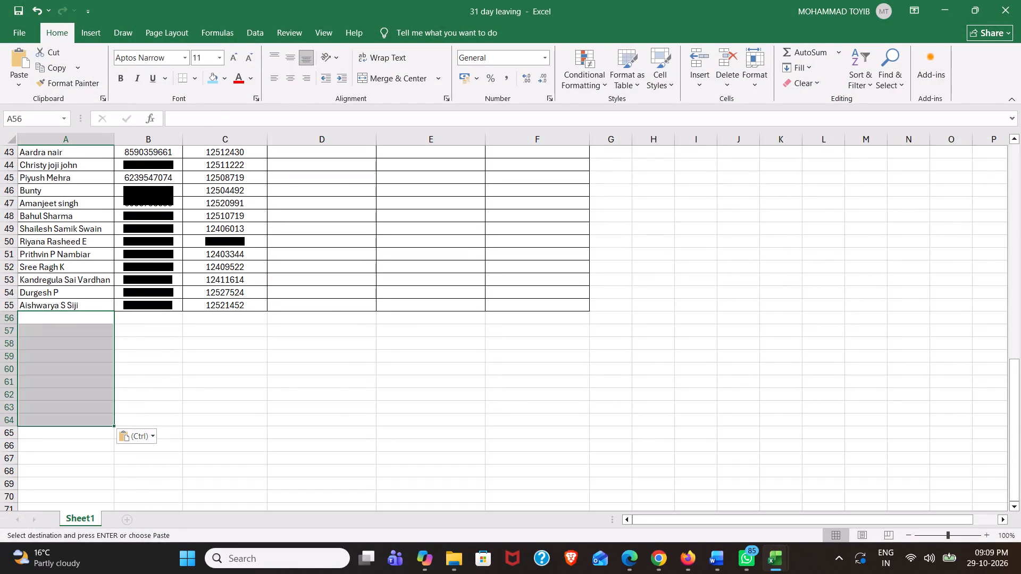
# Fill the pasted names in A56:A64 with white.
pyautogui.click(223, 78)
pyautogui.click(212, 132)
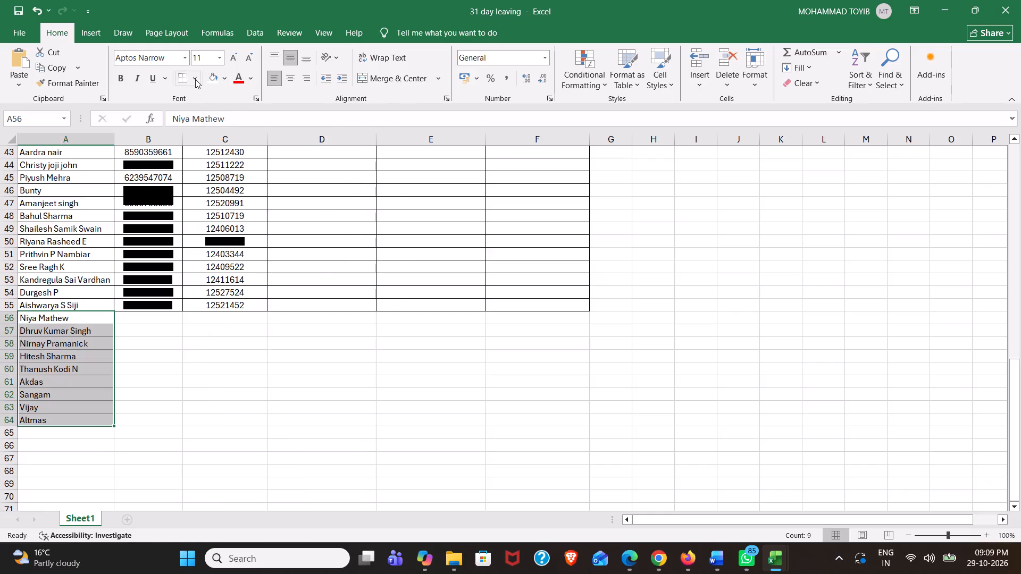
# Apply all borders and an orange fill to the pasted names in A56:A64.
pyautogui.click(195, 79)
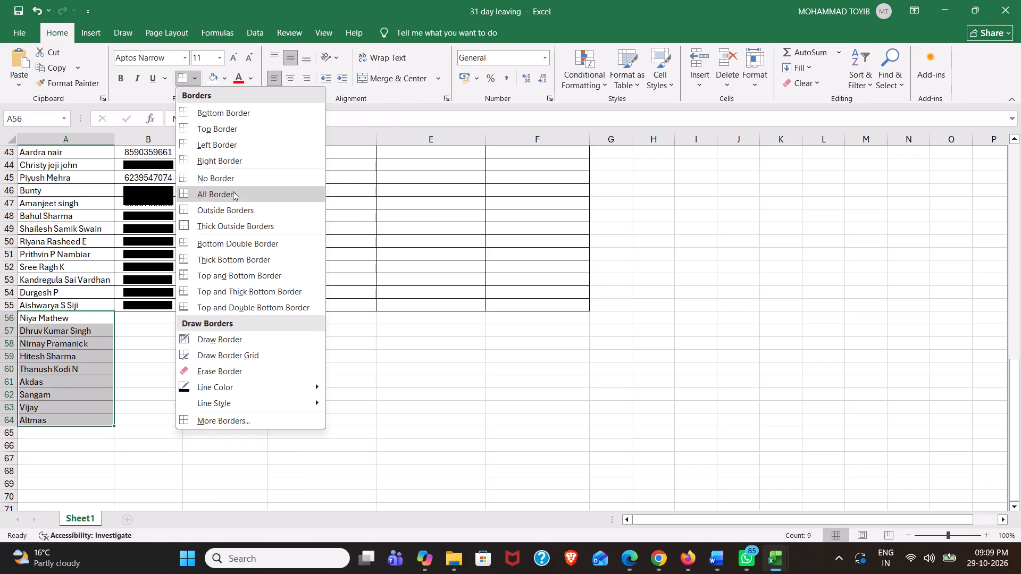
pyautogui.click(233, 191)
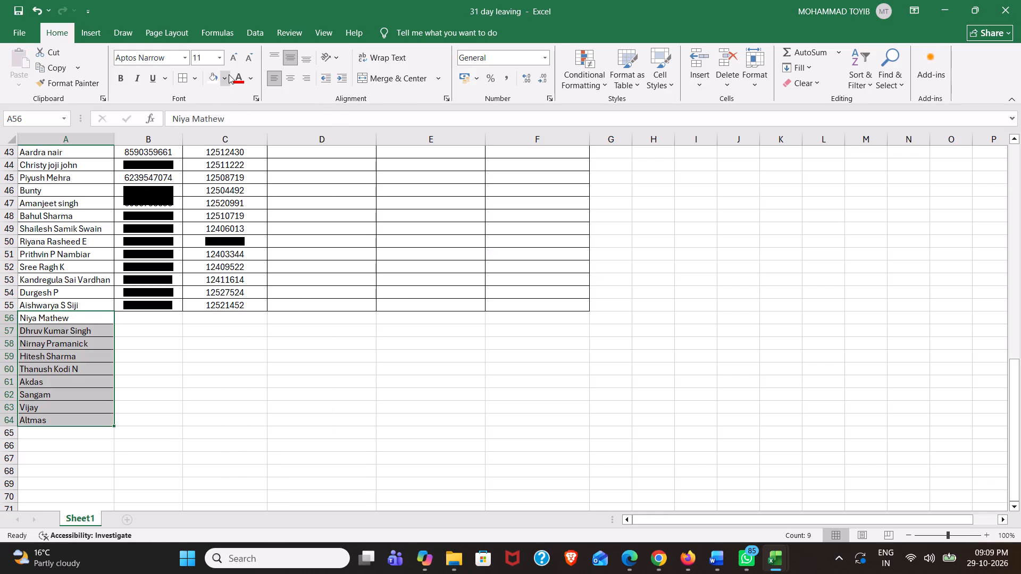
pyautogui.click(229, 74)
pyautogui.click(305, 138)
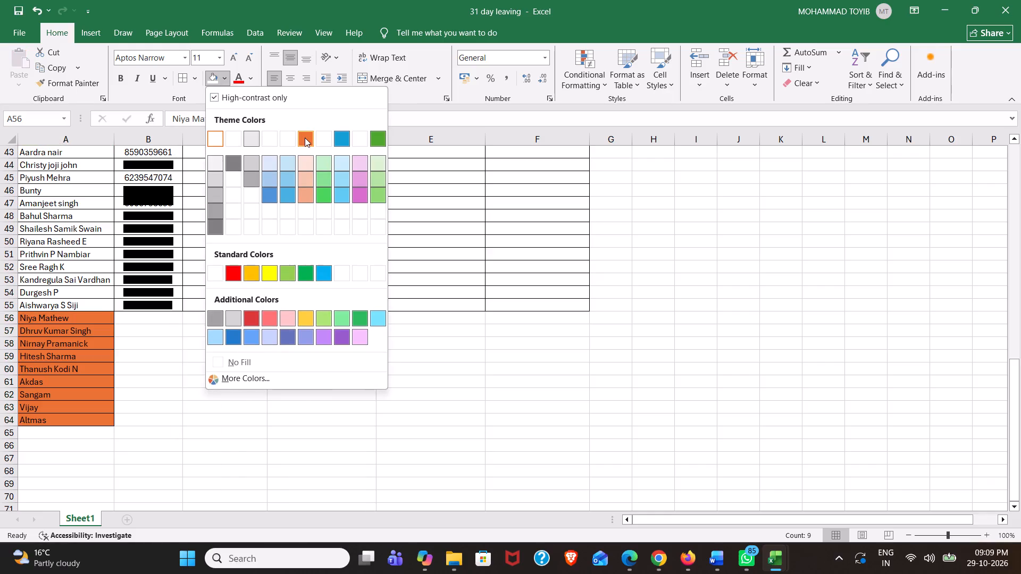
pyautogui.moveTo(337, 359); pyautogui.dragTo(338, 364)
# Review the extended BUS NO : 3 list from the first entry through the orange names.
pyautogui.scroll(8, 340, 367)
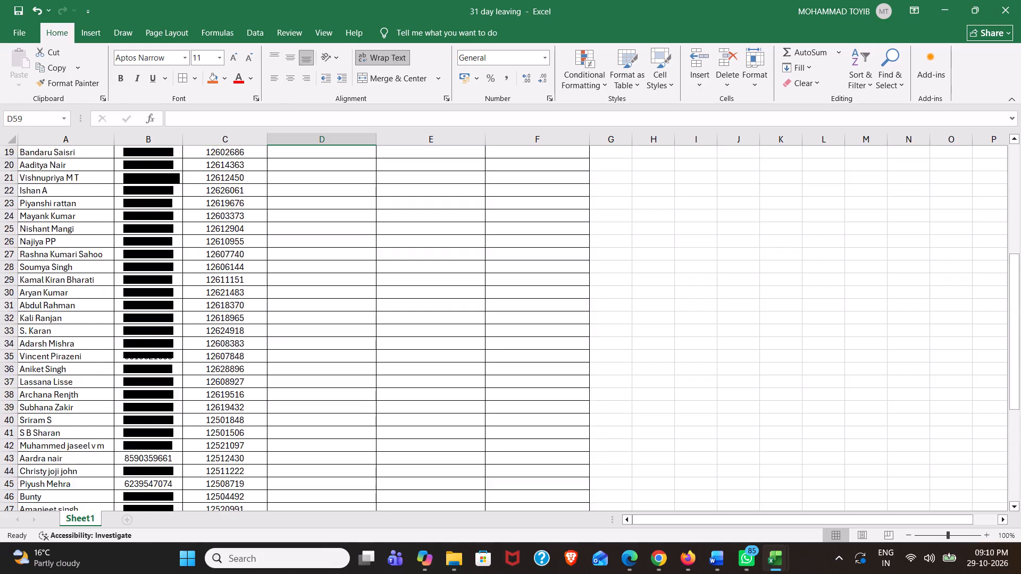
pyautogui.scroll(13, 340, 367)
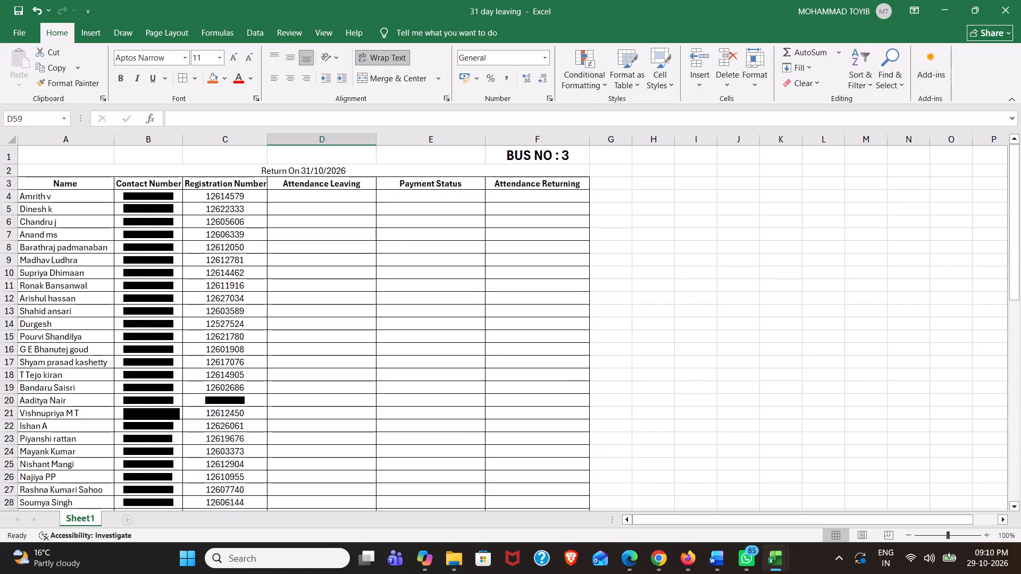
pyautogui.scroll(-13, 341, 367)
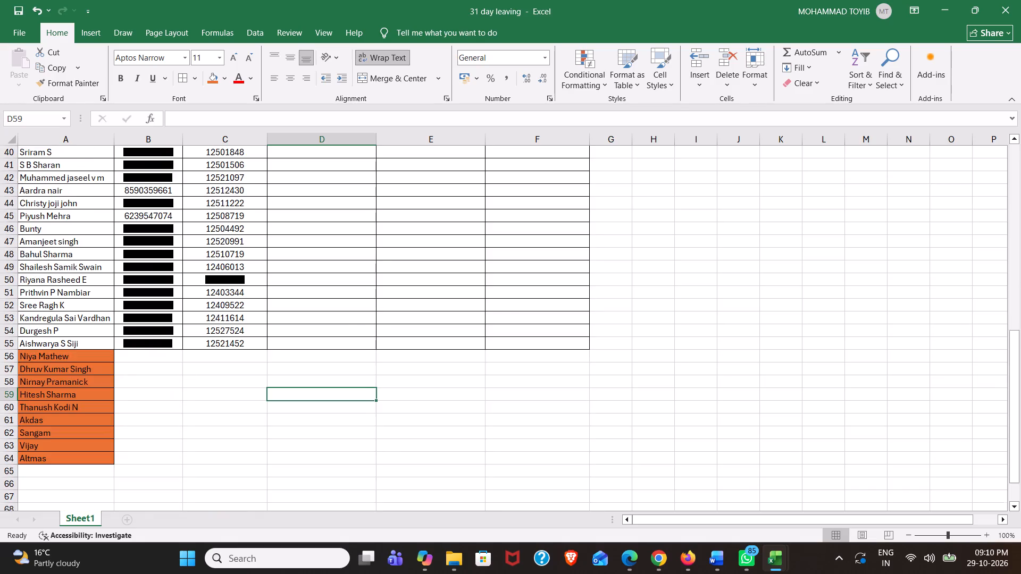
pyautogui.scroll(15, 341, 367)
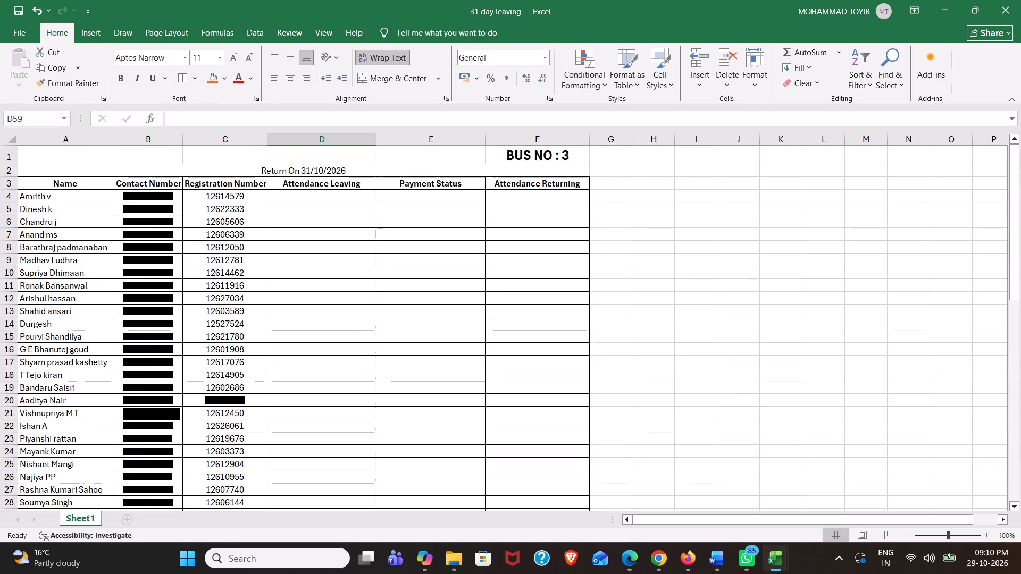
pyautogui.scroll(-2, 346, 372)
pyautogui.scroll(1, 346, 372)
pyautogui.scroll(-1, 346, 372)
pyautogui.scroll(1, 347, 373)
pyautogui.scroll(-4, 347, 379)
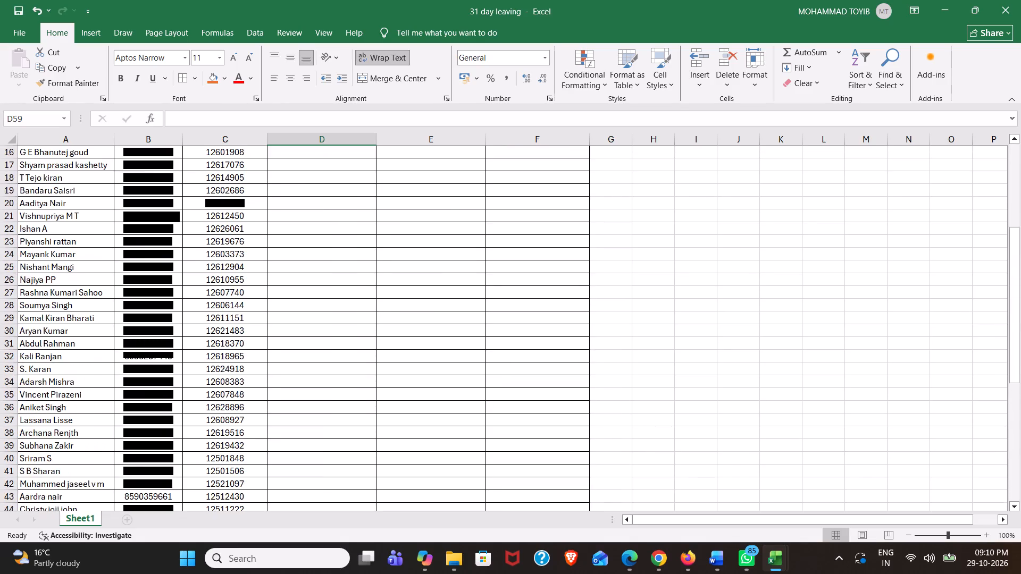
pyautogui.scroll(9, 347, 379)
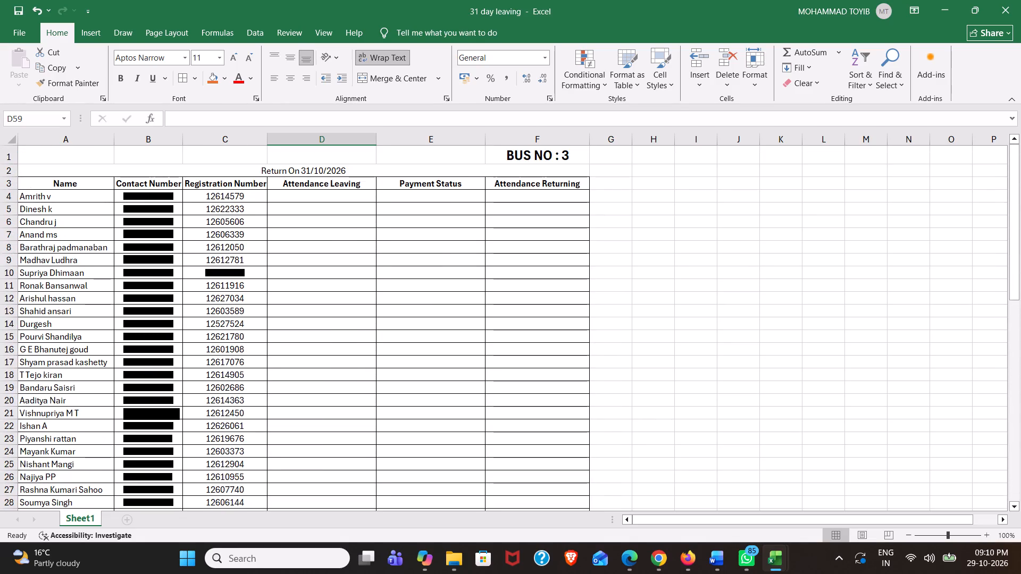
pyautogui.scroll(-3, 353, 386)
pyautogui.scroll(1, 353, 386)
pyautogui.scroll(-2, 353, 386)
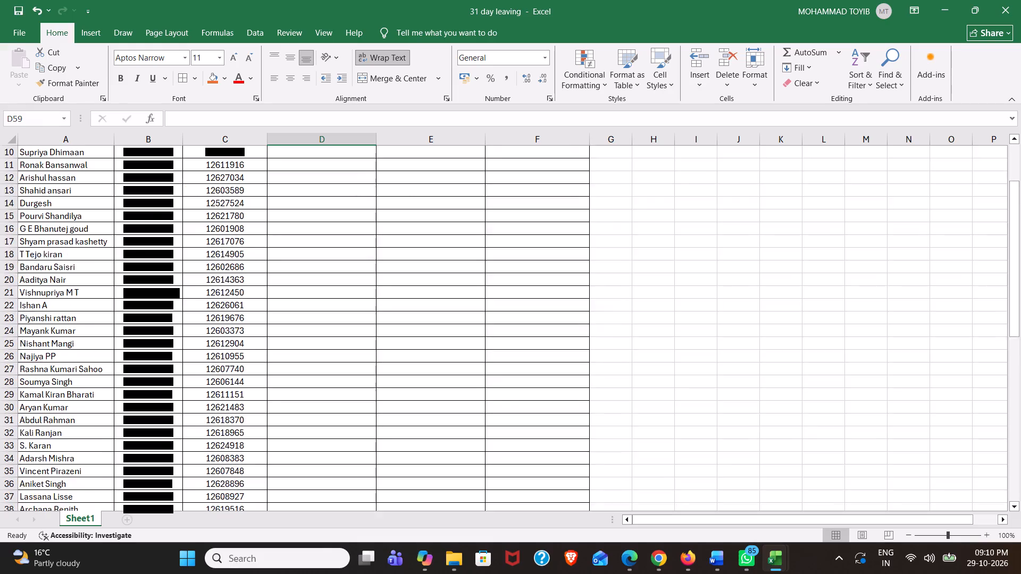
pyautogui.scroll(-5, 353, 386)
pyautogui.scroll(1, 353, 387)
pyautogui.scroll(-6, 353, 387)
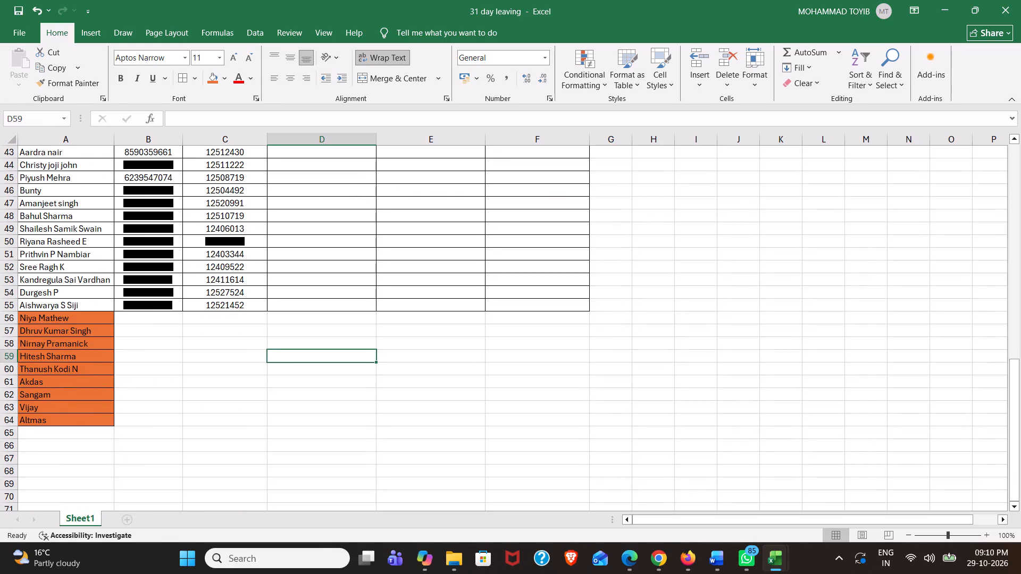
pyautogui.click(197, 419)
# Place a count of all names in A4:A64 of the BUS NO : 3 list directly below them in A65.
pyautogui.scroll(2, 215, 419)
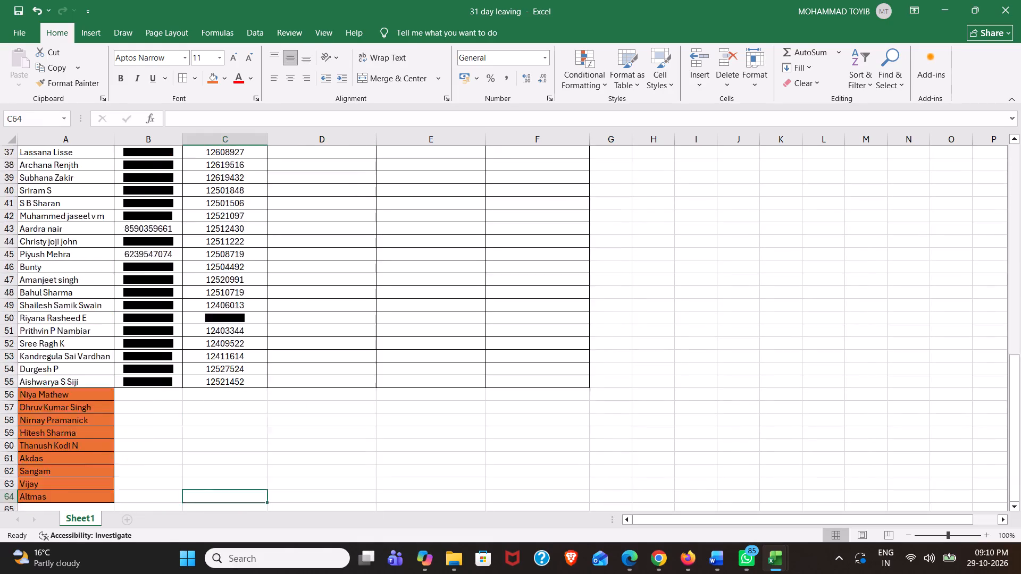
pyautogui.scroll(17, 215, 419)
pyautogui.moveTo(74, 197); pyautogui.dragTo(74, 206)
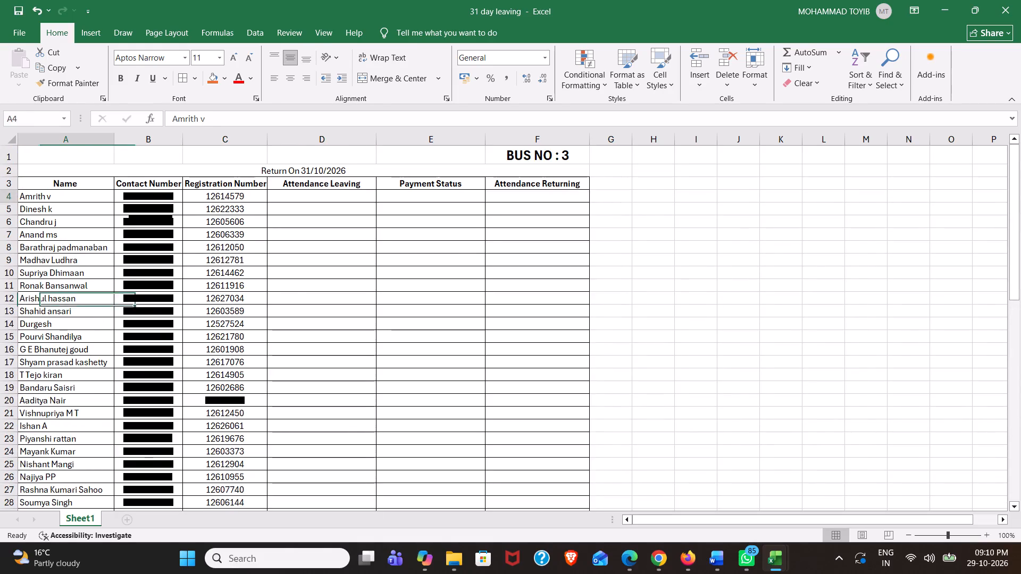
pyautogui.moveTo(74, 206); pyautogui.dragTo(90, 498)
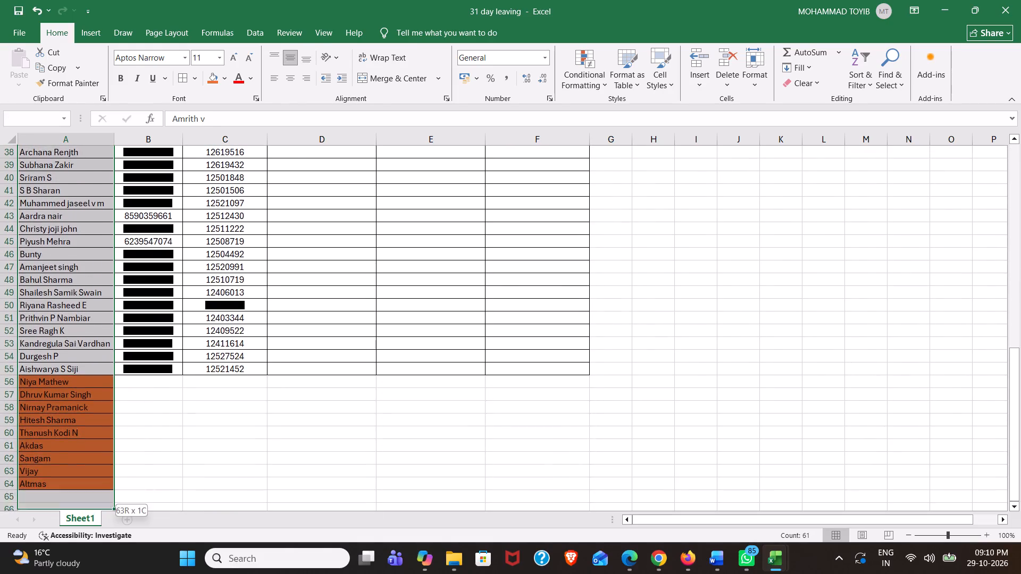
pyautogui.moveTo(90, 498); pyautogui.dragTo(95, 486)
pyautogui.click(121, 500)
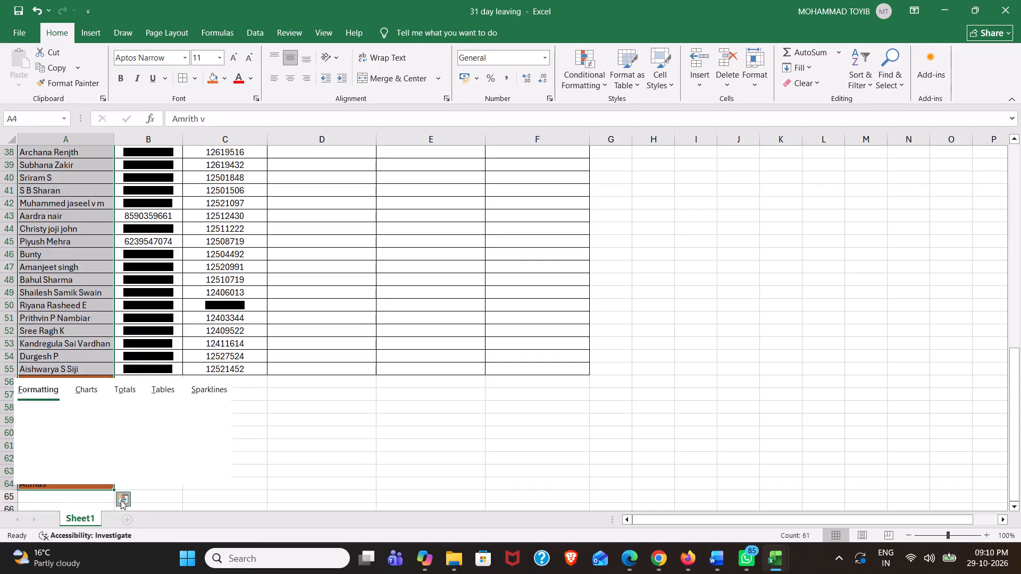
pyautogui.click(120, 389)
pyautogui.click(52, 421)
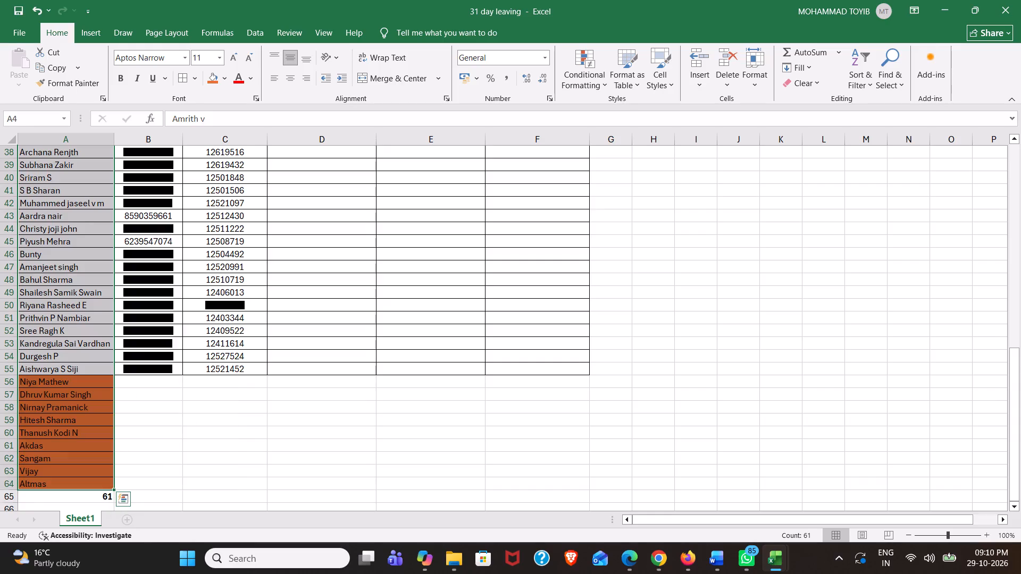
pyautogui.scroll(-3, 207, 441)
pyautogui.click(206, 437)
# Review the whole BUS NO : 3 list again, from the first entry to the count below the orange names.
pyautogui.scroll(10, 167, 425)
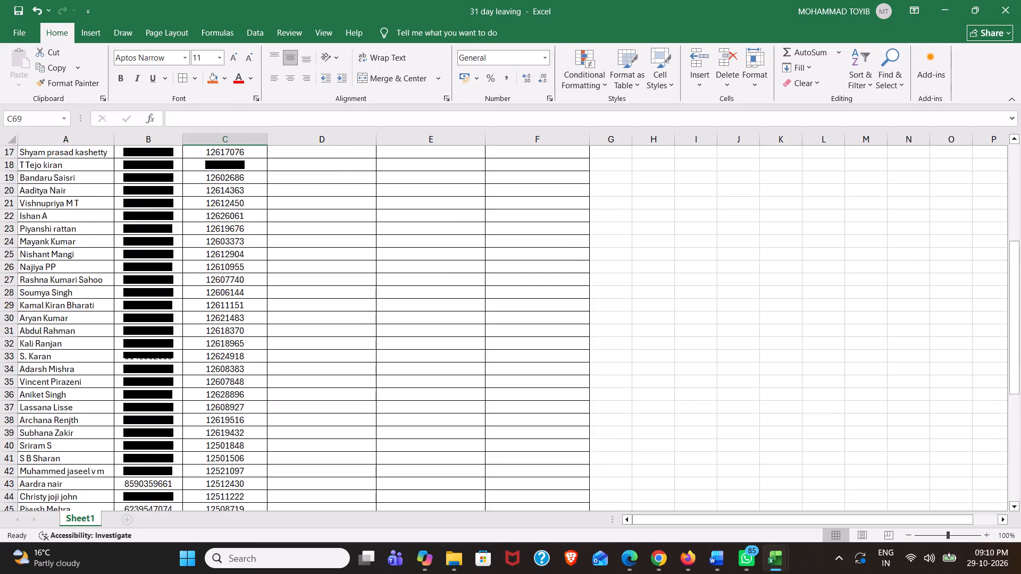
pyautogui.scroll(10, 166, 423)
pyautogui.scroll(-5, 163, 417)
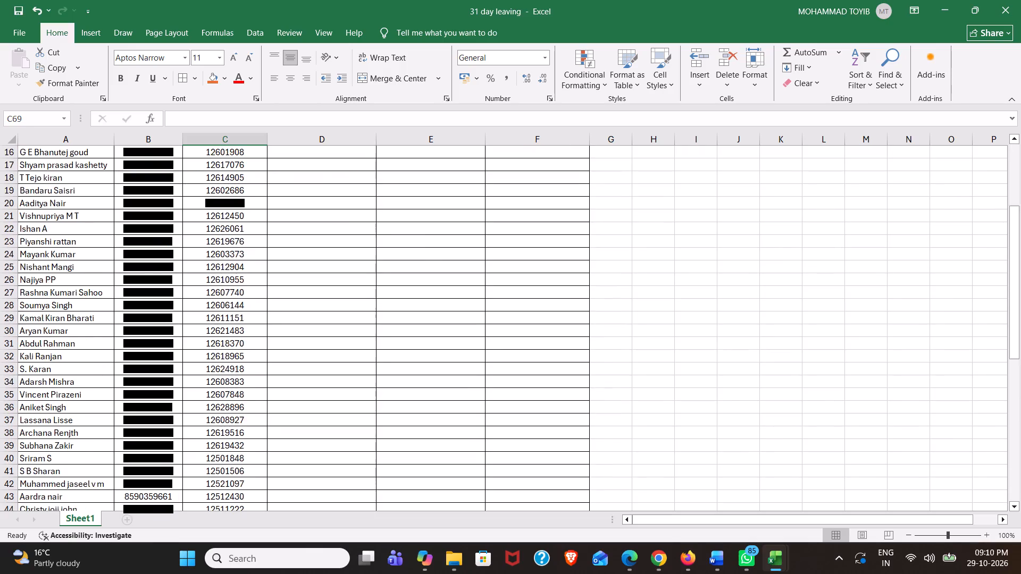
pyautogui.scroll(-1, 163, 417)
pyautogui.scroll(1, 163, 417)
pyautogui.scroll(-11, 163, 417)
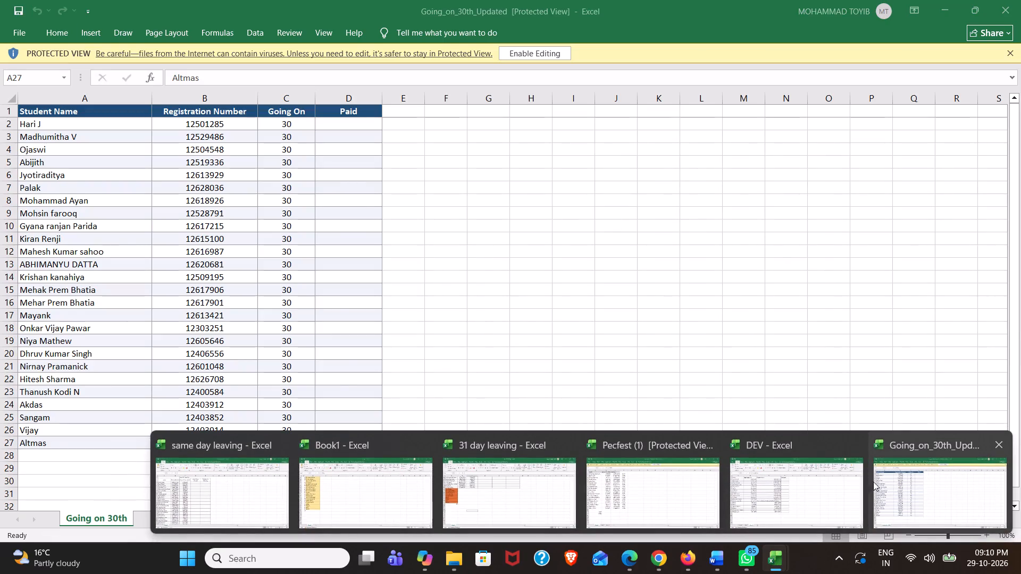
# Switch to the same day leaving workbook and review its Return On Same Day list from the first to the last student.
pyautogui.click(197, 486)
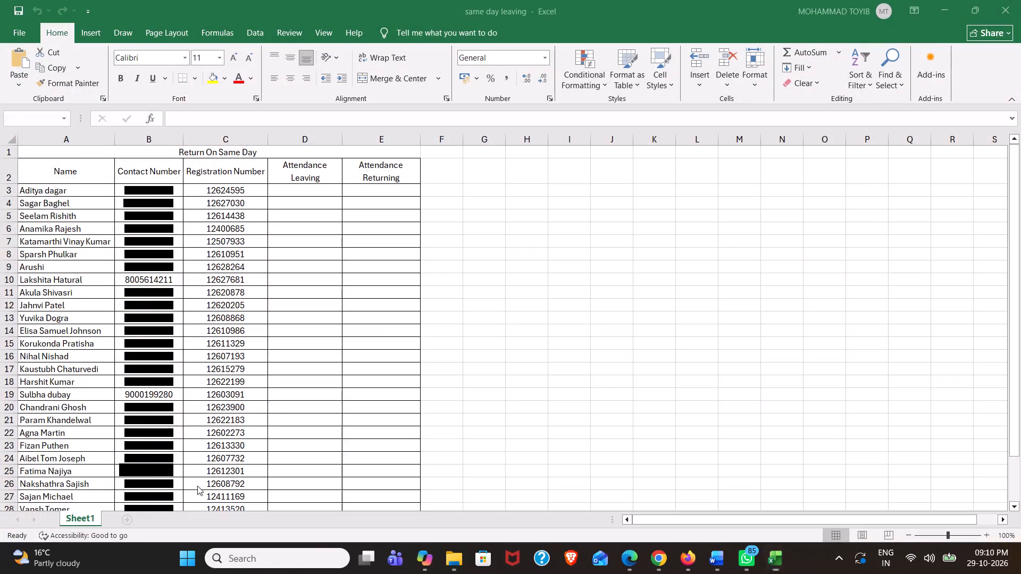
pyautogui.scroll(-3, 341, 429)
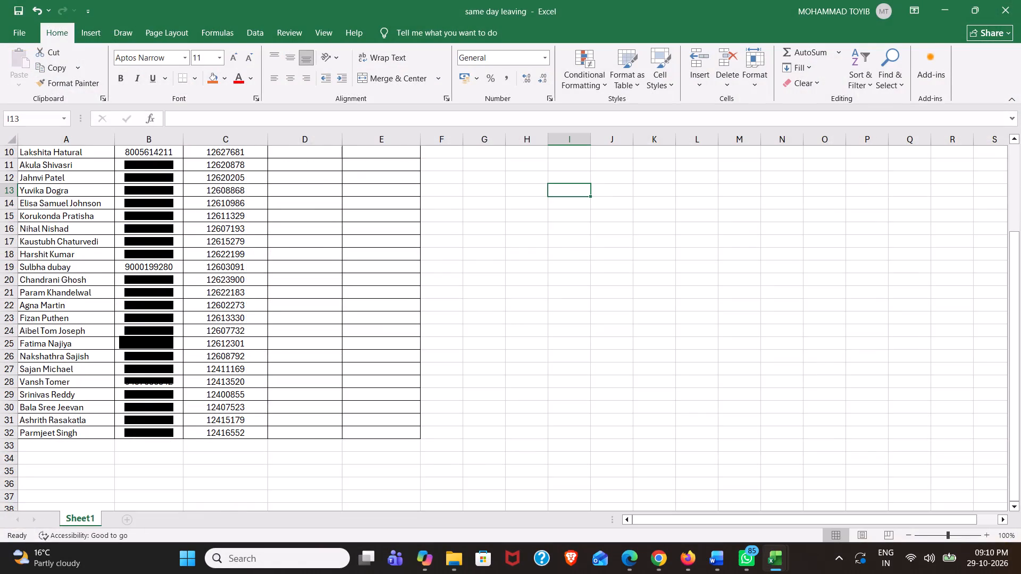
pyautogui.scroll(6, 345, 429)
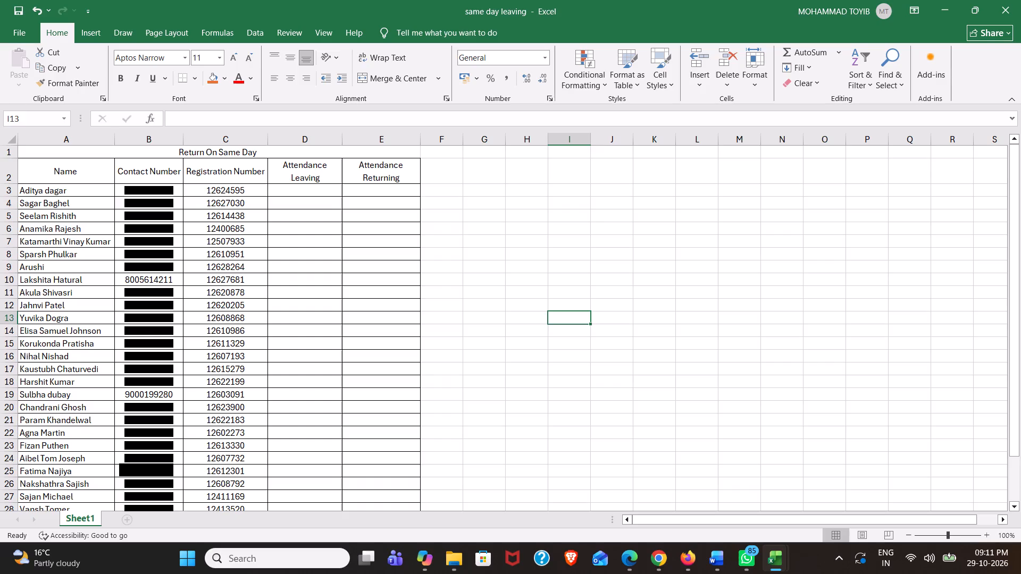
pyautogui.scroll(-4, 345, 429)
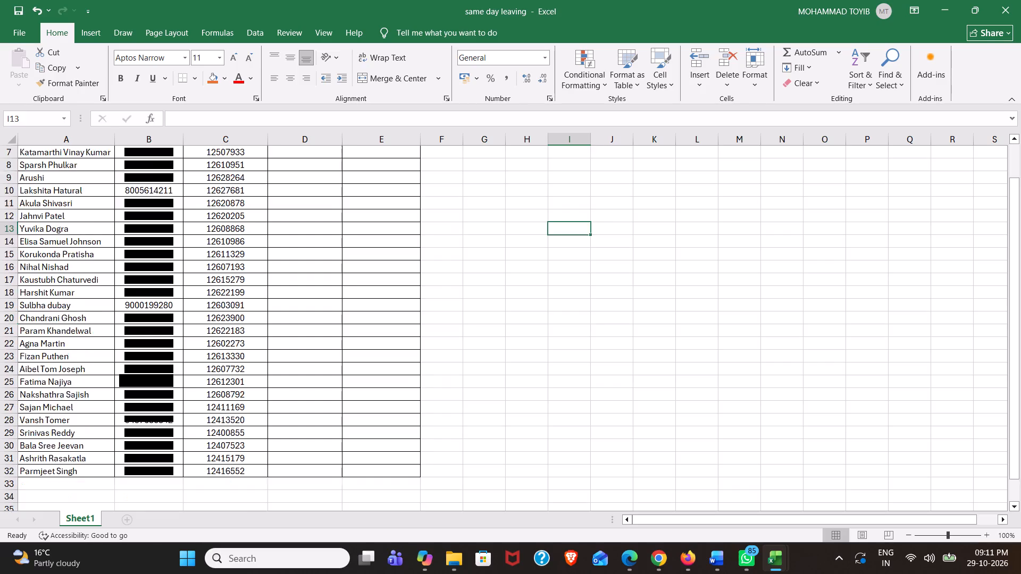
pyautogui.scroll(-2, 349, 432)
pyautogui.scroll(6, 359, 437)
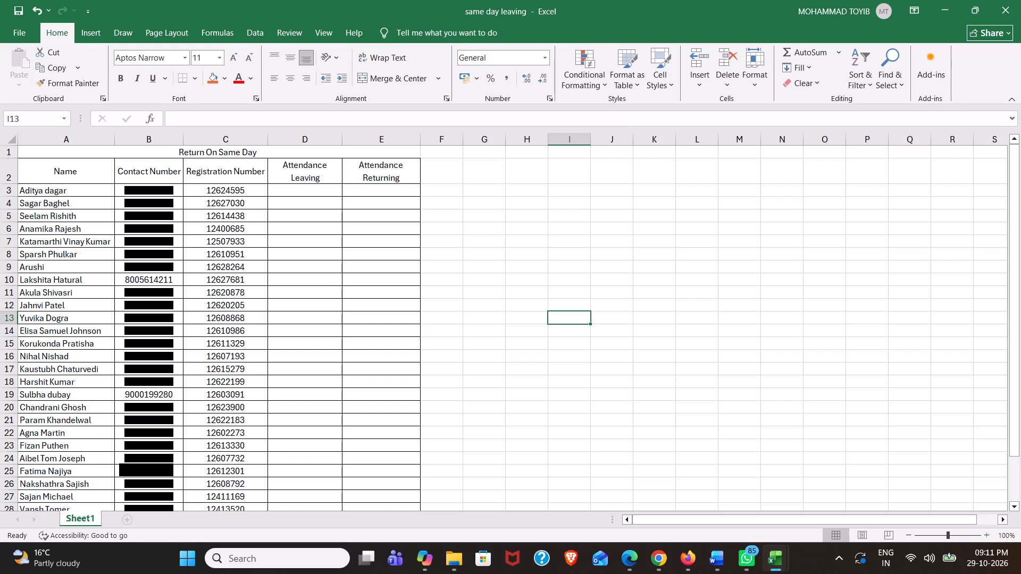
pyautogui.scroll(-4, 362, 437)
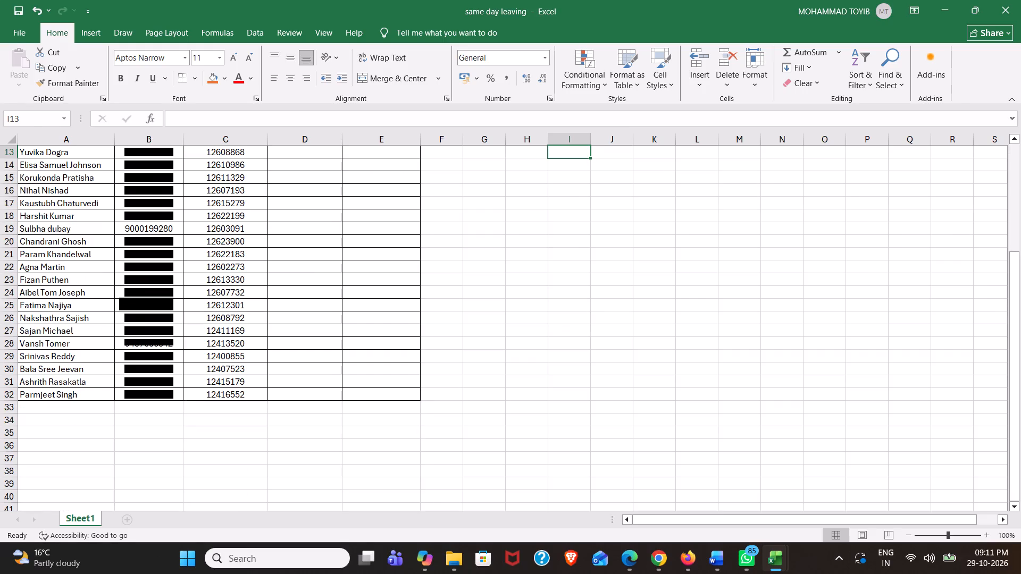
# Enter the placeholder X directly below the last student in the Name column and fill it through A33:A35.
pyautogui.moveTo(74, 408); pyautogui.dragTo(81, 432)
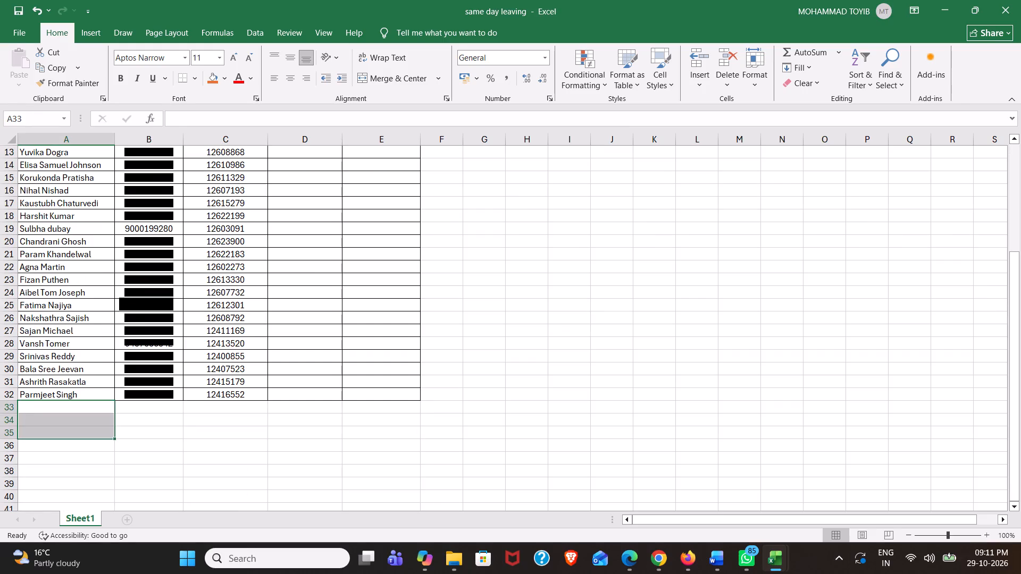
pyautogui.press('x')
pyautogui.click(105, 411)
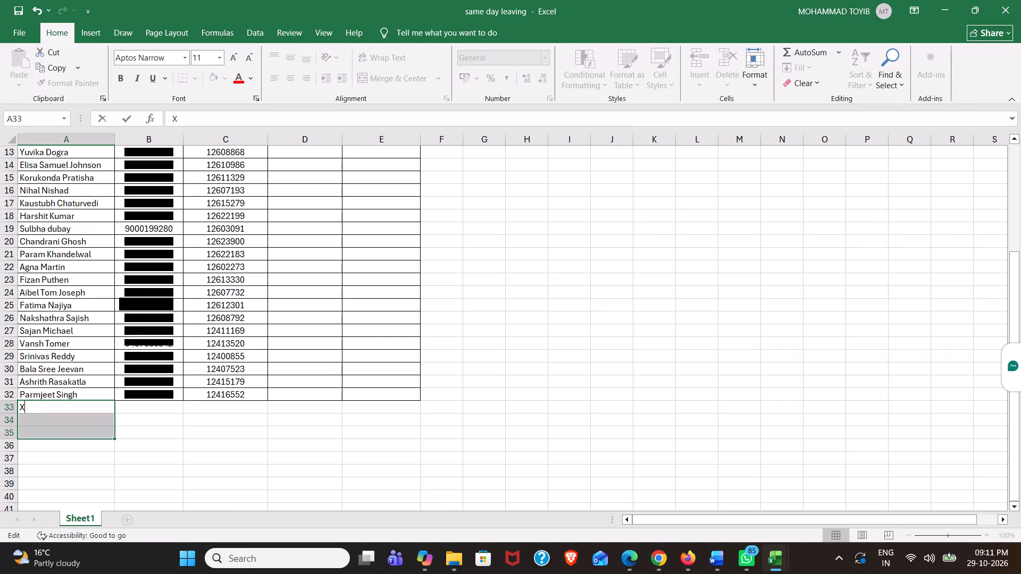
pyautogui.click(105, 407)
pyautogui.click(150, 418)
pyautogui.click(107, 407)
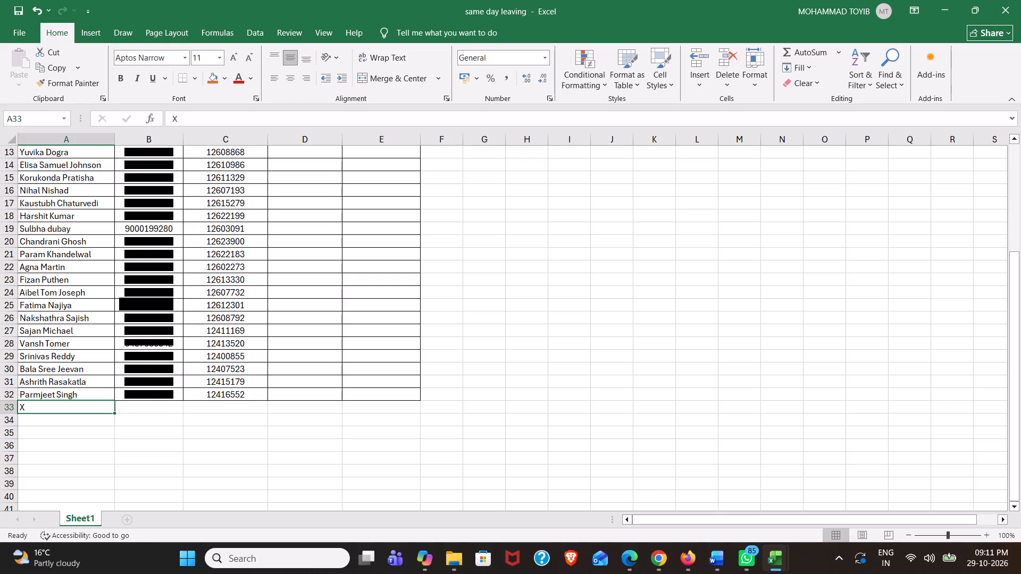
pyautogui.moveTo(114, 413); pyautogui.dragTo(114, 437)
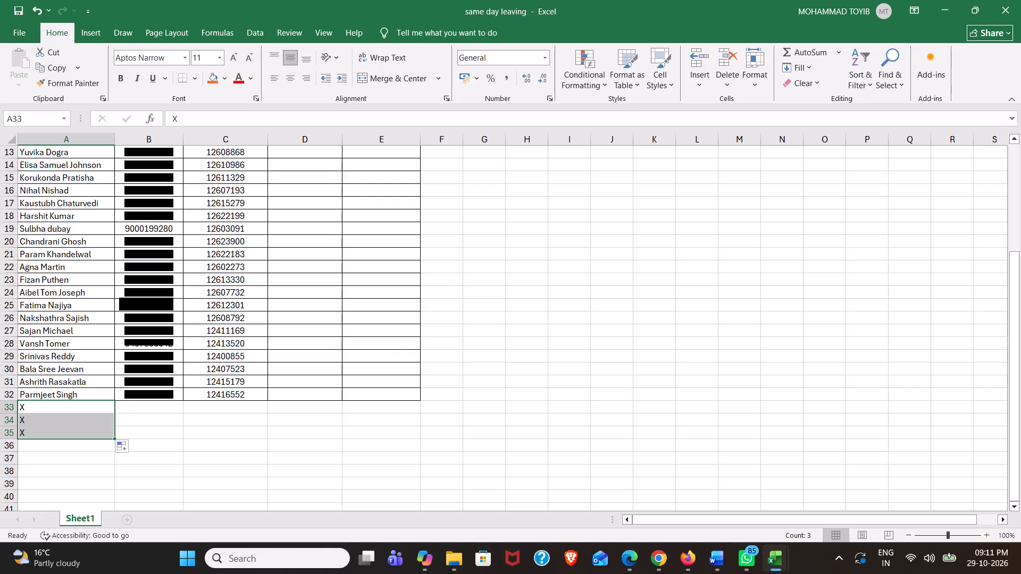
# Review the Return On Same Day list from the header rows through the X placeholder rows.
pyautogui.scroll(10, 521, 416)
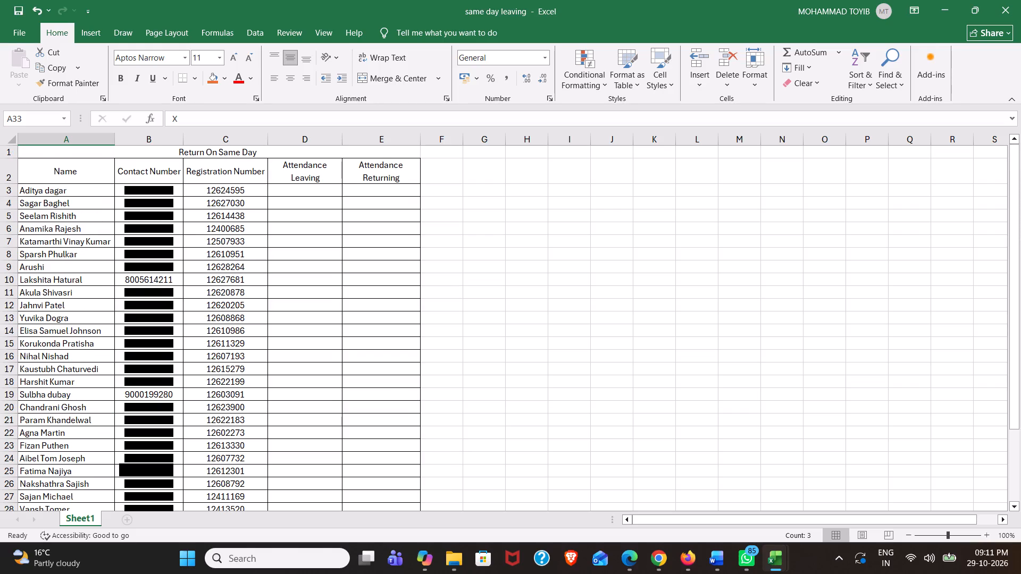
pyautogui.scroll(-6, 527, 424)
pyautogui.scroll(3, 528, 424)
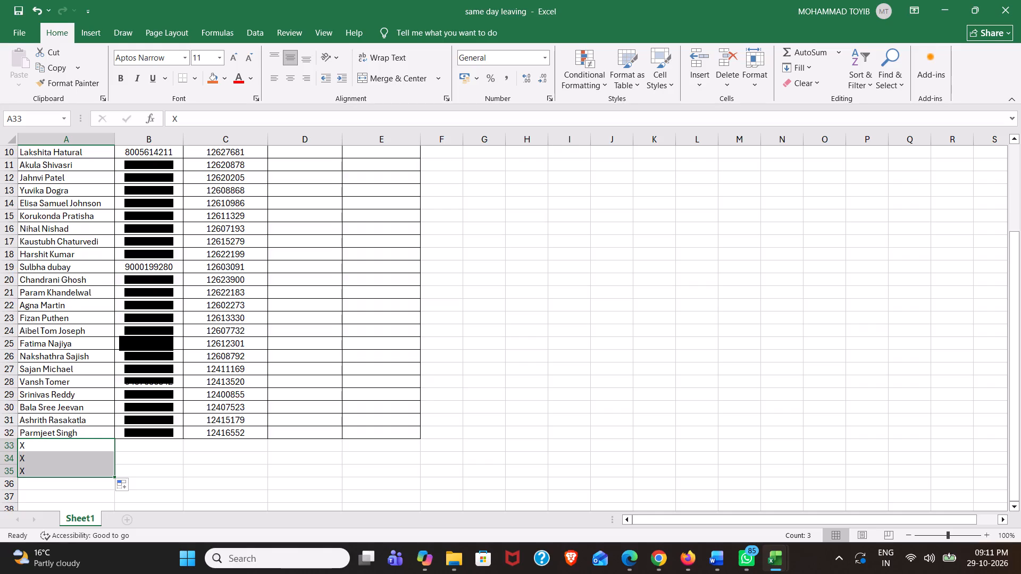
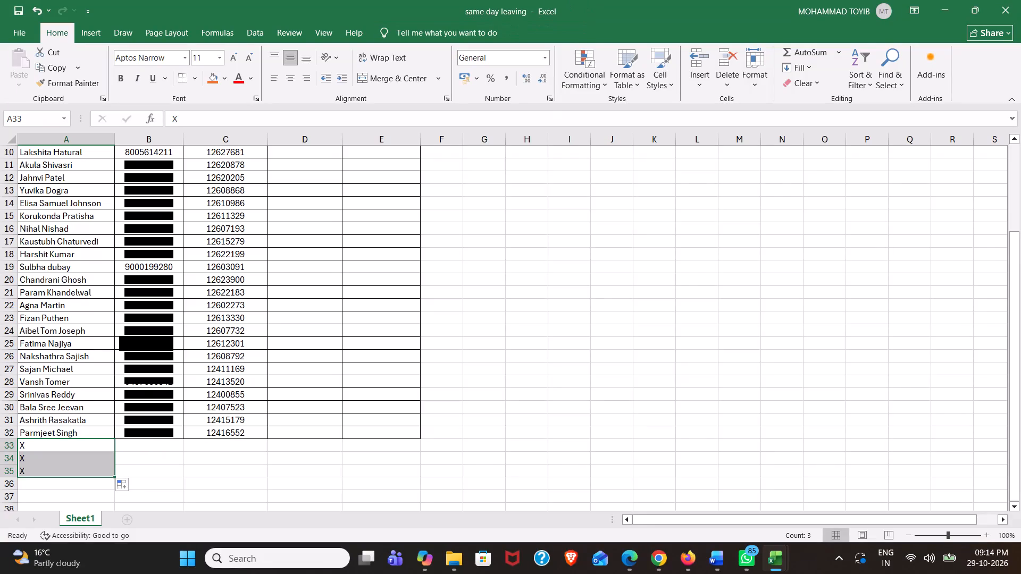
# Clear the Name column entries in A25:A33 of the Return On Same Day list, including the first X placeholder.
pyautogui.scroll(5, 44, 332)
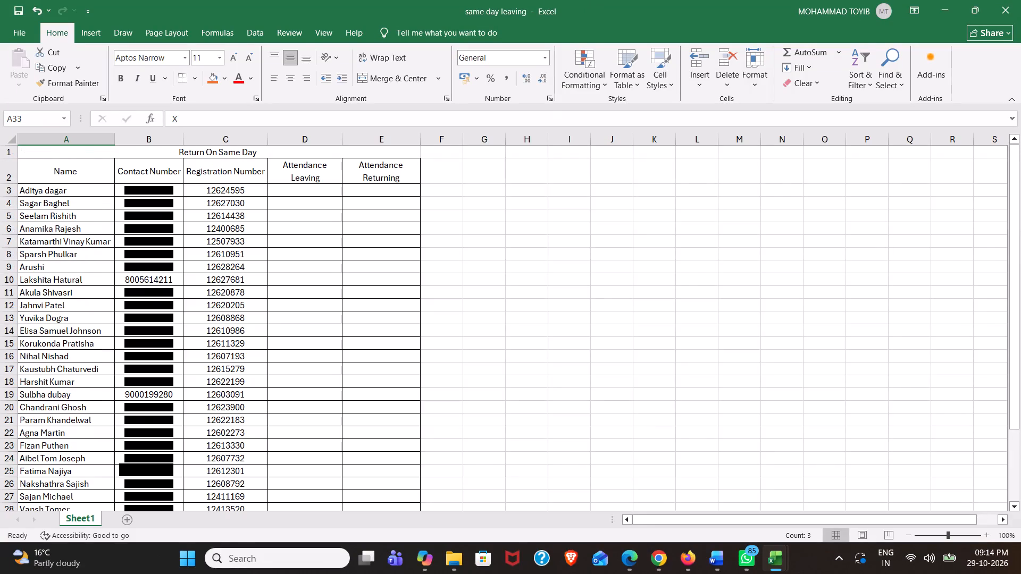
pyautogui.scroll(-3, 44, 332)
pyautogui.moveTo(52, 343); pyautogui.dragTo(57, 356)
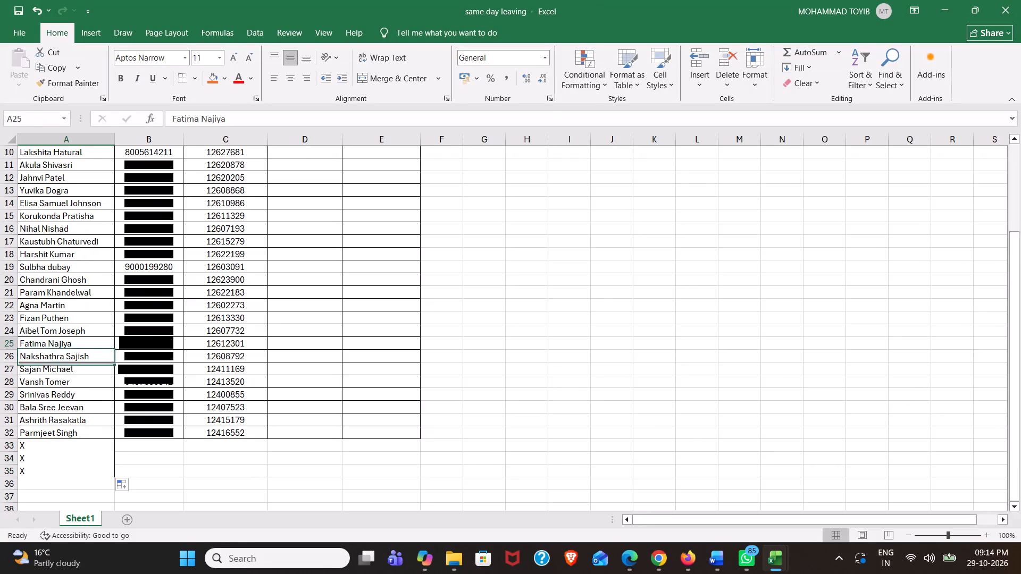
pyautogui.moveTo(57, 356); pyautogui.dragTo(78, 444)
pyautogui.press('Delete')
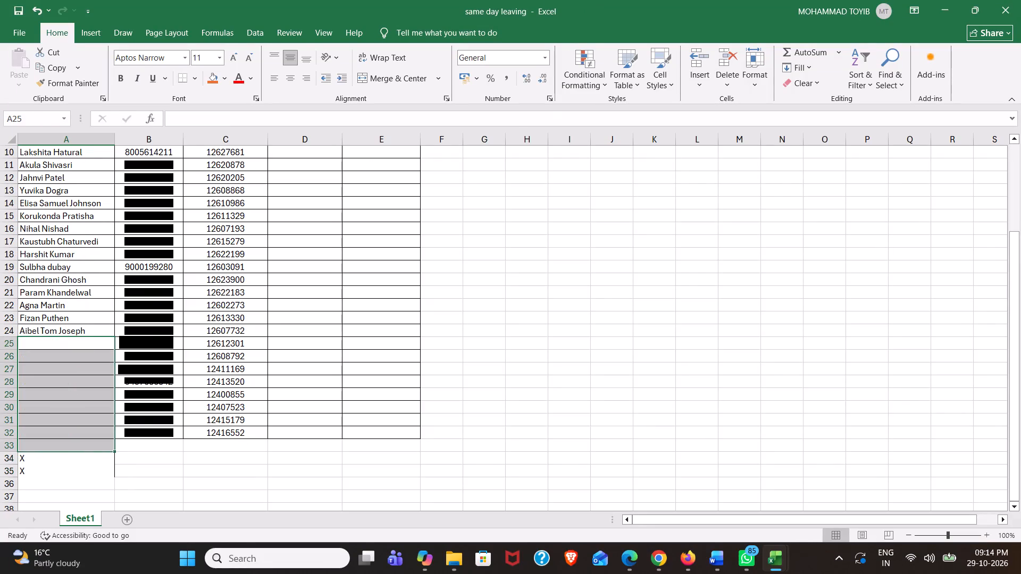
# Add a Count total for the names in A3:A24 in the cell directly below them.
pyautogui.scroll(5, 81, 284)
pyautogui.moveTo(77, 190); pyautogui.dragTo(96, 440)
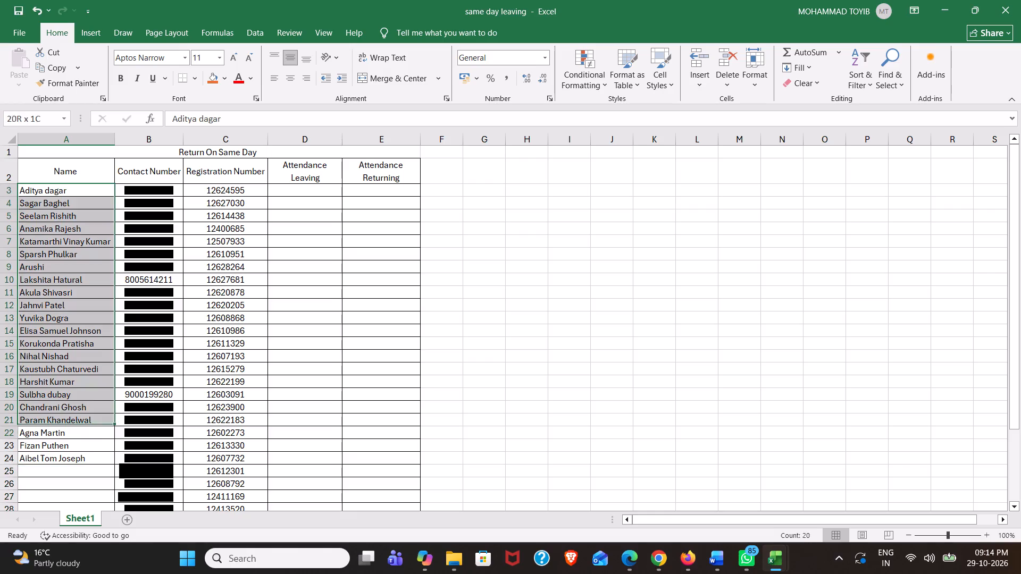
pyautogui.moveTo(96, 440); pyautogui.dragTo(99, 463)
pyautogui.click(130, 474)
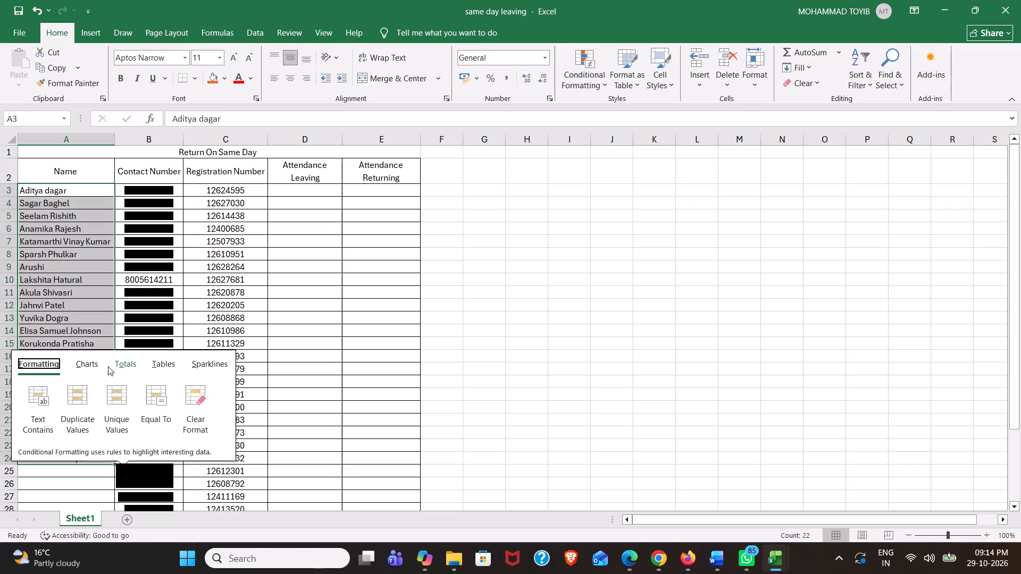
pyautogui.click(101, 362)
pyautogui.click(118, 365)
pyautogui.click(51, 400)
pyautogui.scroll(-2, 179, 402)
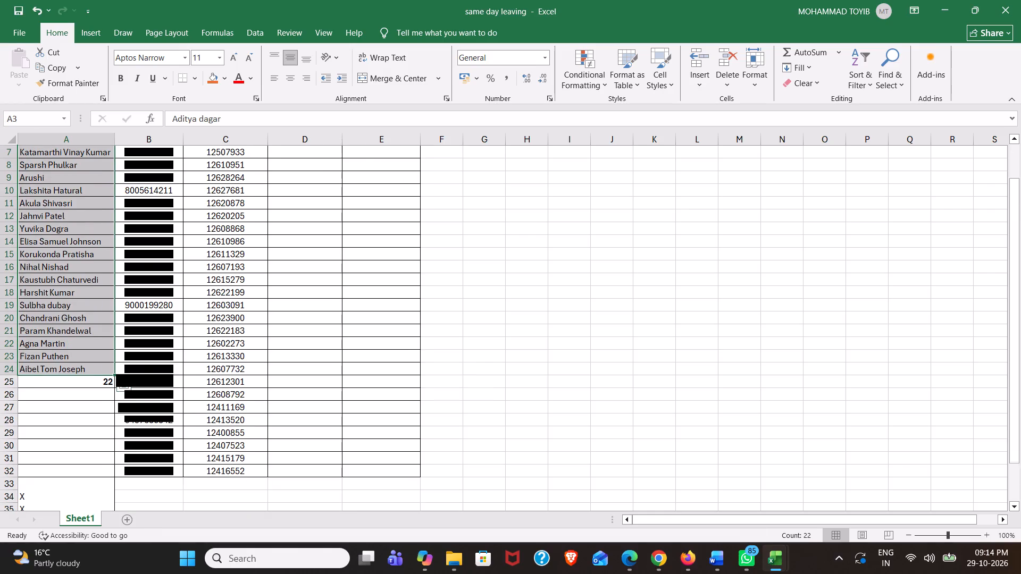
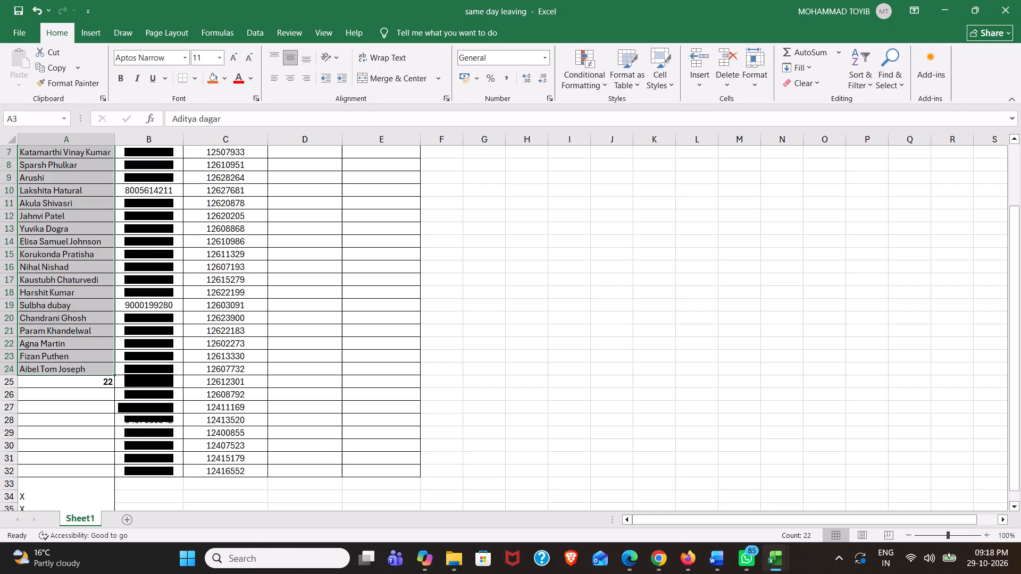
# Undo the Count total and the clearing of the Name column entries in A25:A33.
pyautogui.hotkey('ctrl', 'z')
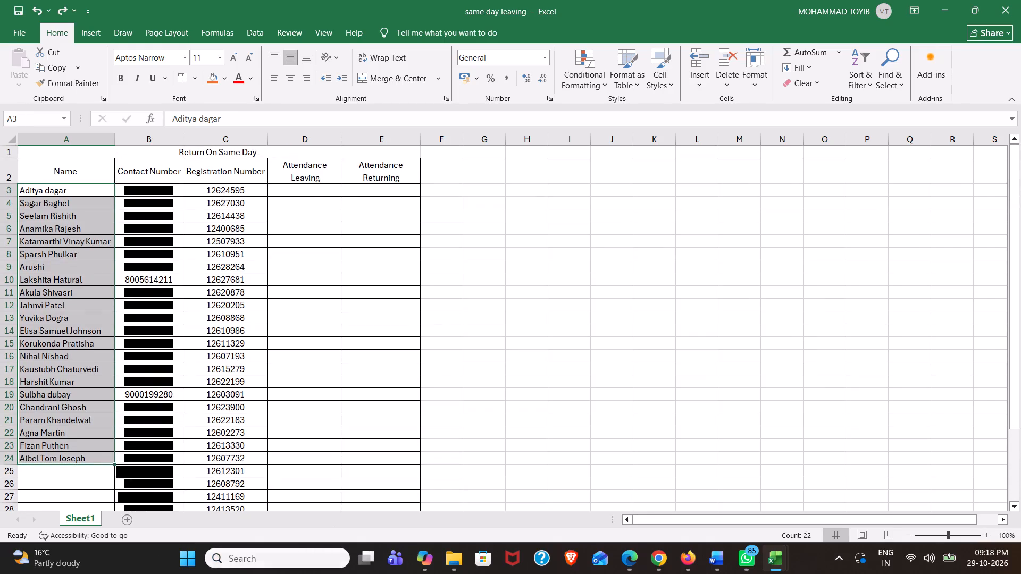
pyautogui.hotkey('ctrl', 'z')
pyautogui.click(452, 430)
# Clear the Name column entries in A26:A33, including the first X placeholder.
pyautogui.scroll(-4, 379, 436)
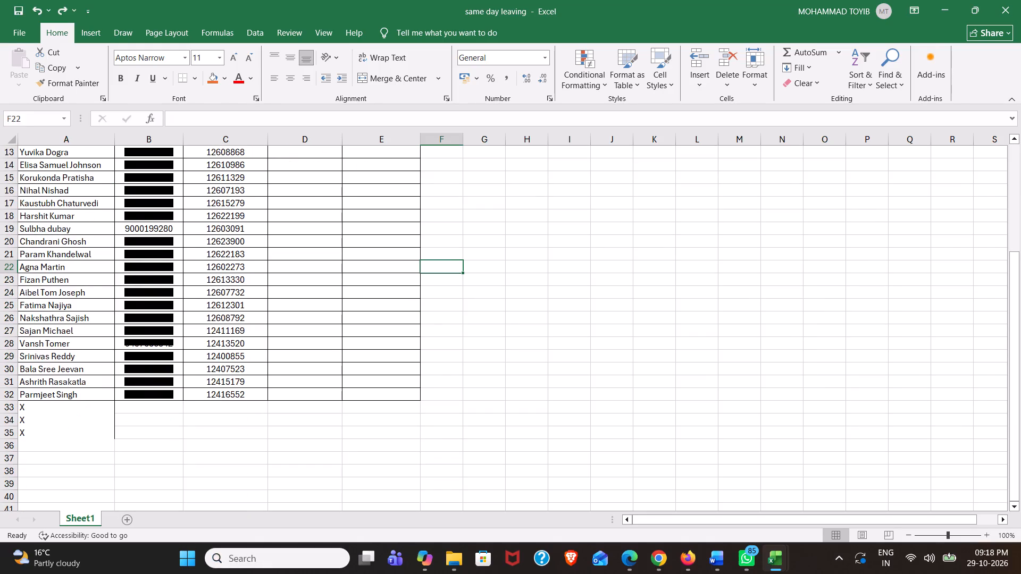
pyautogui.moveTo(78, 317); pyautogui.dragTo(73, 402)
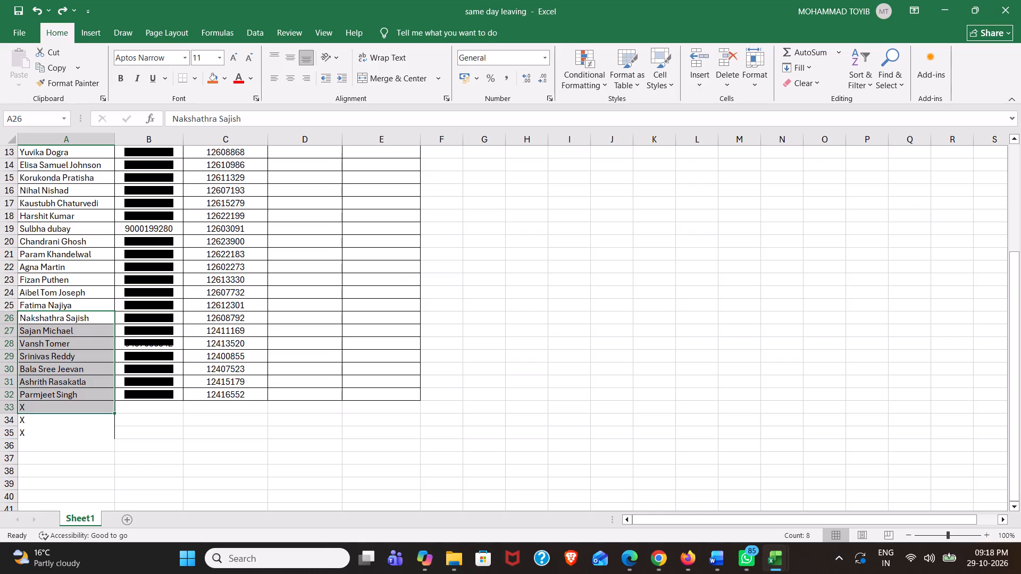
pyautogui.press('Delete')
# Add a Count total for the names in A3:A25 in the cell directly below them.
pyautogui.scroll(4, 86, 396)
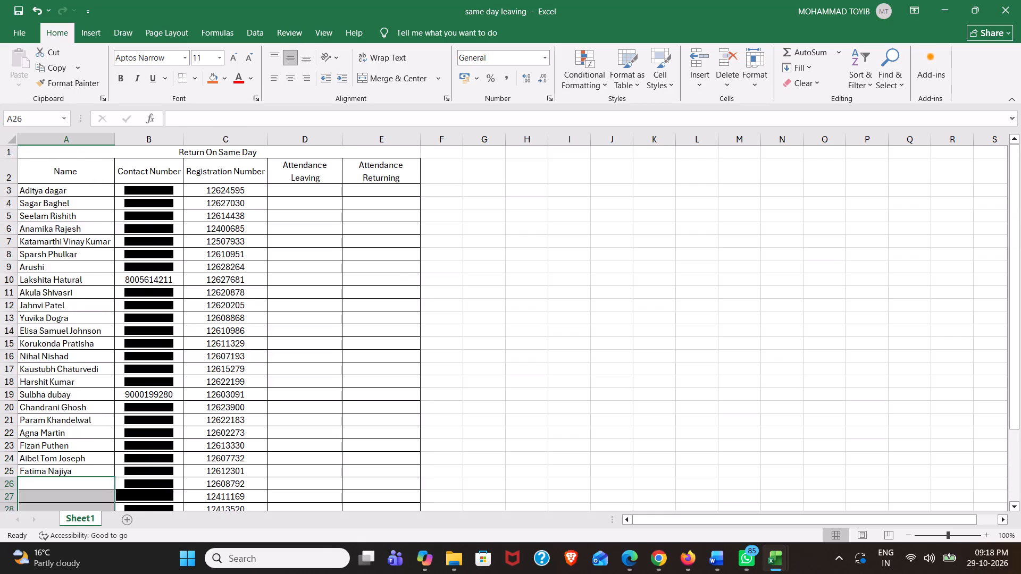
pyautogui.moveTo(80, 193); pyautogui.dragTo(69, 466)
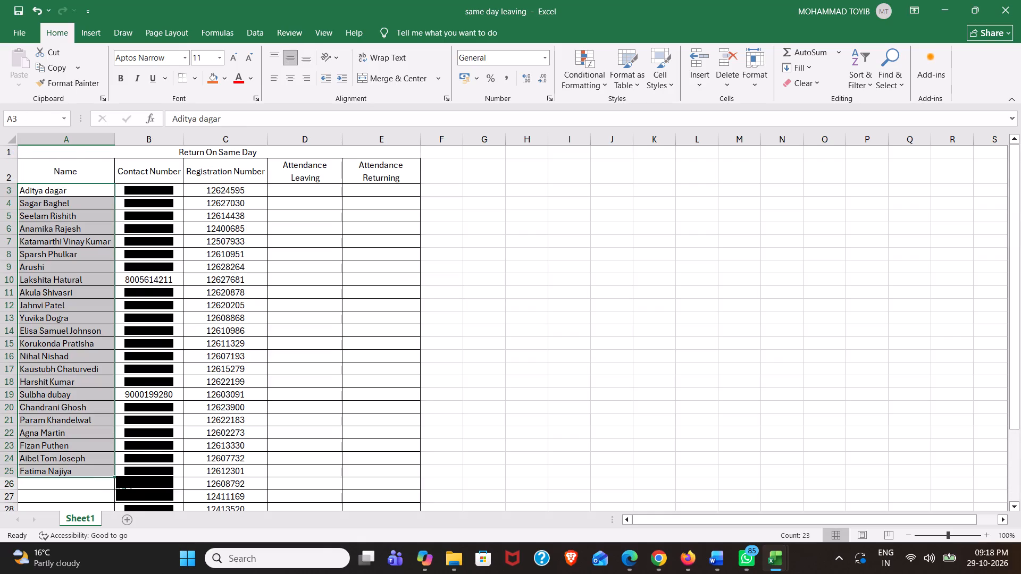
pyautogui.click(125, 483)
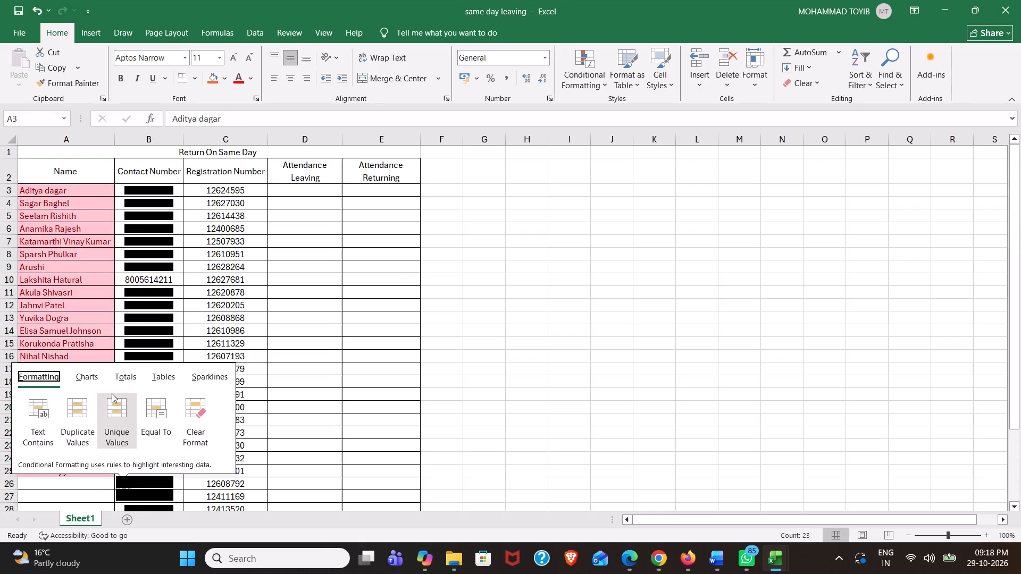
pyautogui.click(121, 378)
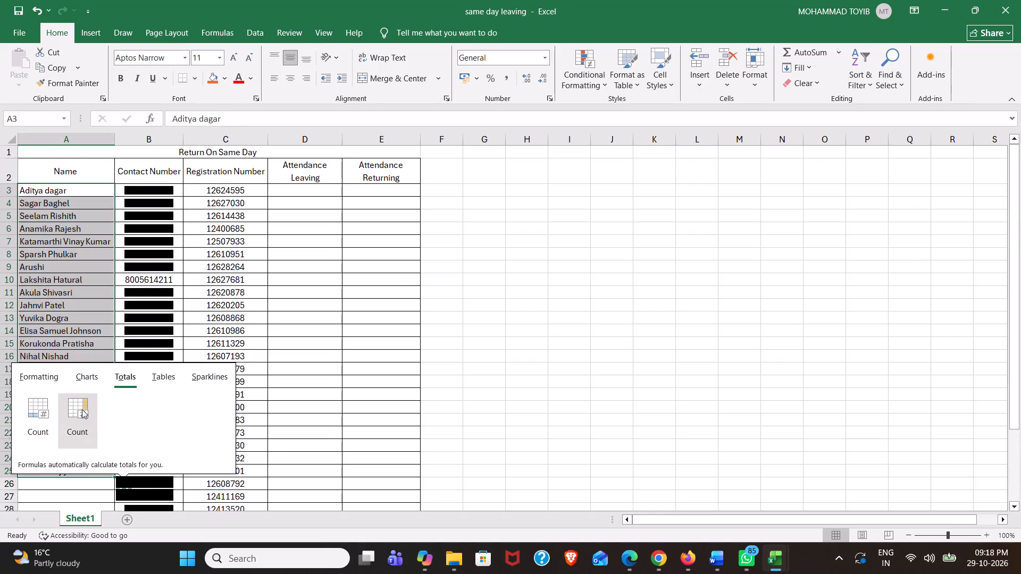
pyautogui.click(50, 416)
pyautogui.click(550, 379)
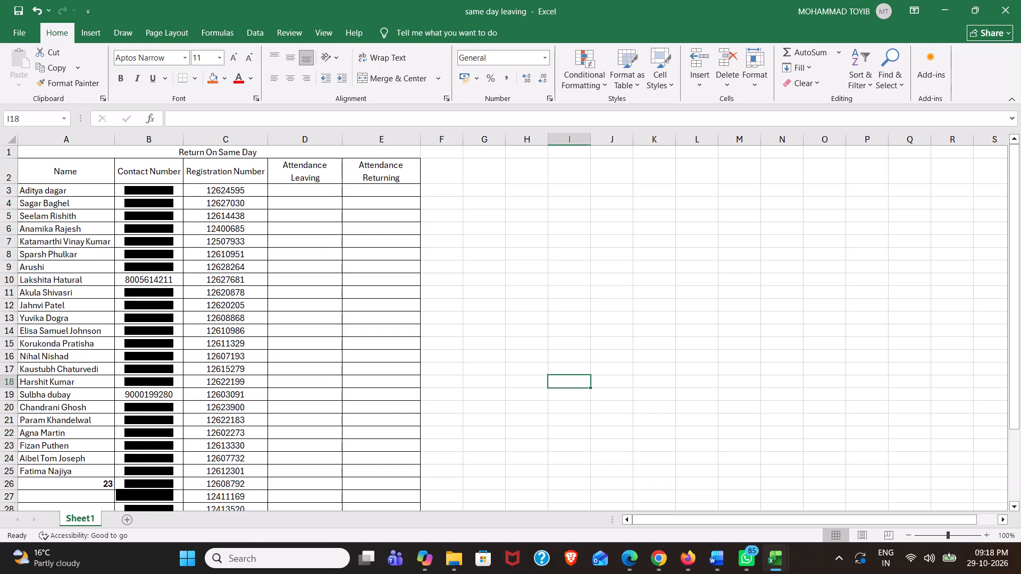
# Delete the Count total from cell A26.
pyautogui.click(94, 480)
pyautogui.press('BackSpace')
# Fill the empty Name column cells A26:A33 with orange.
pyautogui.scroll(-1, 113, 467)
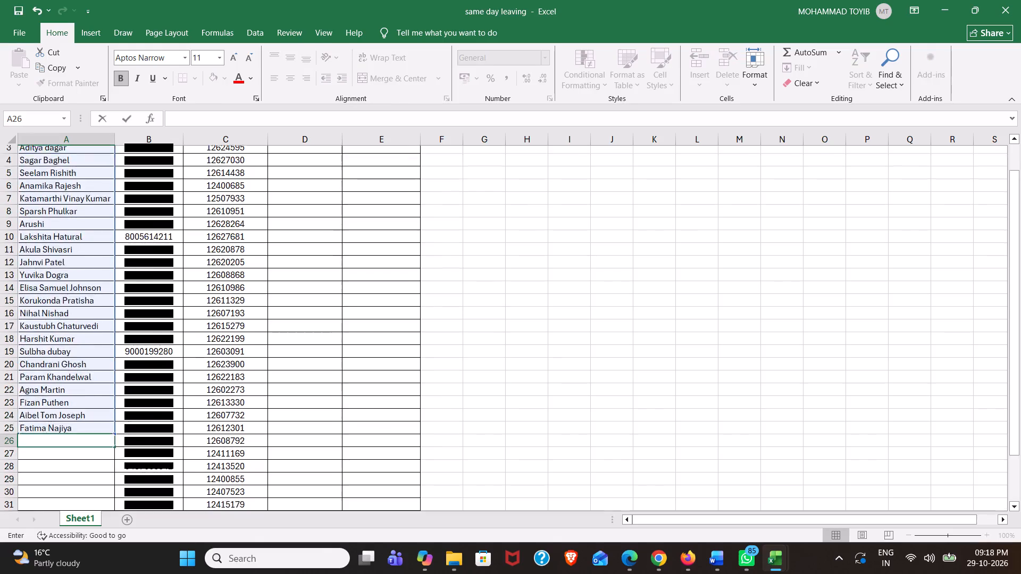
pyautogui.scroll(-1, 105, 469)
pyautogui.click(96, 438)
pyautogui.click(90, 398)
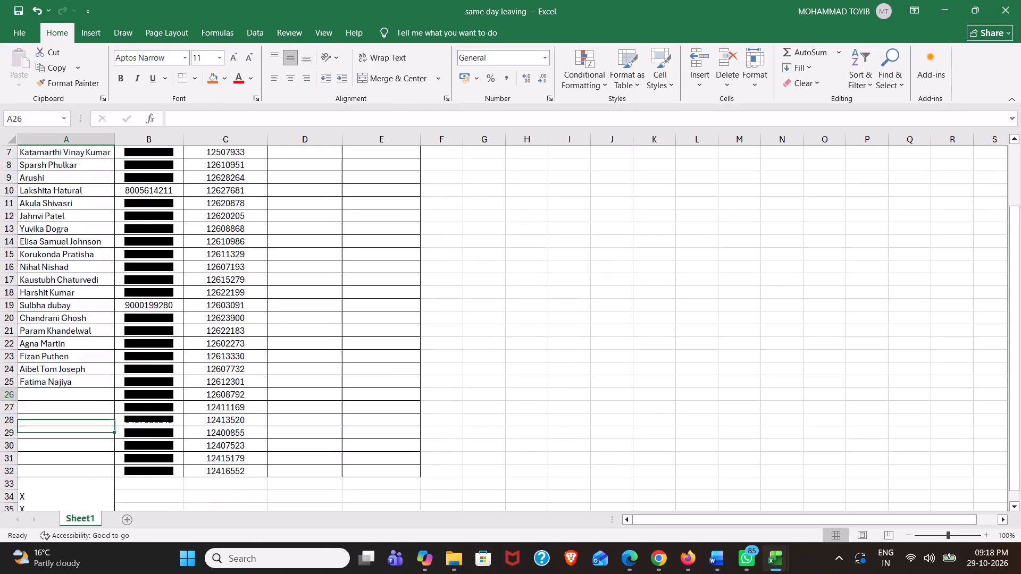
pyautogui.keyDown('ctrl'); pyautogui.click(91, 411); pyautogui.keyUp('ctrl')
pyautogui.keyDown('ctrl'); pyautogui.click(97, 424); pyautogui.keyUp('ctrl')
pyautogui.keyDown('ctrl'); pyautogui.click(101, 431); pyautogui.keyUp('ctrl')
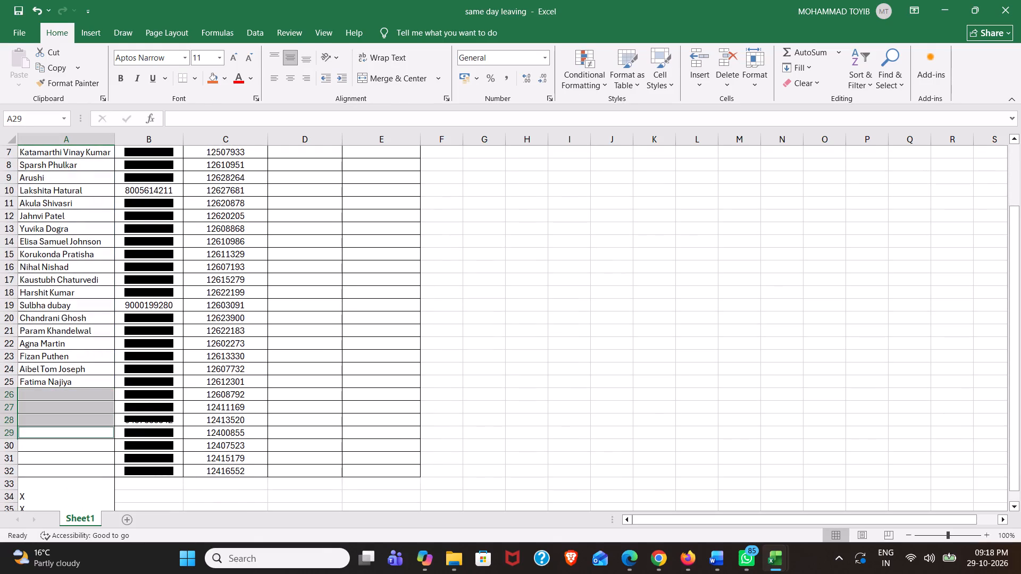
pyautogui.keyDown('ctrl'); pyautogui.click(102, 449); pyautogui.keyUp('ctrl')
pyautogui.keyDown('ctrl'); pyautogui.click(103, 455); pyautogui.keyUp('ctrl')
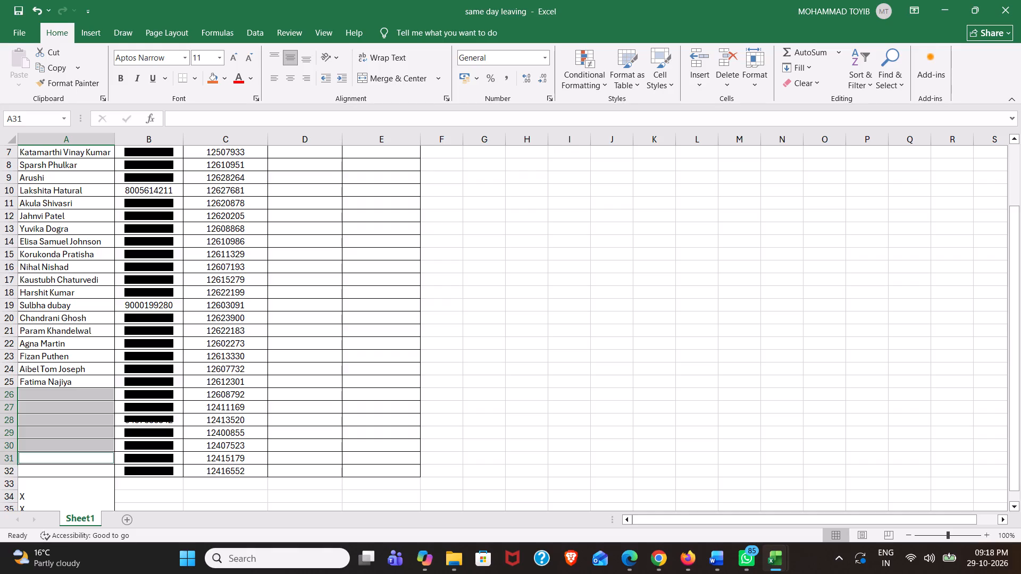
pyautogui.keyDown('ctrl'); pyautogui.click(101, 474); pyautogui.keyUp('ctrl')
pyautogui.keyDown('ctrl'); pyautogui.click(101, 485); pyautogui.keyUp('ctrl')
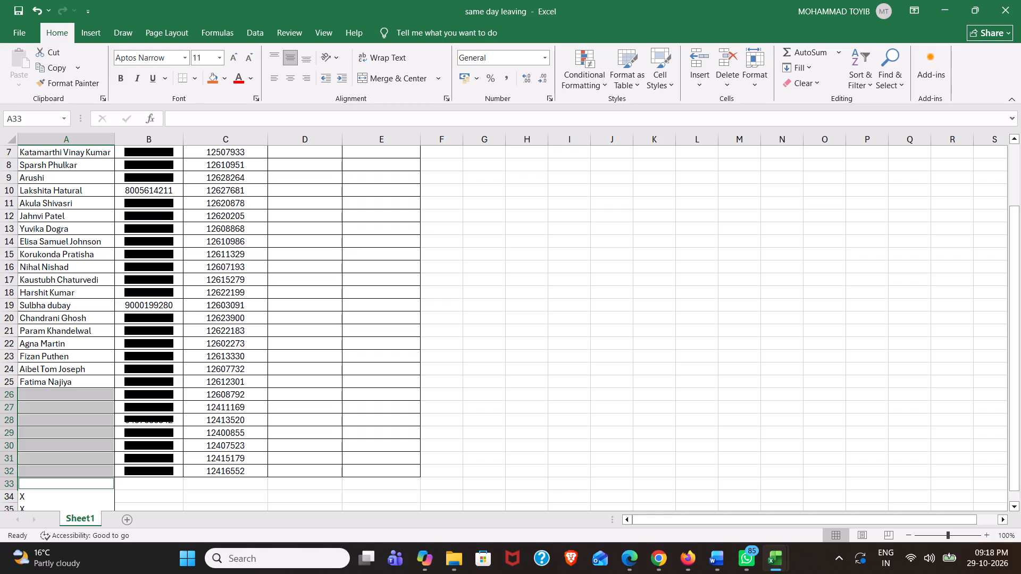
pyautogui.click(207, 79)
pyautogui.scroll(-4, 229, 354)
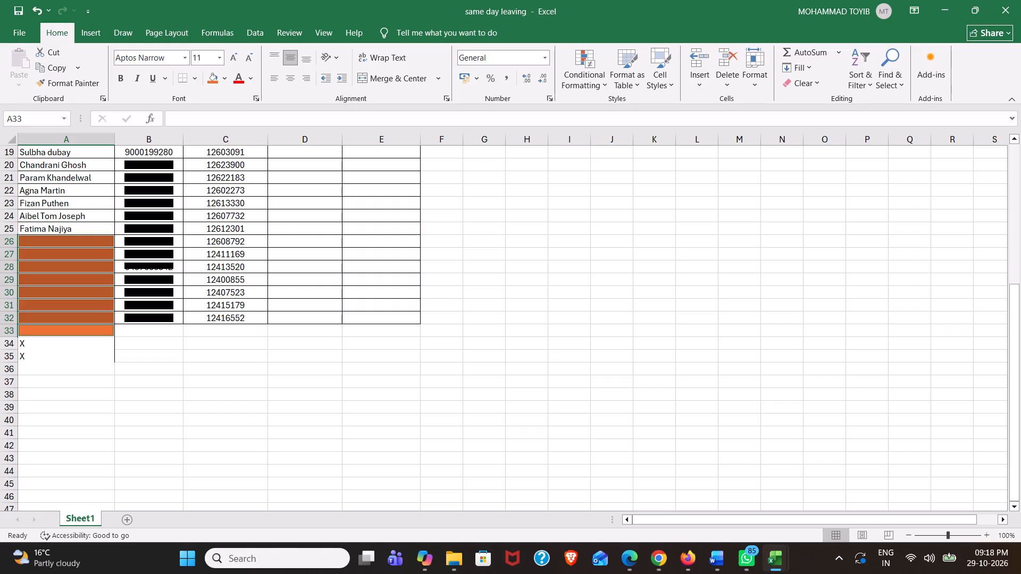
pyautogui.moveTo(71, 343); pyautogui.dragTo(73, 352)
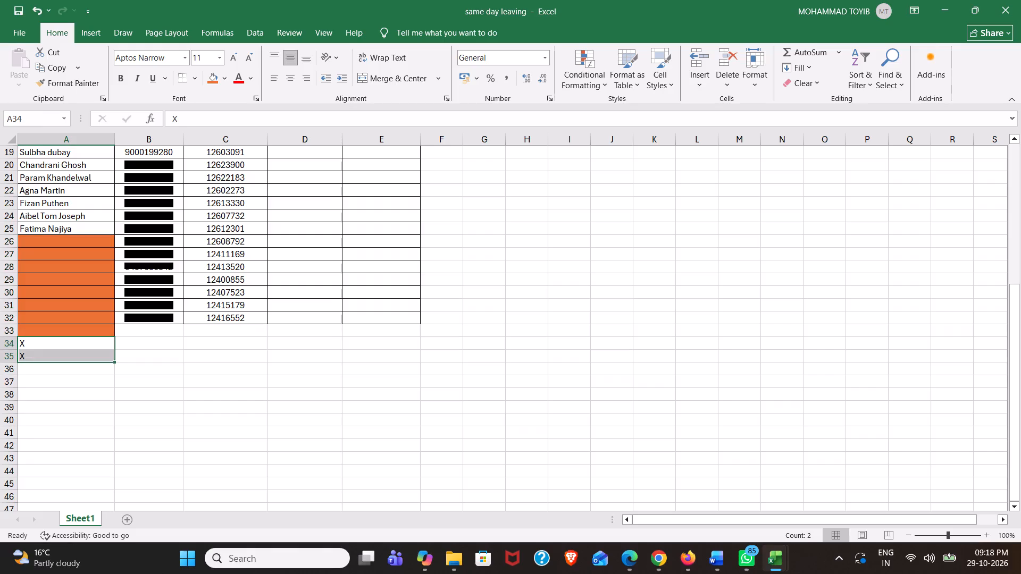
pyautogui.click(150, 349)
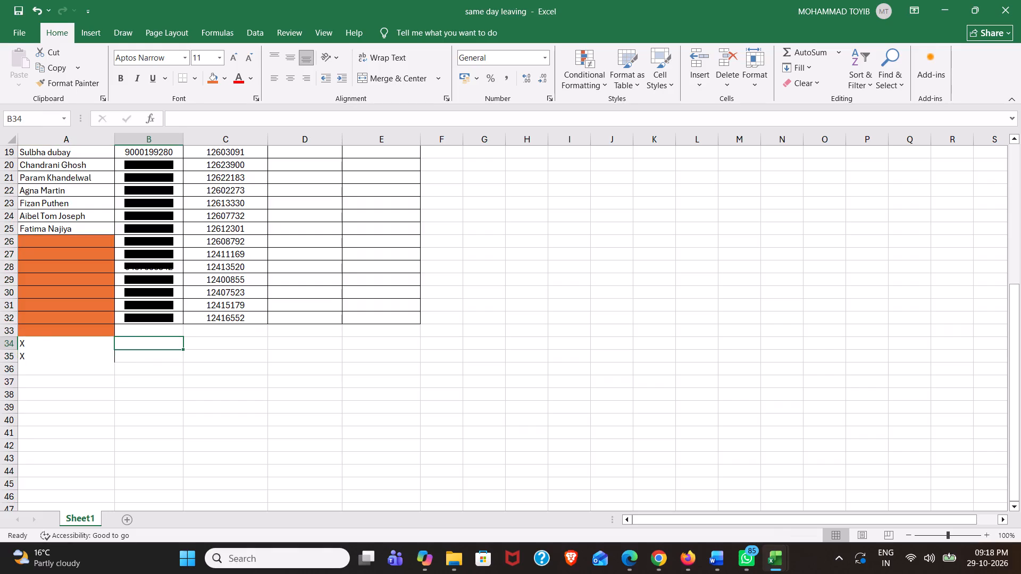
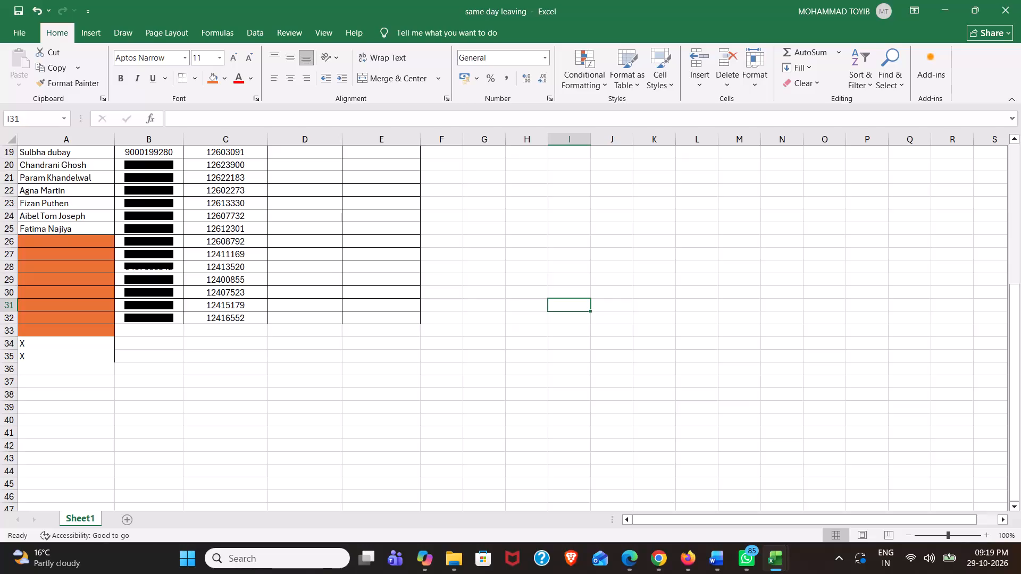
# Check how many names are listed in A3:A25 of the Return On Same Day list.
pyautogui.scroll(8, 579, 300)
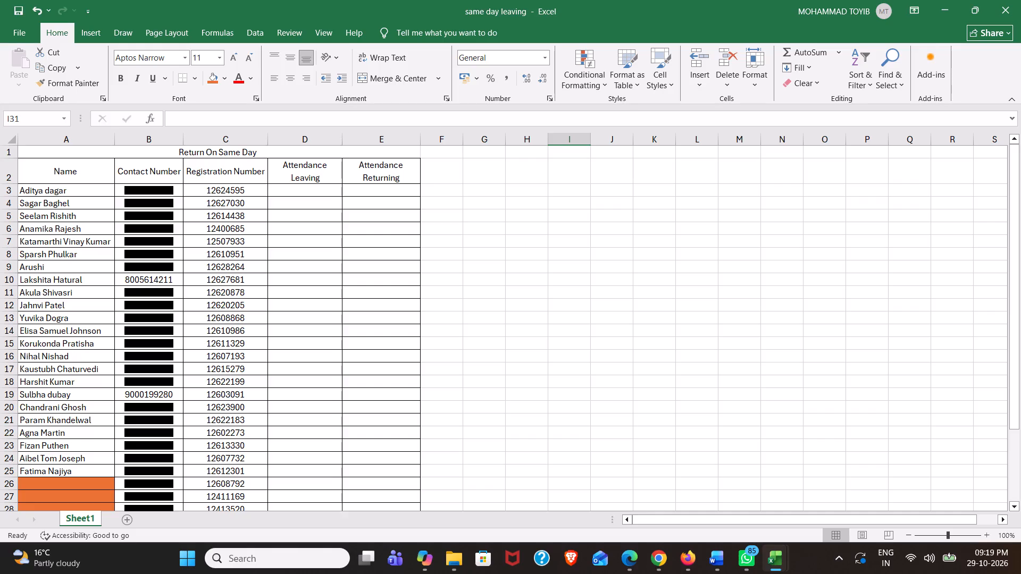
pyautogui.scroll(-3, 580, 300)
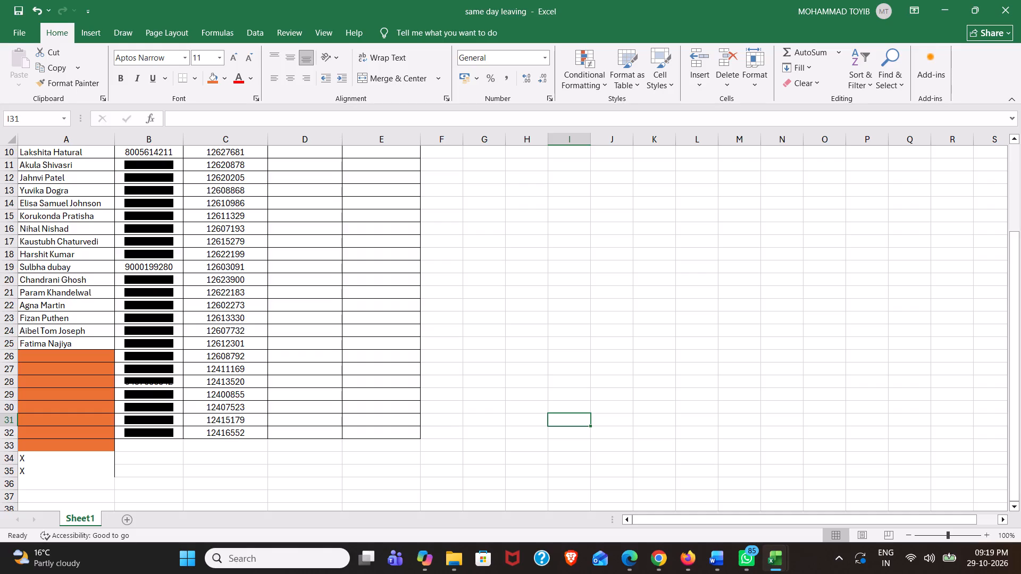
pyautogui.scroll(1, 85, 358)
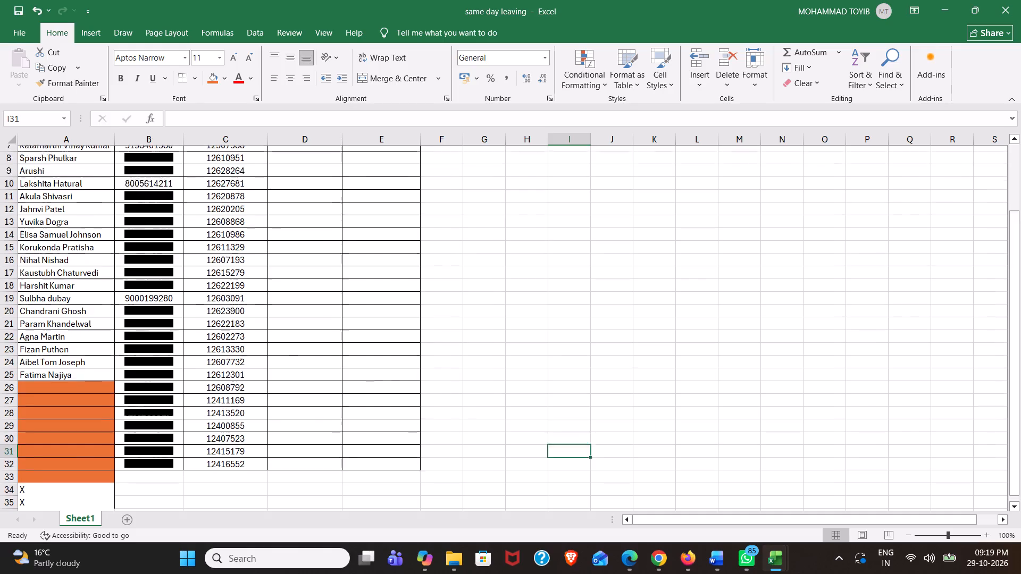
pyautogui.scroll(2, 85, 358)
pyautogui.moveTo(87, 195); pyautogui.dragTo(88, 454)
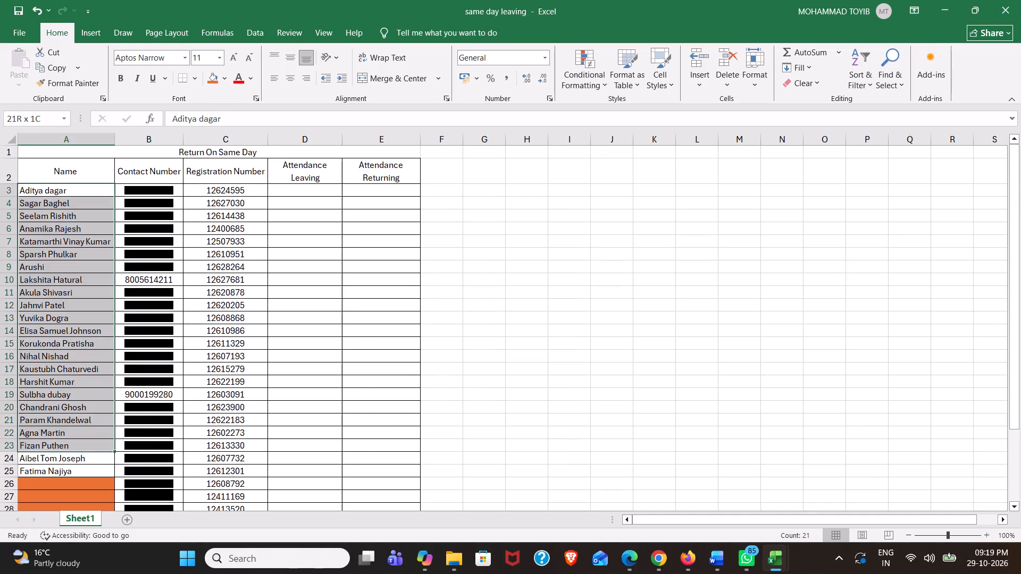
pyautogui.moveTo(88, 454); pyautogui.dragTo(93, 468)
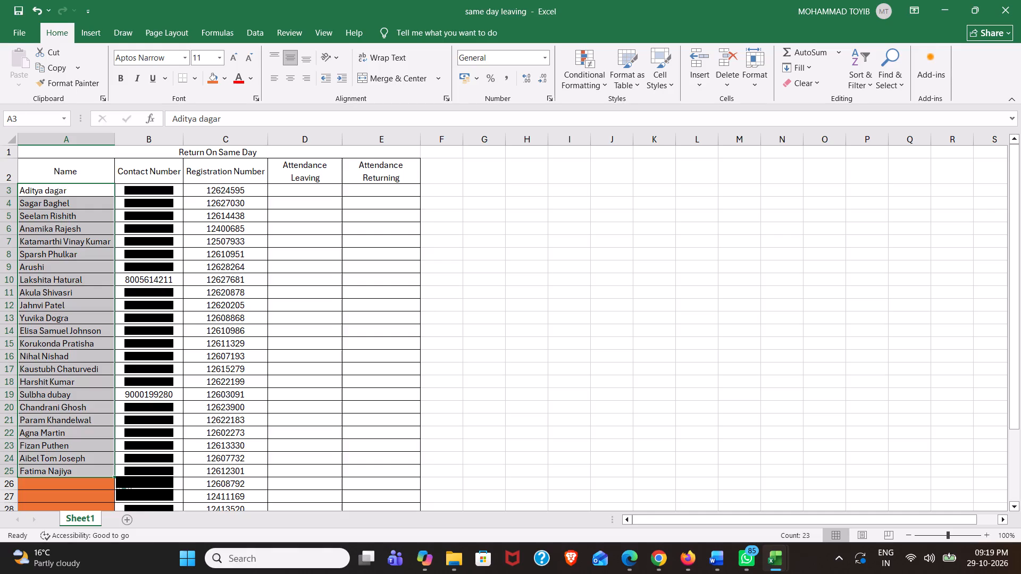
pyautogui.click(763, 430)
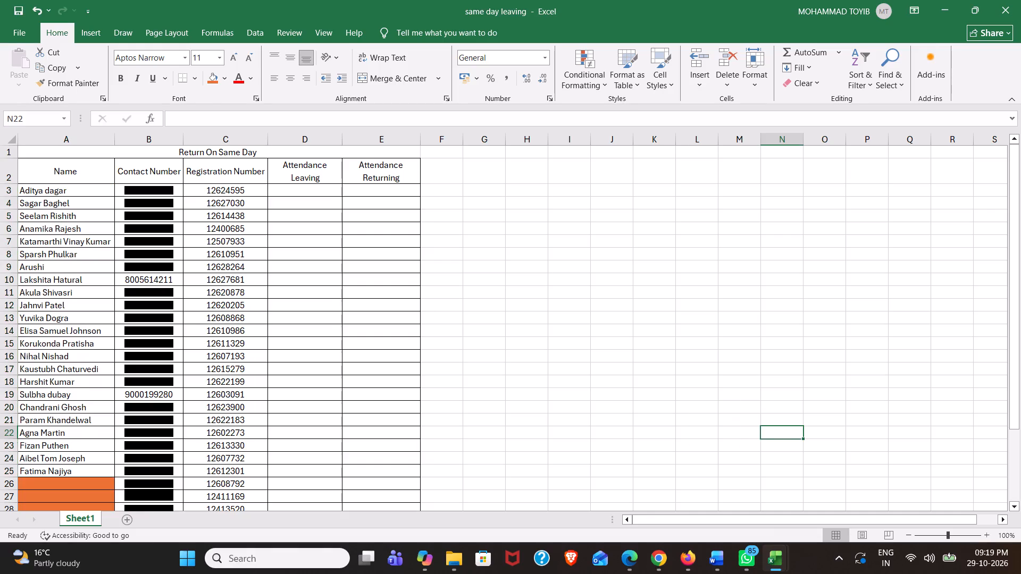
# Add a Count total for the Name column range A3:A35 in cell A36 directly below it.
pyautogui.scroll(-3, 440, 414)
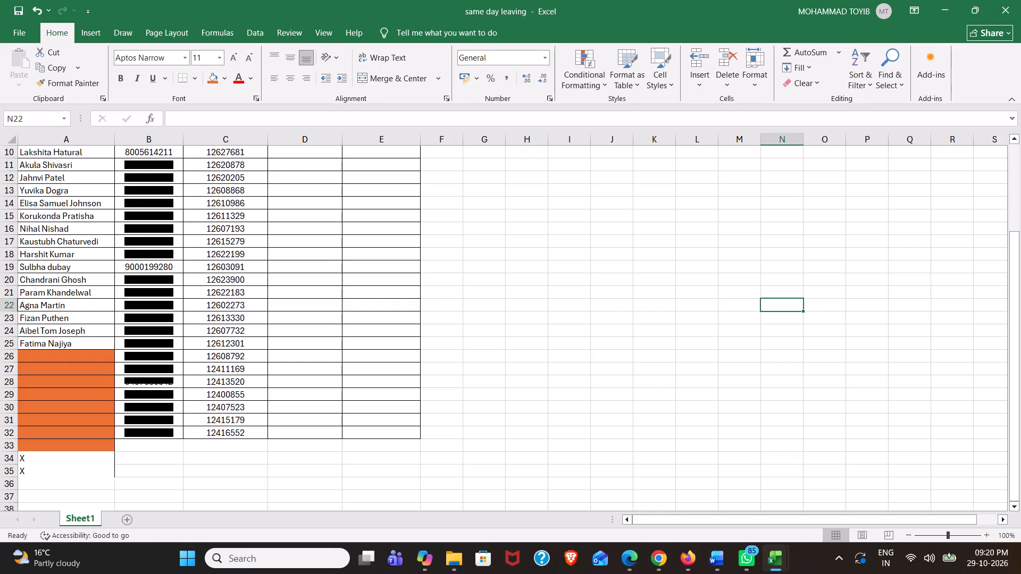
pyautogui.scroll(4, 32, 332)
pyautogui.moveTo(73, 189); pyautogui.dragTo(61, 573)
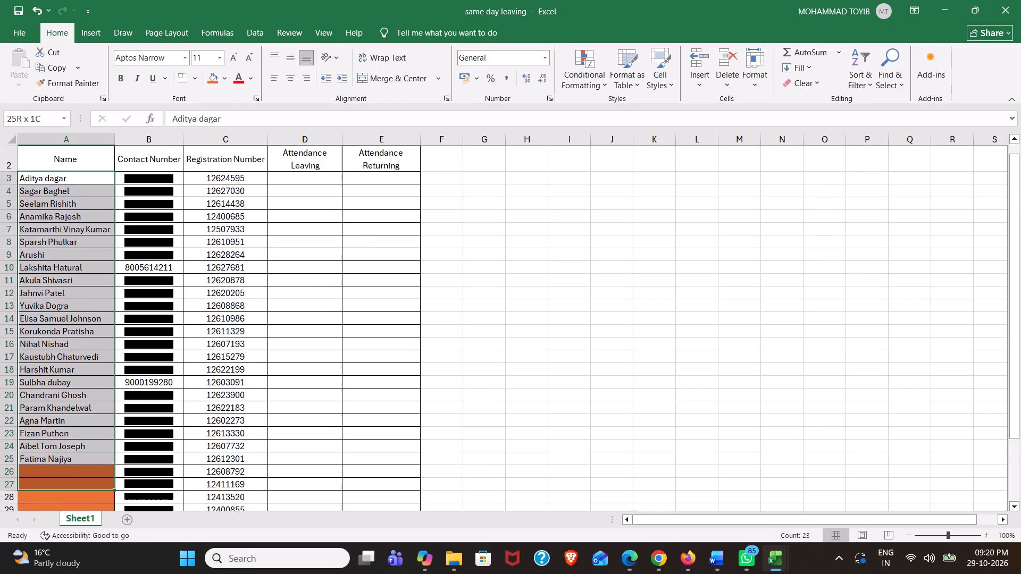
pyautogui.moveTo(61, 573); pyautogui.dragTo(77, 480)
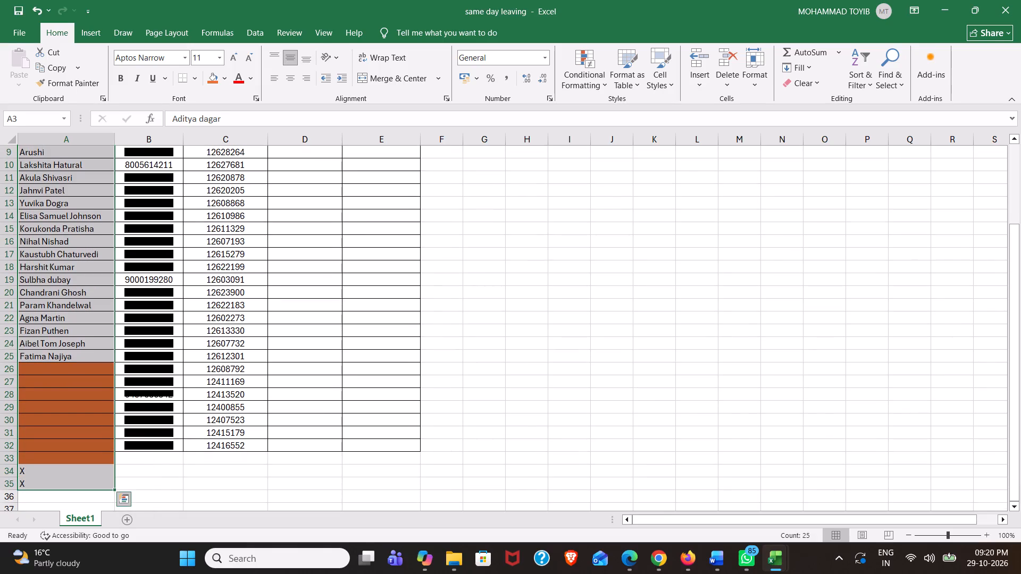
pyautogui.click(125, 501)
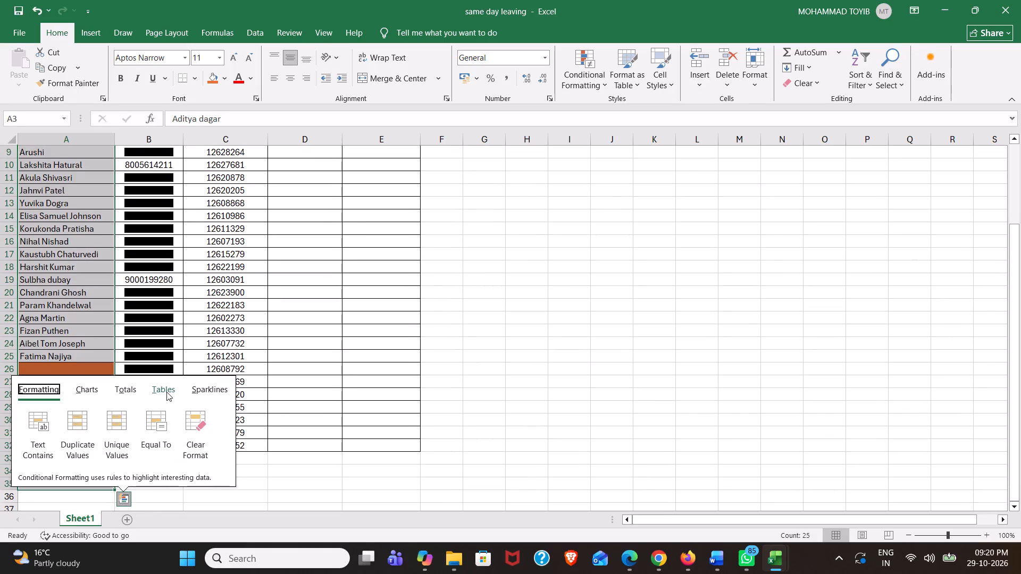
pyautogui.click(140, 387)
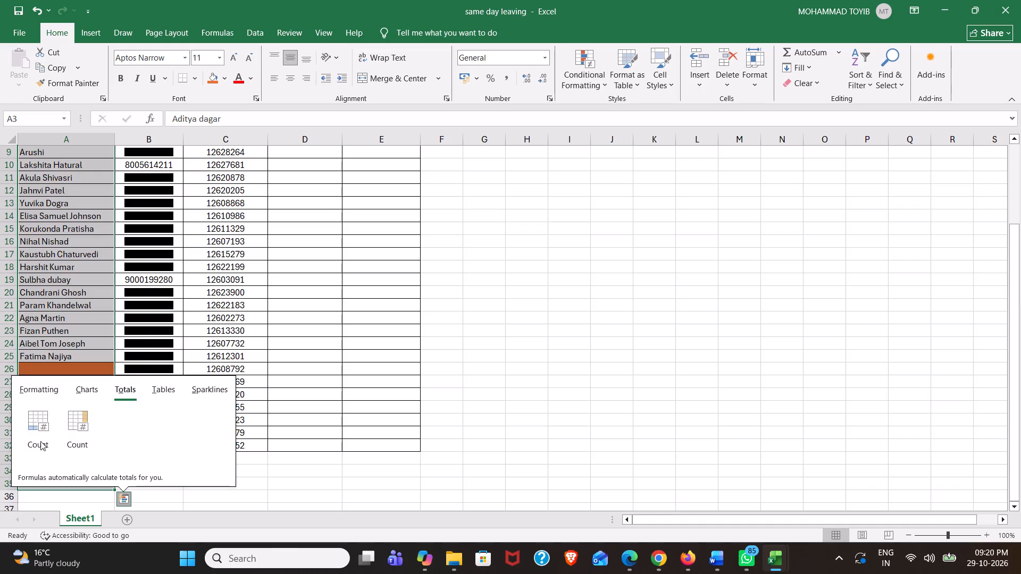
pyautogui.click(40, 441)
pyautogui.scroll(-2, 380, 407)
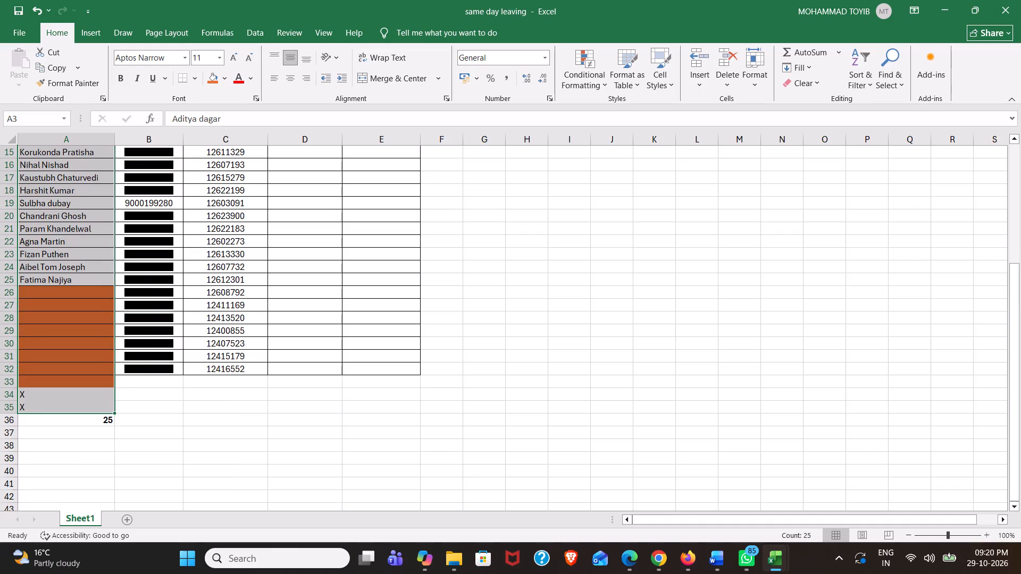
pyautogui.scroll(6, 363, 413)
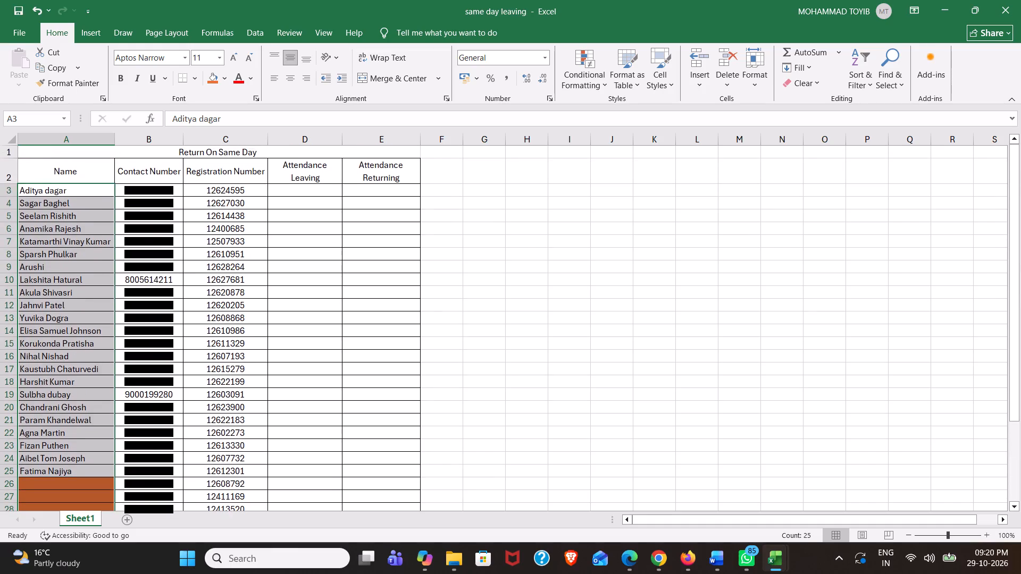
pyautogui.scroll(-4, 426, 373)
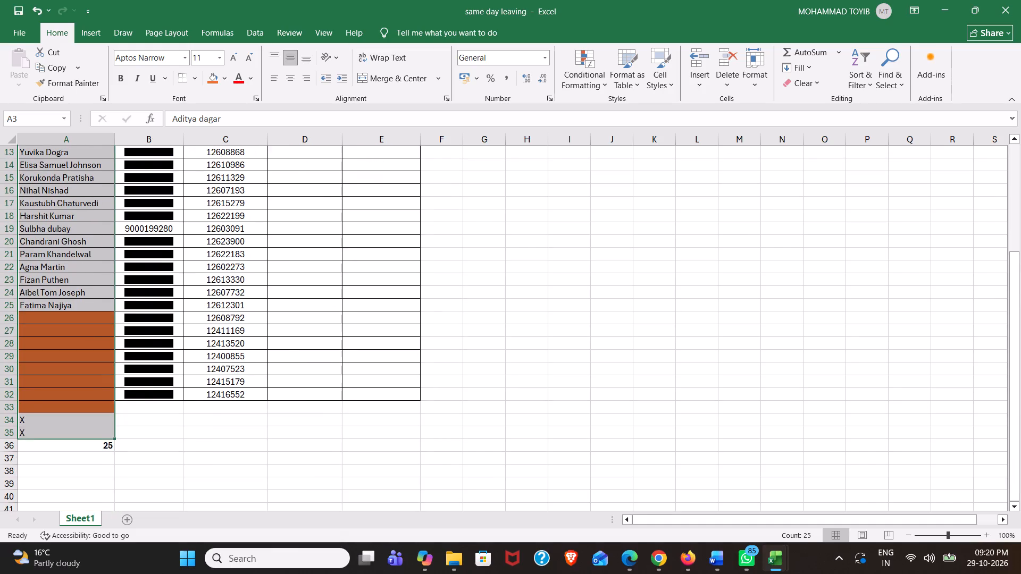
pyautogui.click(458, 350)
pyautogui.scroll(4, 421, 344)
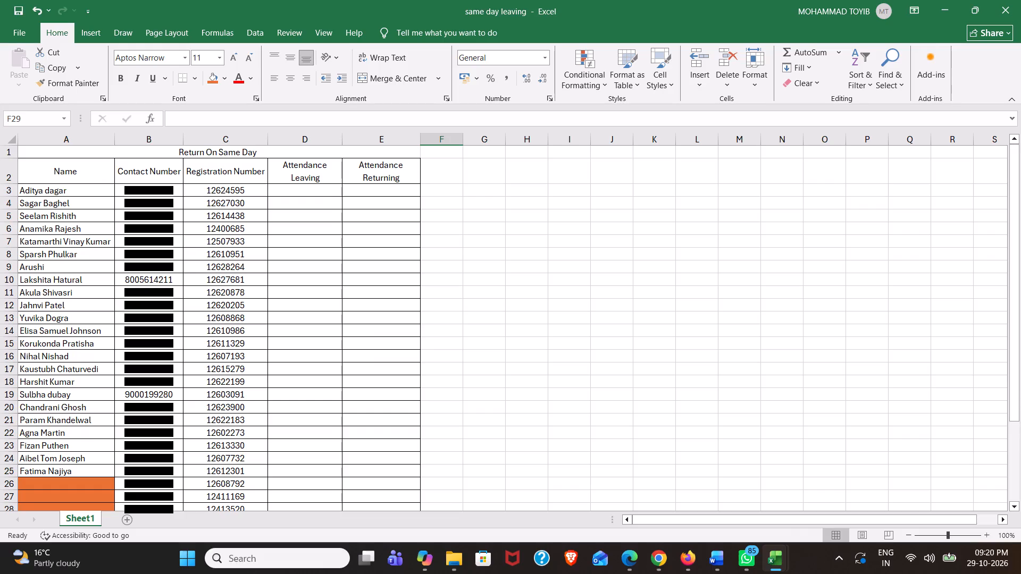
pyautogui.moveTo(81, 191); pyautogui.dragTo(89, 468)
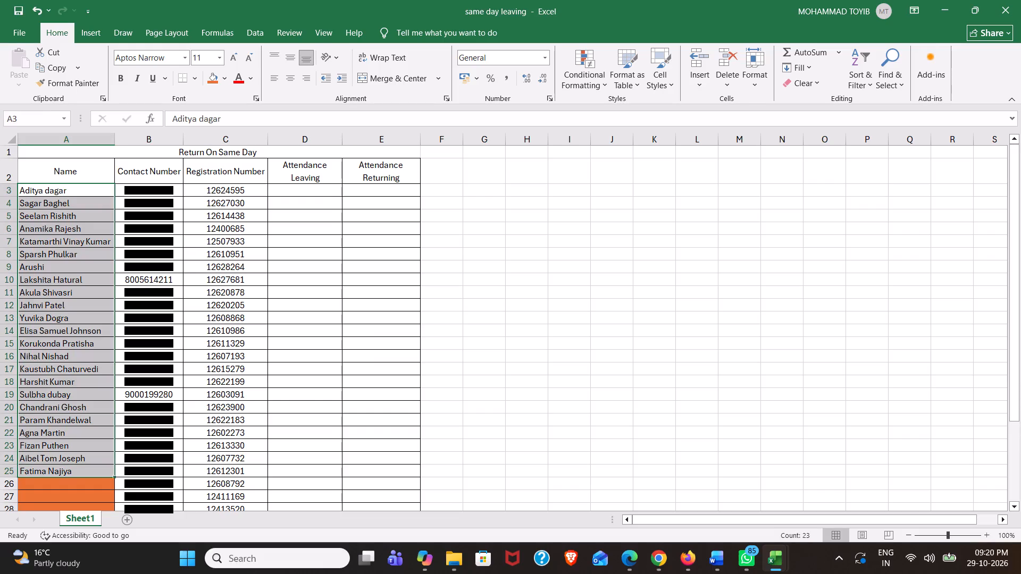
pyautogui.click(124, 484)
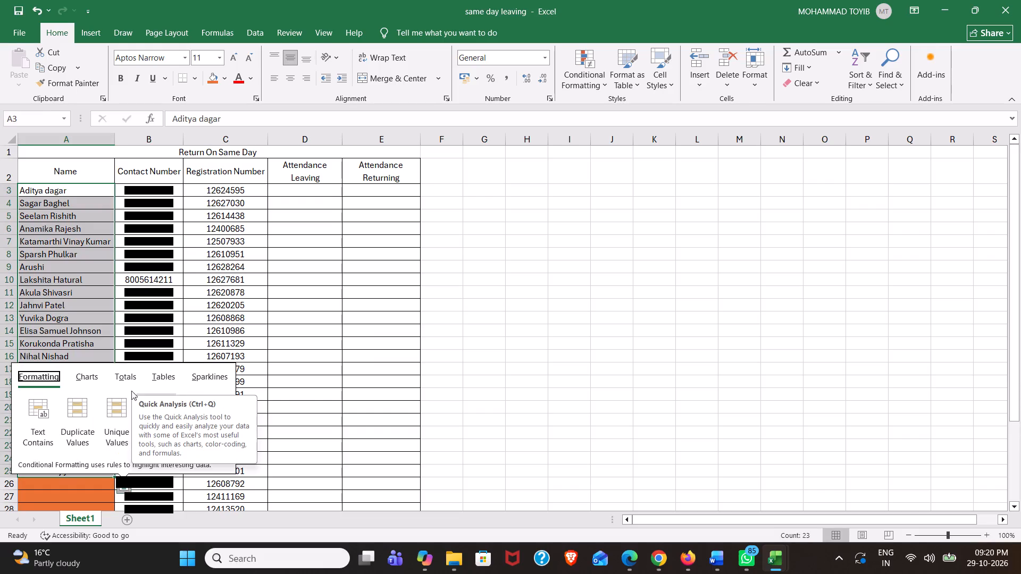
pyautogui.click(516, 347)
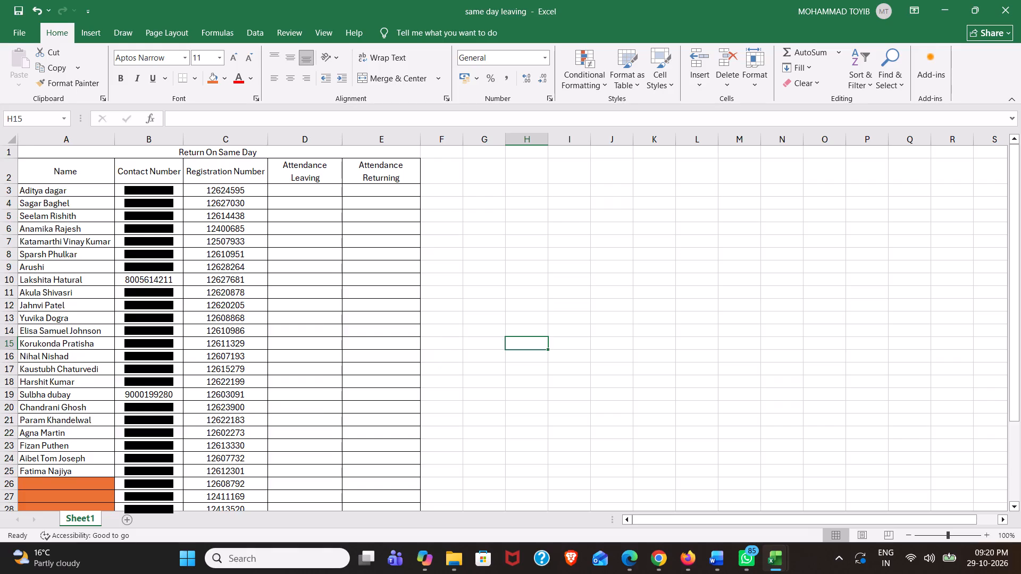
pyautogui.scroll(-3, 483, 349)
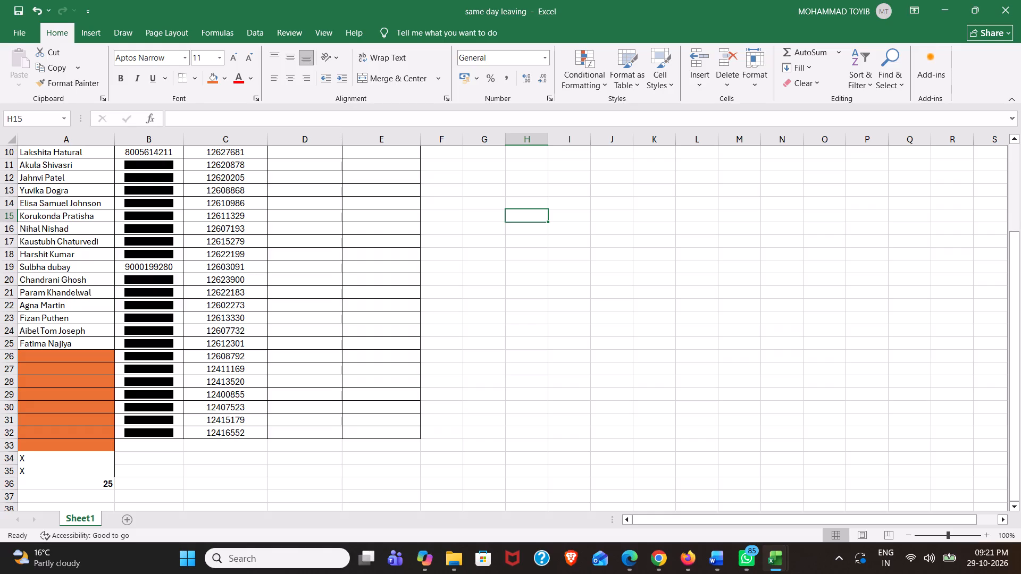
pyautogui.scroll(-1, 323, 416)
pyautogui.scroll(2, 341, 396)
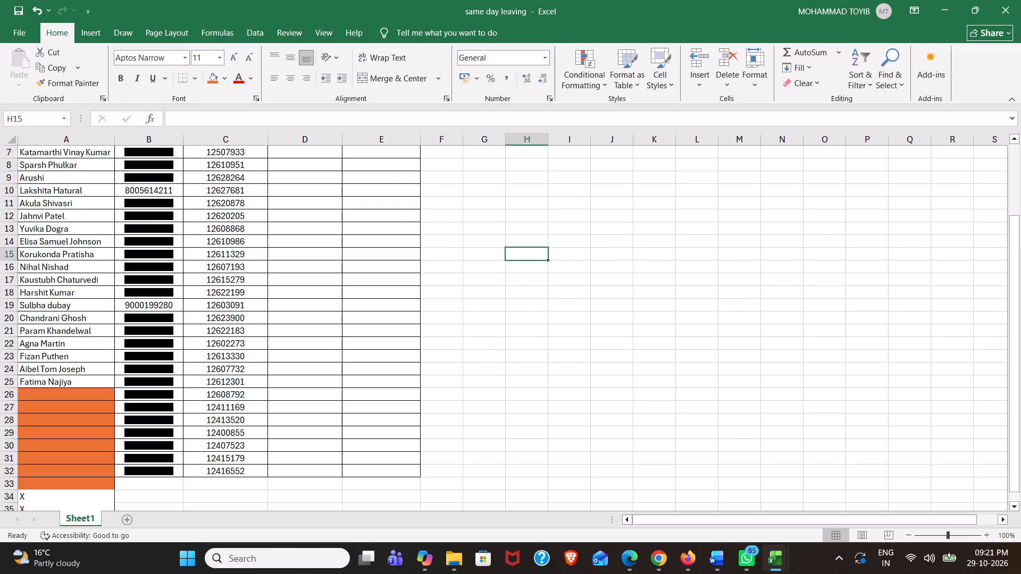
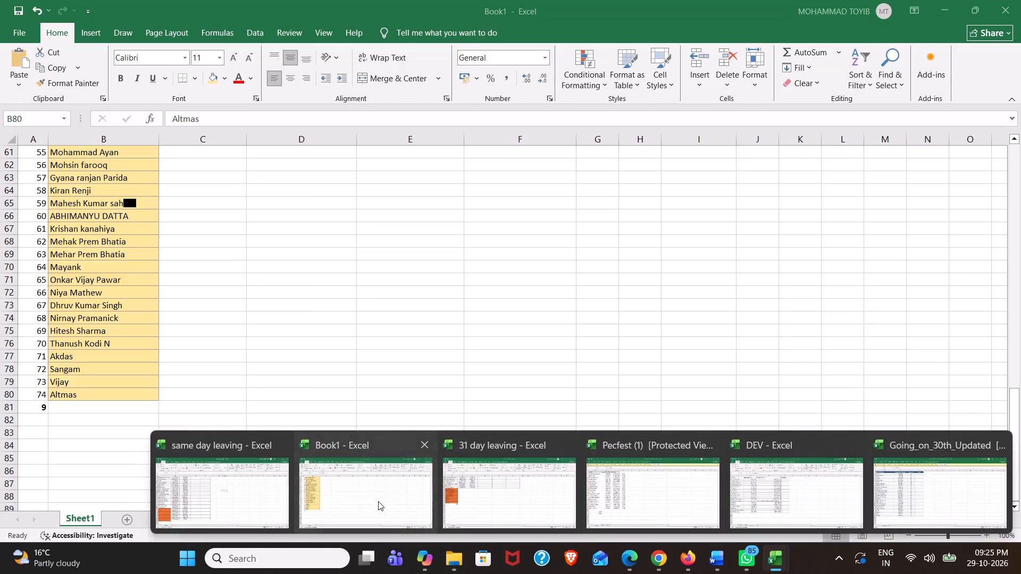
# Switch to the Book1 workbook and review the BUS NO:2 name list, including its numbering and the highlighted groups.
pyautogui.click(378, 501)
pyautogui.scroll(2, 375, 441)
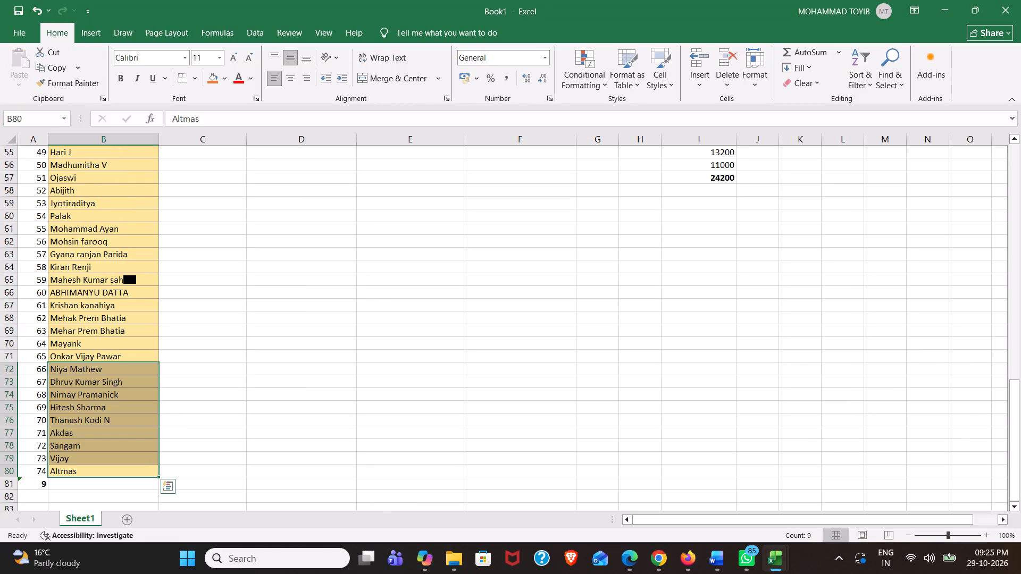
pyautogui.scroll(3, 375, 441)
pyautogui.scroll(-4, 375, 441)
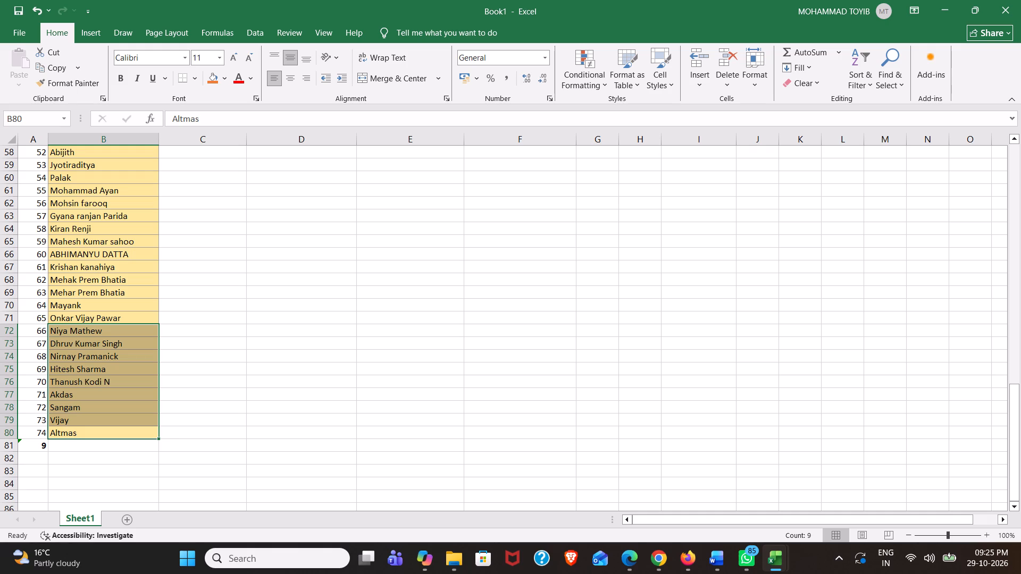
pyautogui.click(513, 337)
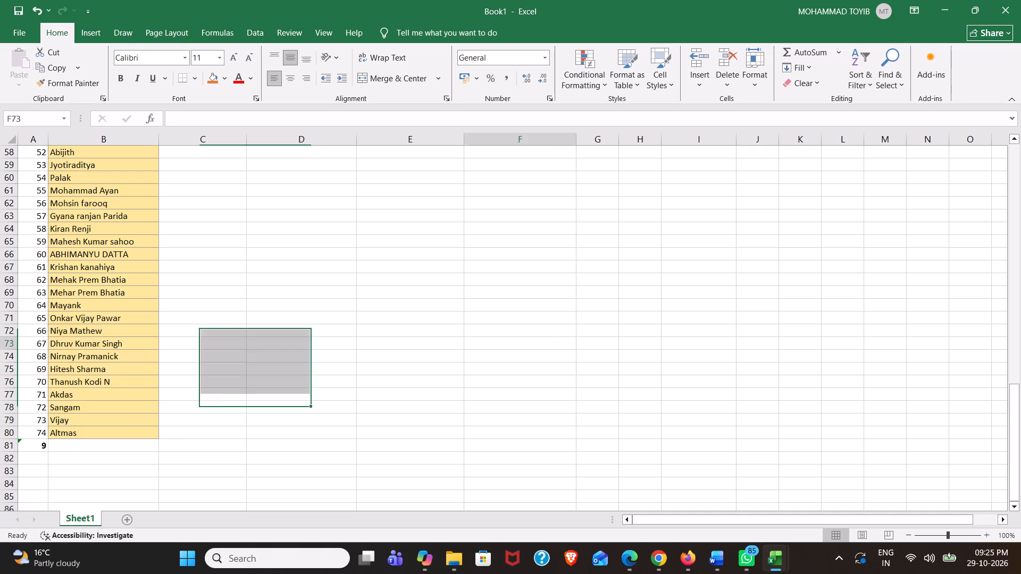
pyautogui.scroll(17, 520, 342)
pyautogui.scroll(-1, 517, 341)
pyautogui.scroll(8, 517, 341)
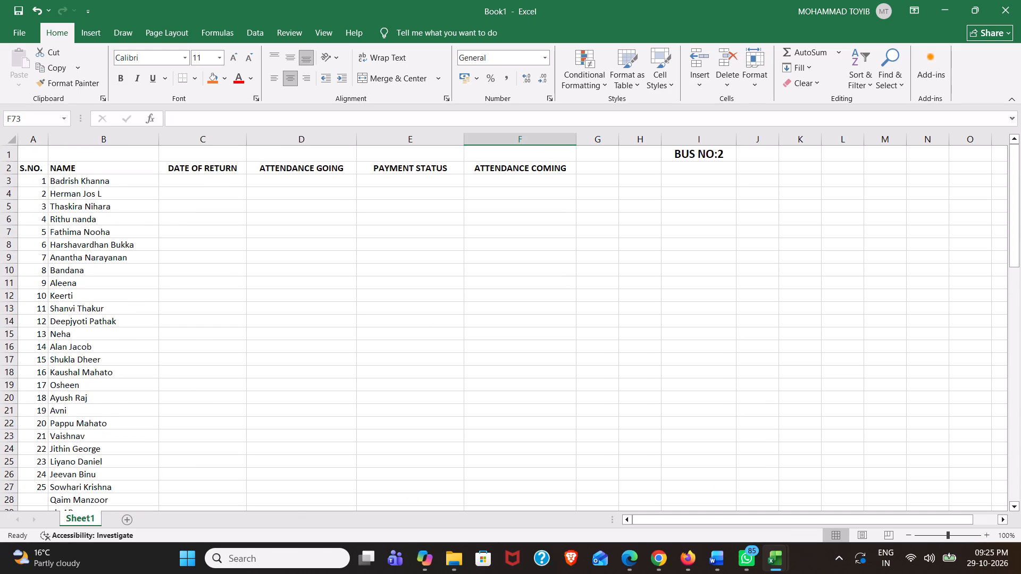
pyautogui.scroll(-4, 324, 365)
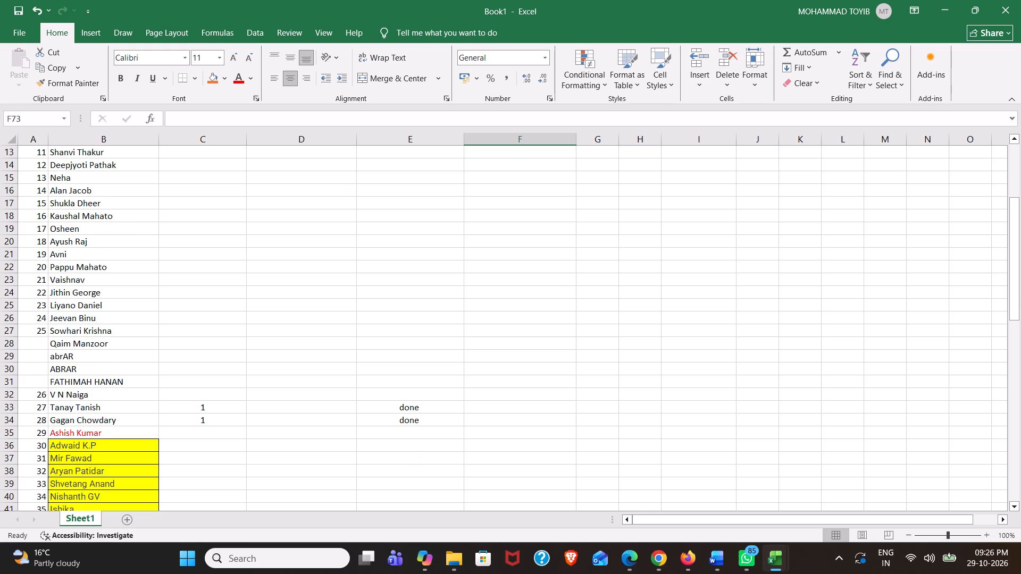
pyautogui.scroll(-9, 297, 368)
pyautogui.scroll(1, 303, 375)
pyautogui.scroll(-7, 303, 376)
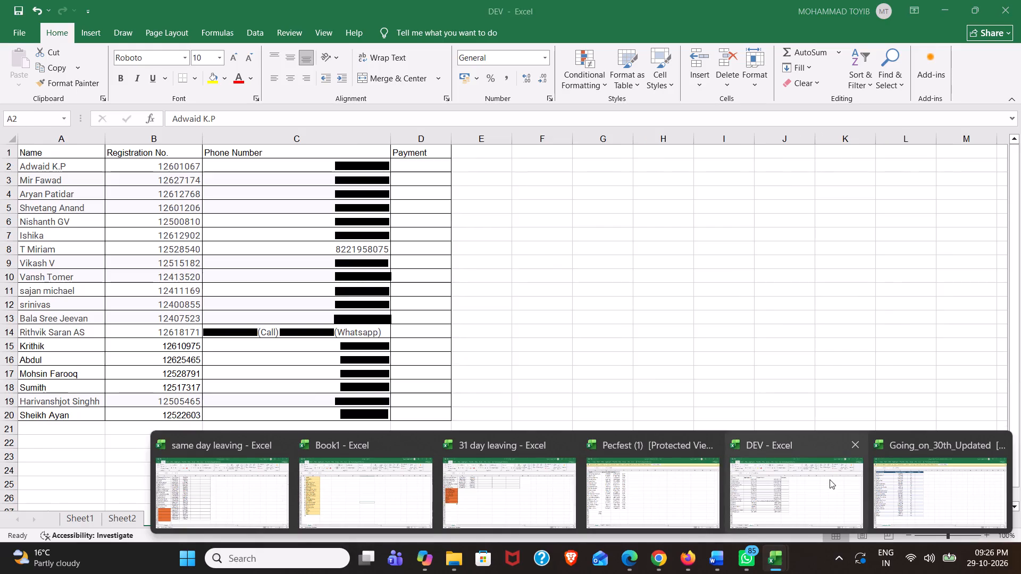
# Switch to the Going_on_30th_Updated workbook to examine its student list.
pyautogui.click(876, 487)
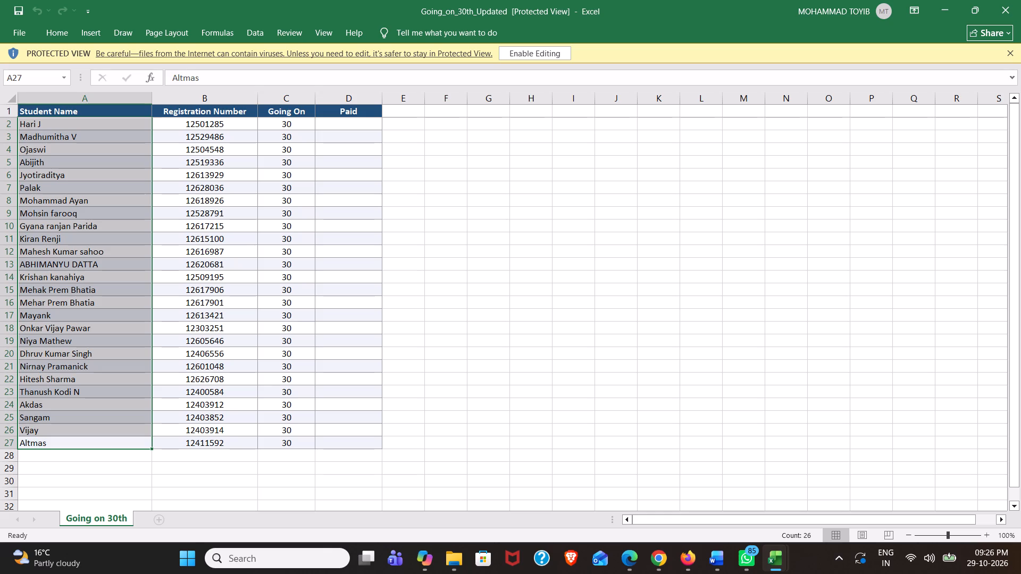
# Switch to the Chrome browser.
pyautogui.click(659, 550)
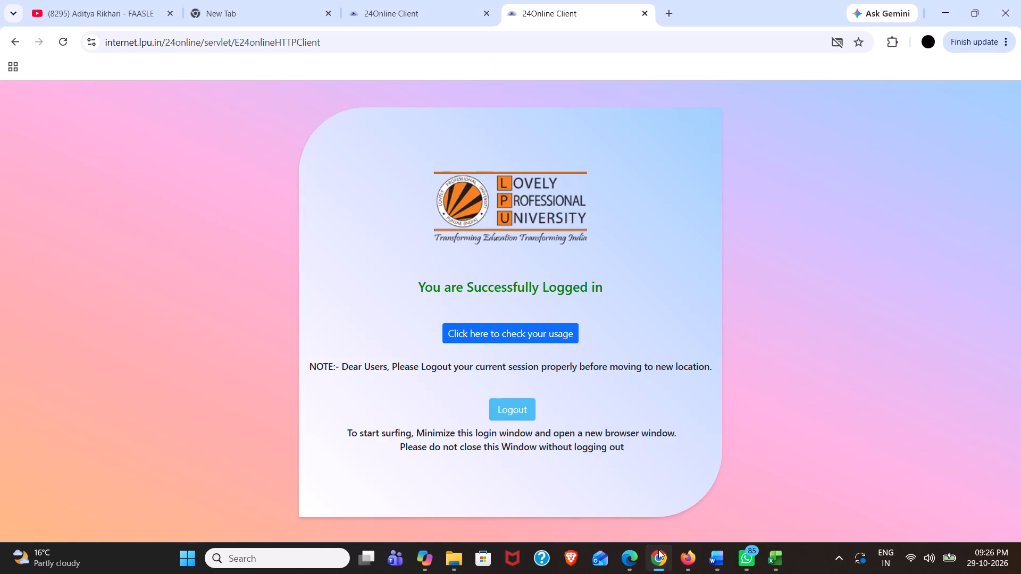